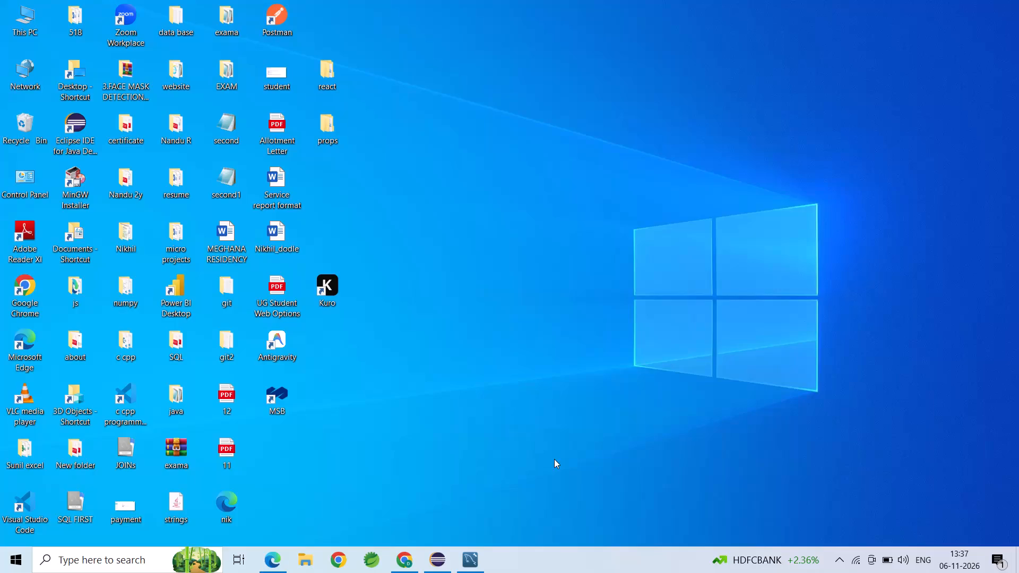
Switch to Google Chrome and enter "wh" as the start of an address or search in a new tab.
click(412, 549)
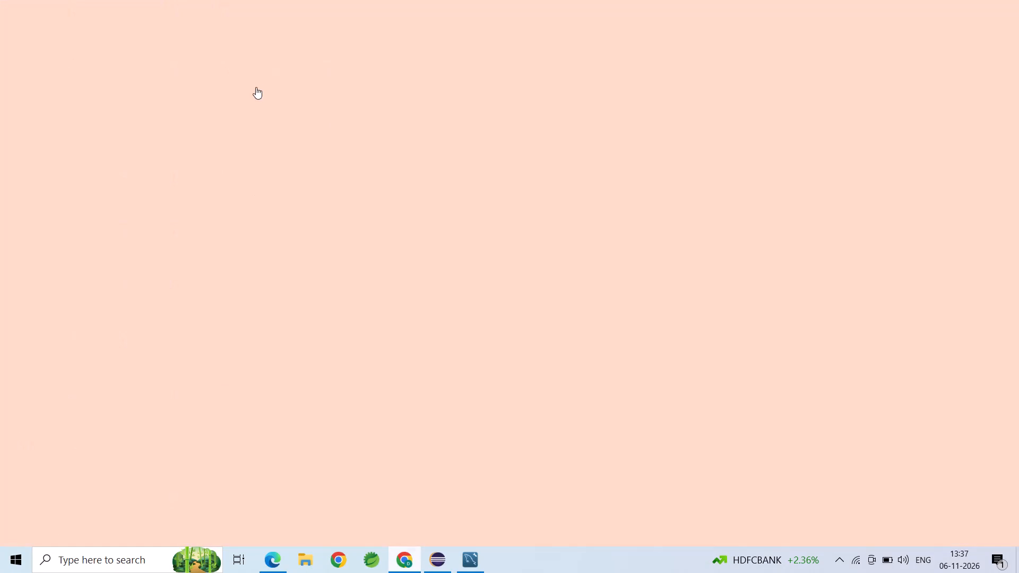
click(351, 13)
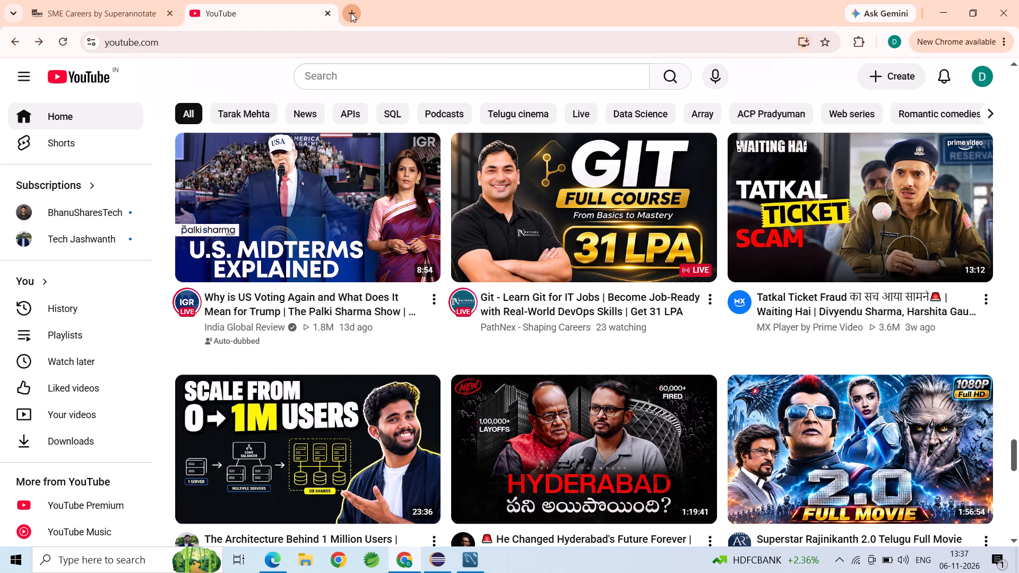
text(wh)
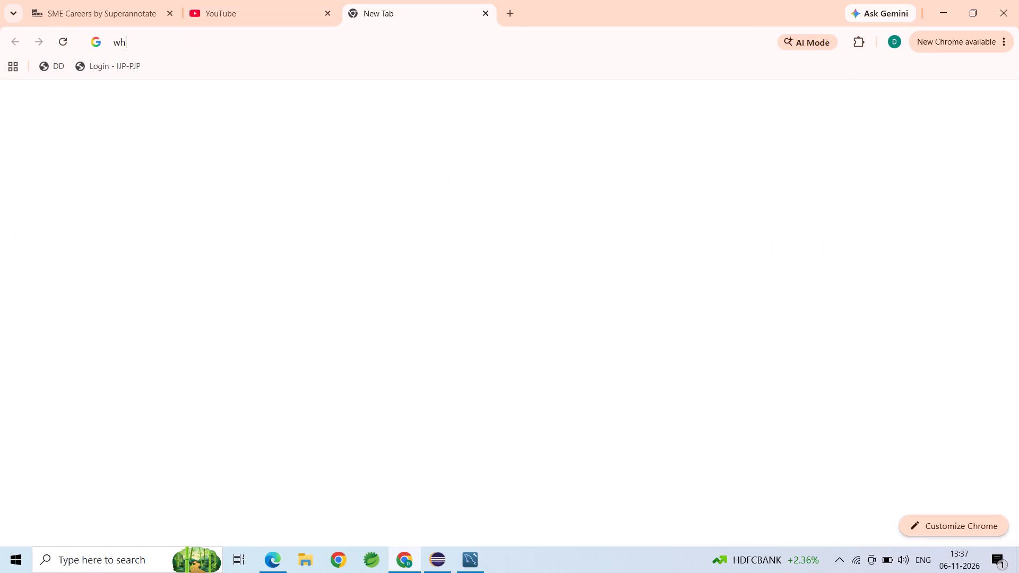
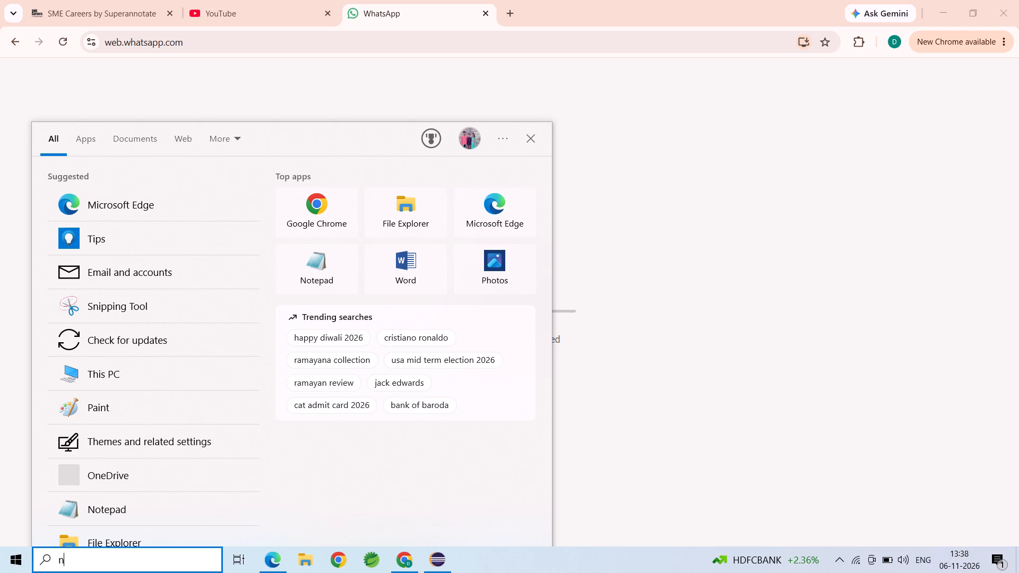
Search Windows for "not" and open the Notepad system app.
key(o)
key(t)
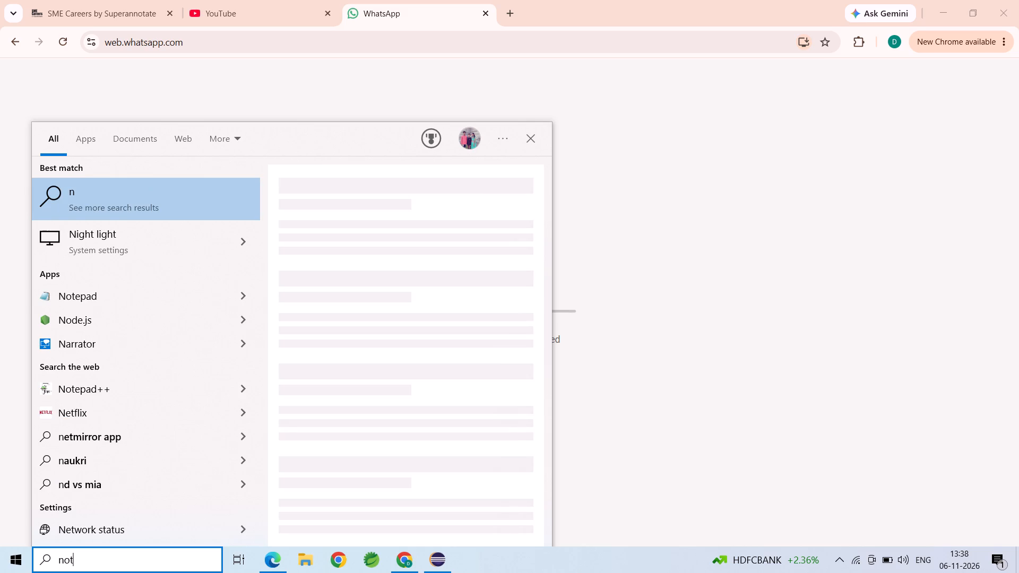
key(Down)
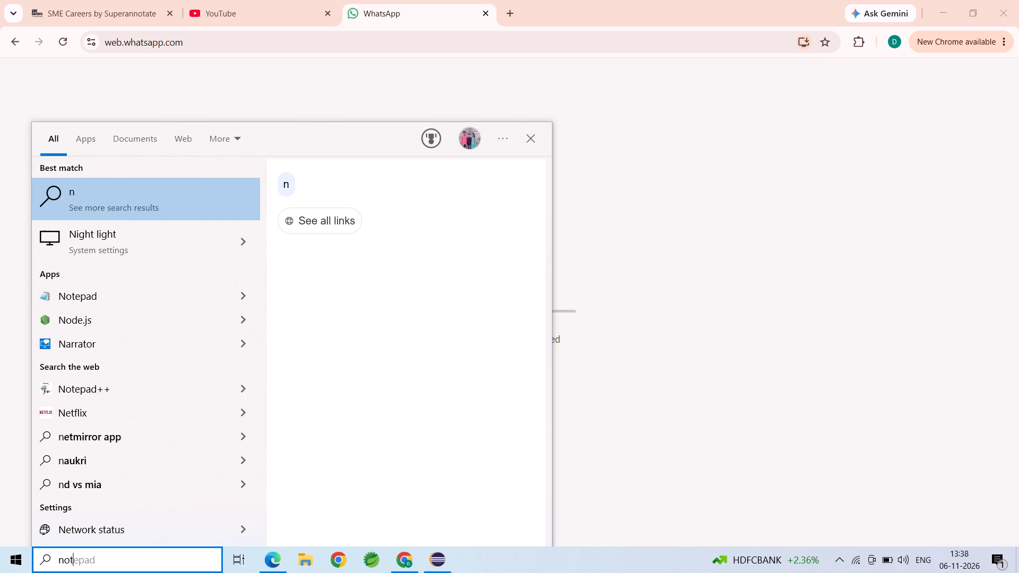
key(Down)
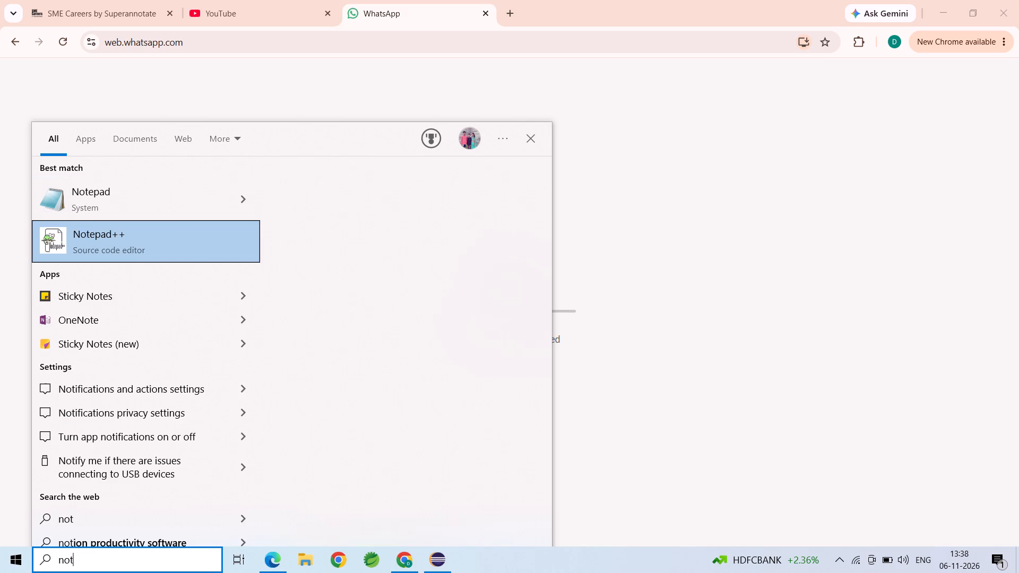
key(Up)
key(Return)
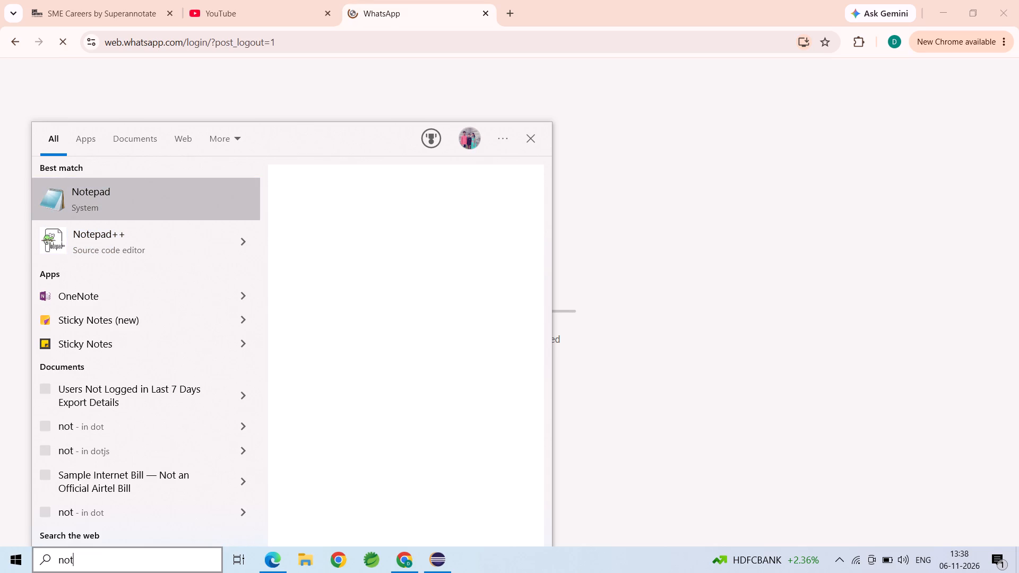
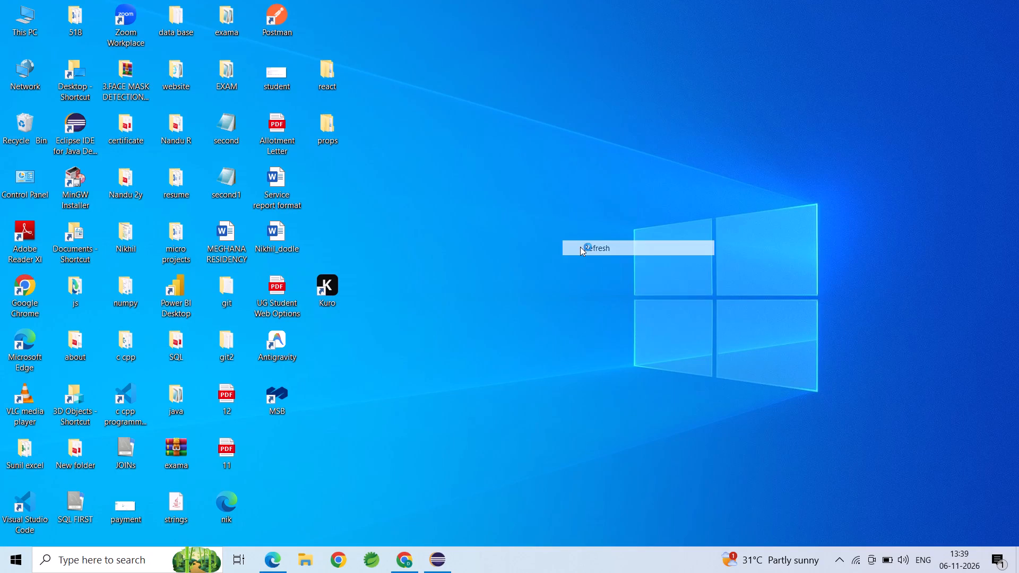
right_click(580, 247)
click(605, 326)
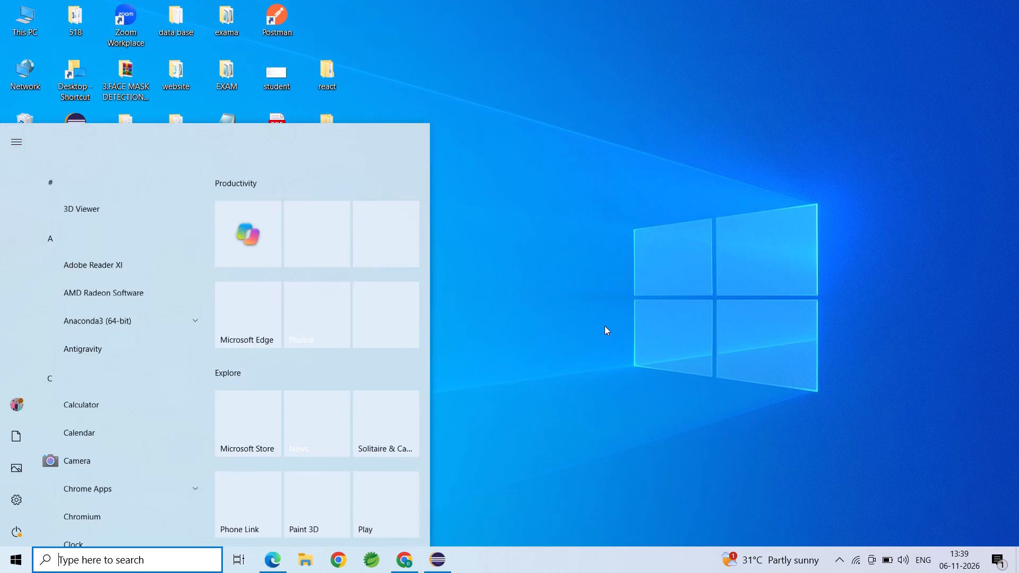
Search Windows for "note".
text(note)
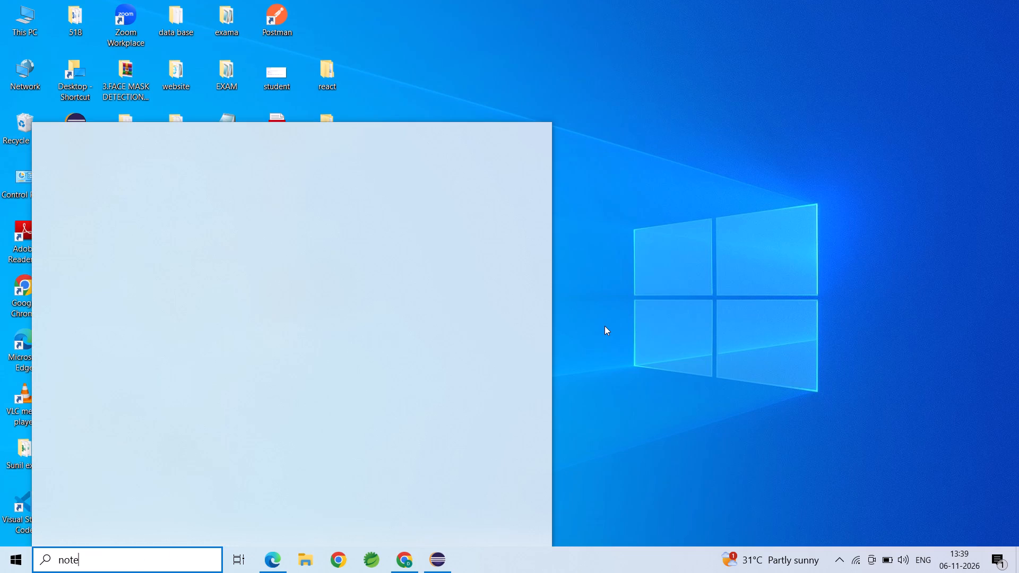
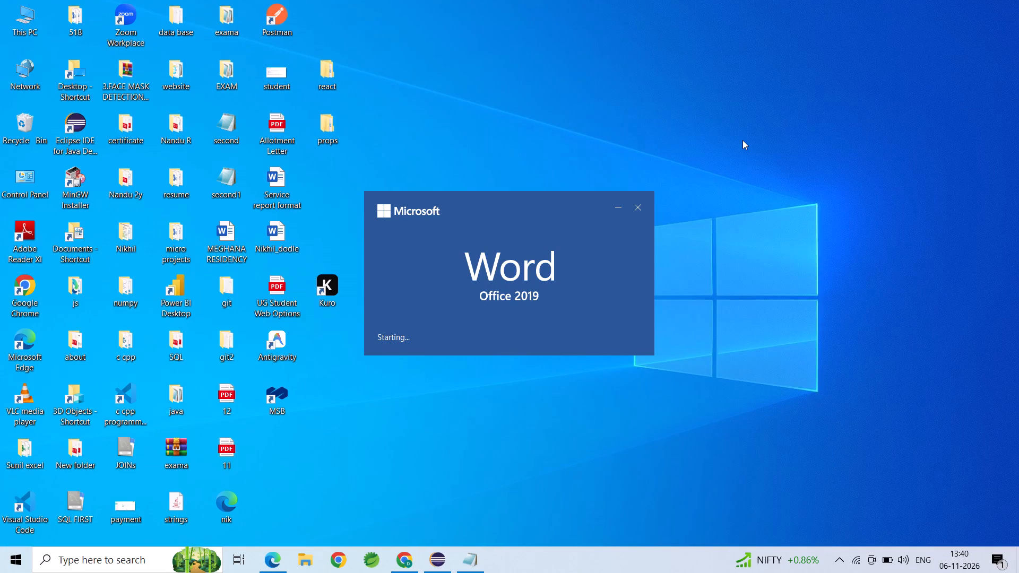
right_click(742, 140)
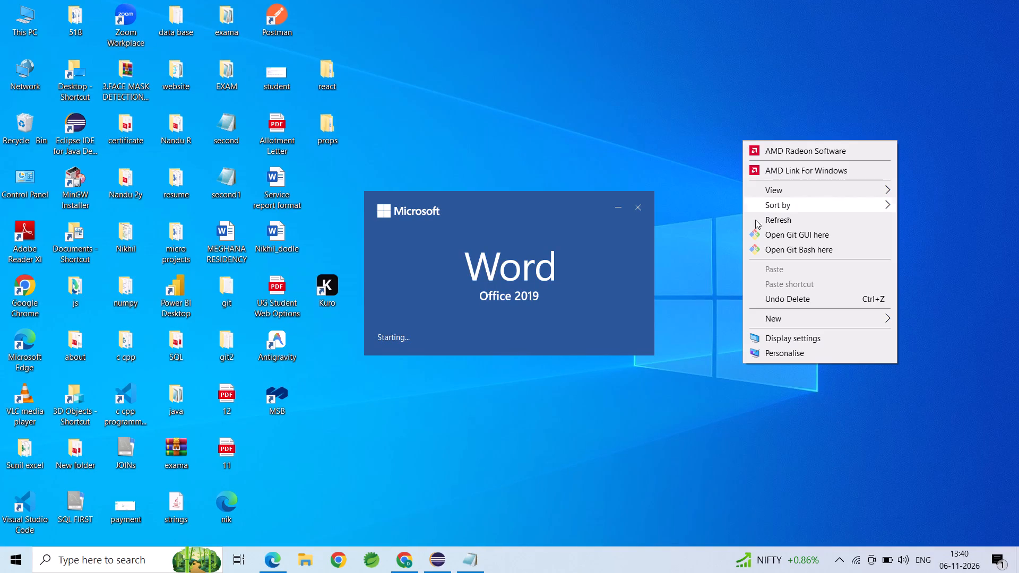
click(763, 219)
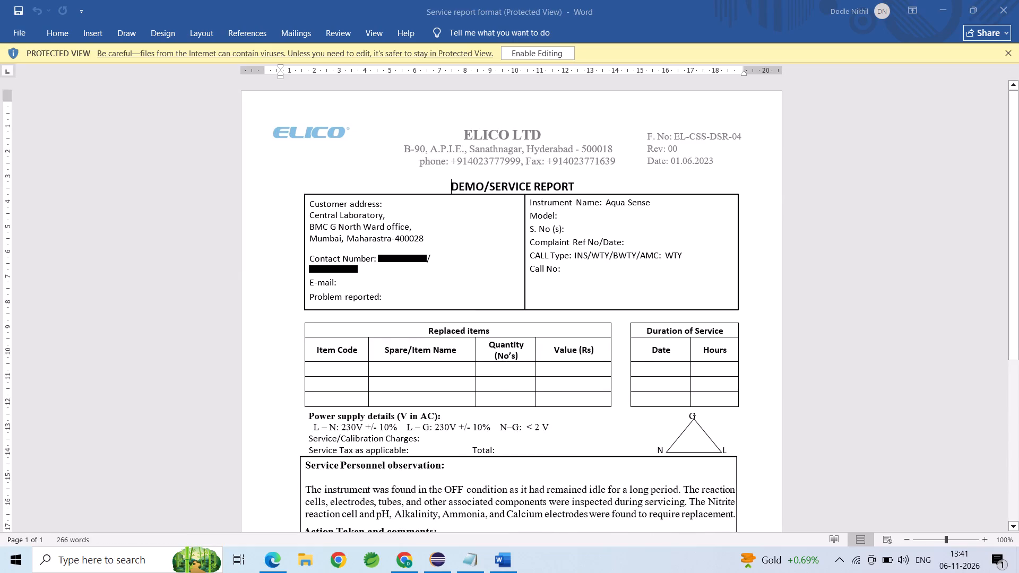
Enable editing of the protected service report document.
click(556, 53)
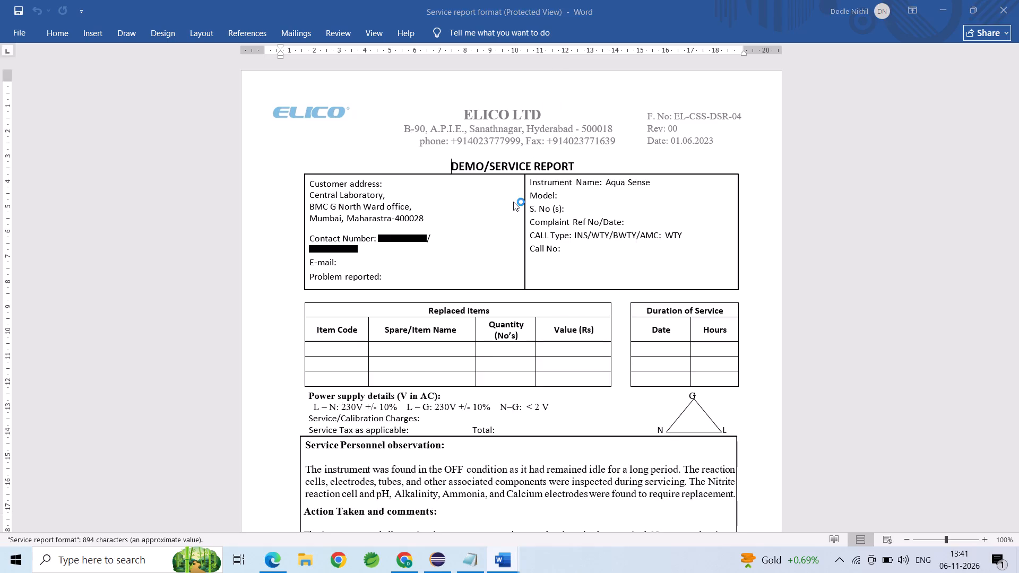
Examine the service report down to the signature block, including the Service Personnel observation and Action Taken texts.
scroll(513, 202, down, 2)
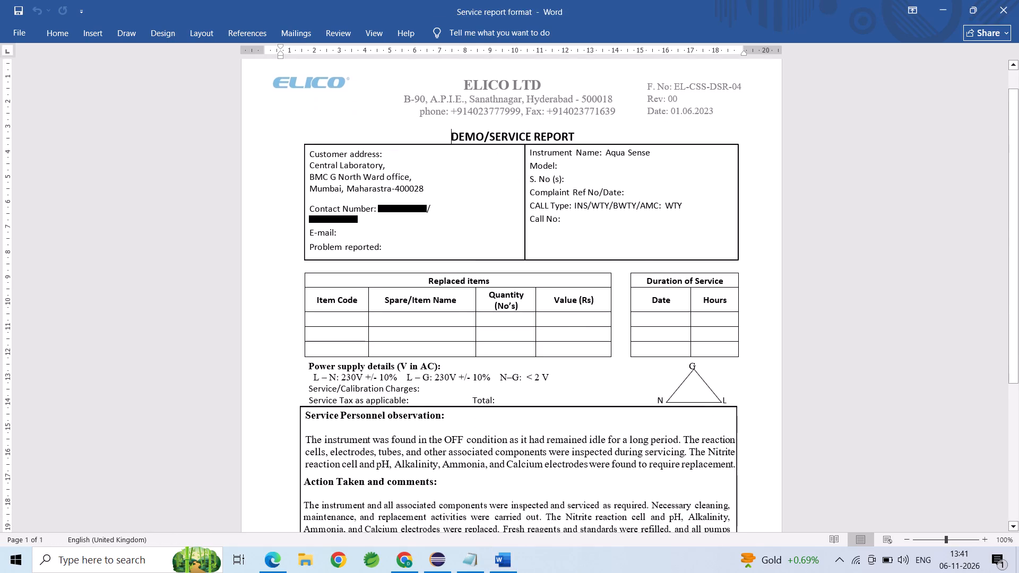
scroll(513, 202, down, 2)
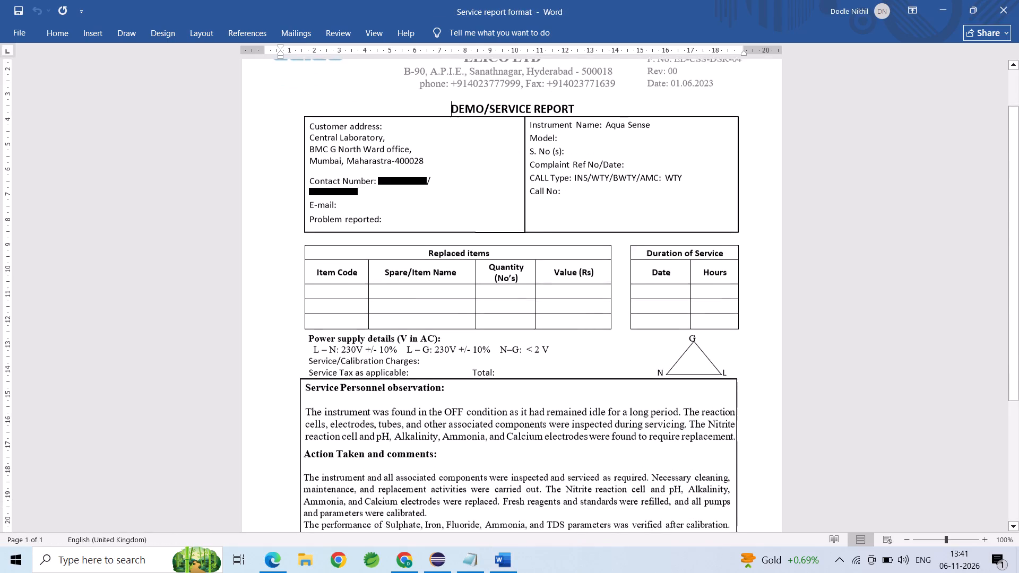
scroll(498, 312, down, 1)
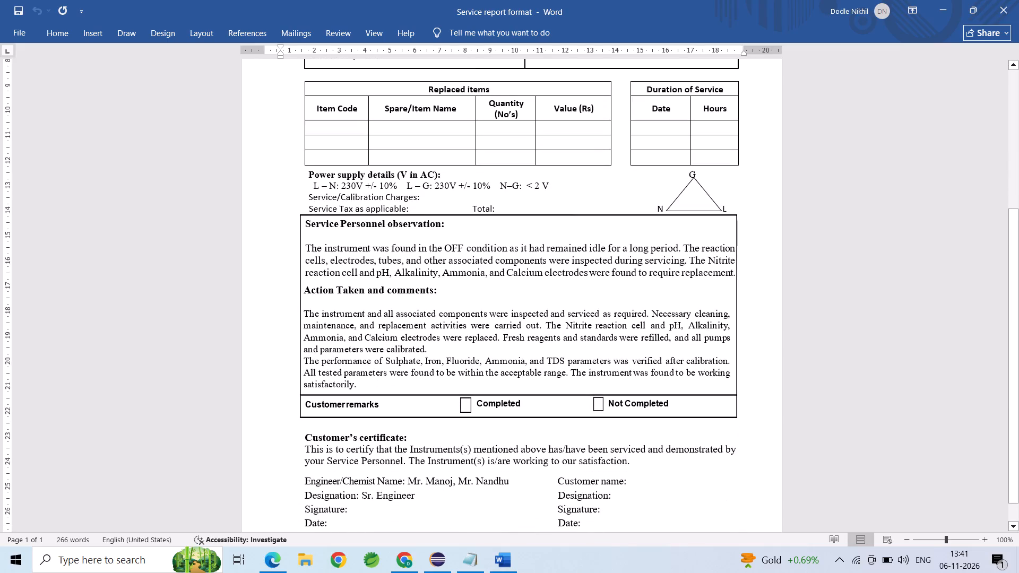
scroll(498, 312, down, 1)
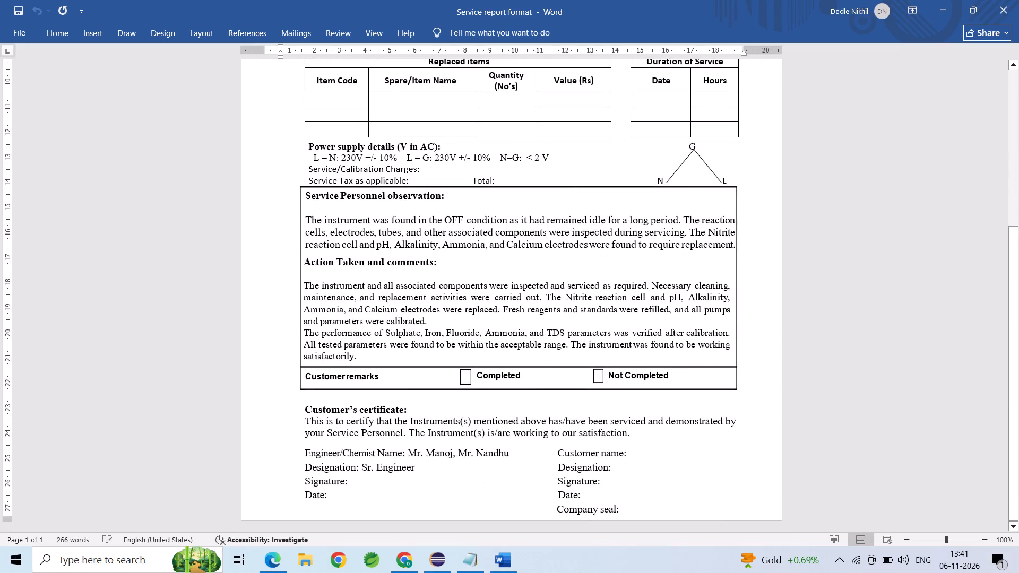
drag(498, 312, 445, 305)
click(445, 305)
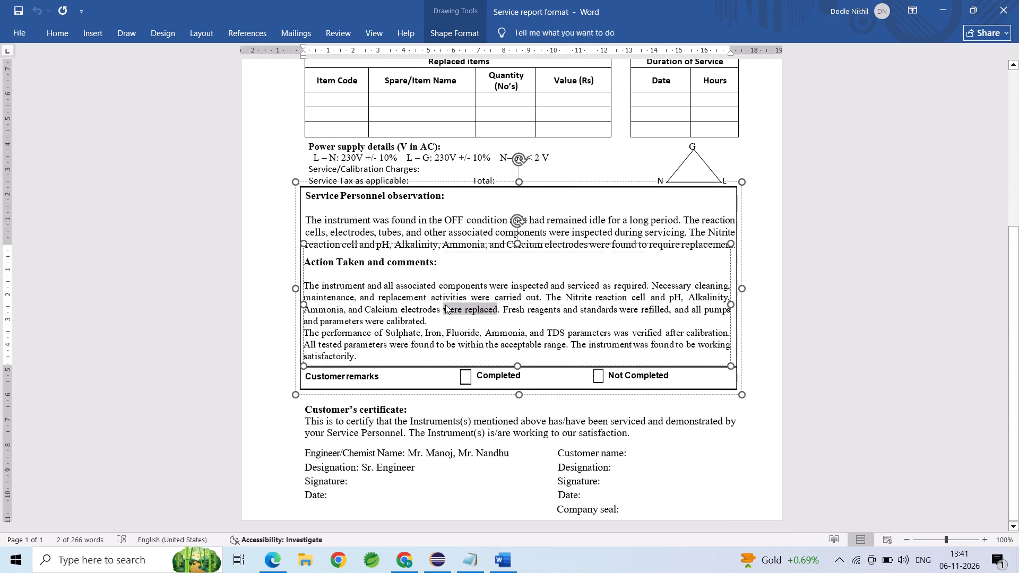
drag(454, 221, 437, 221)
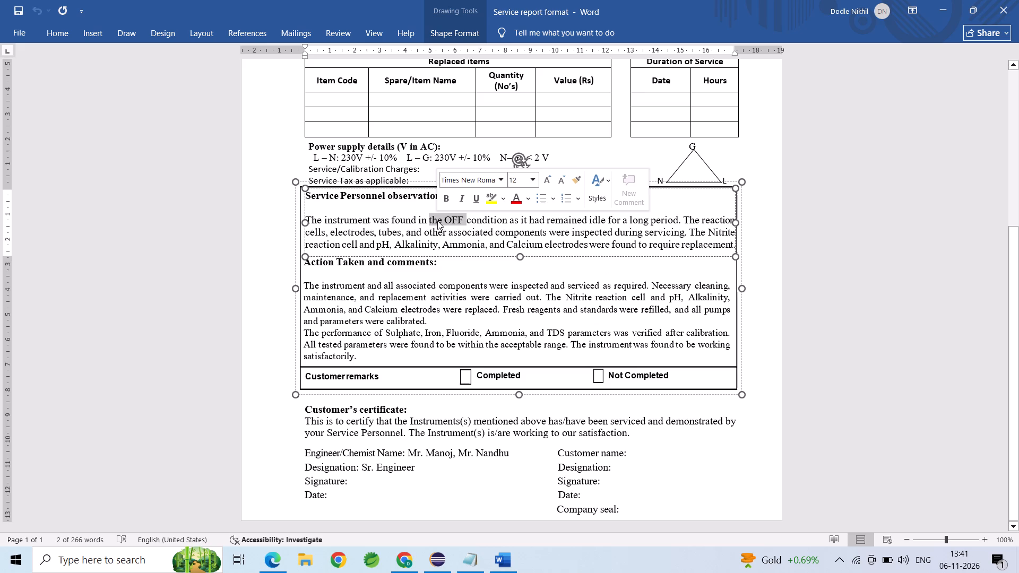
click(560, 236)
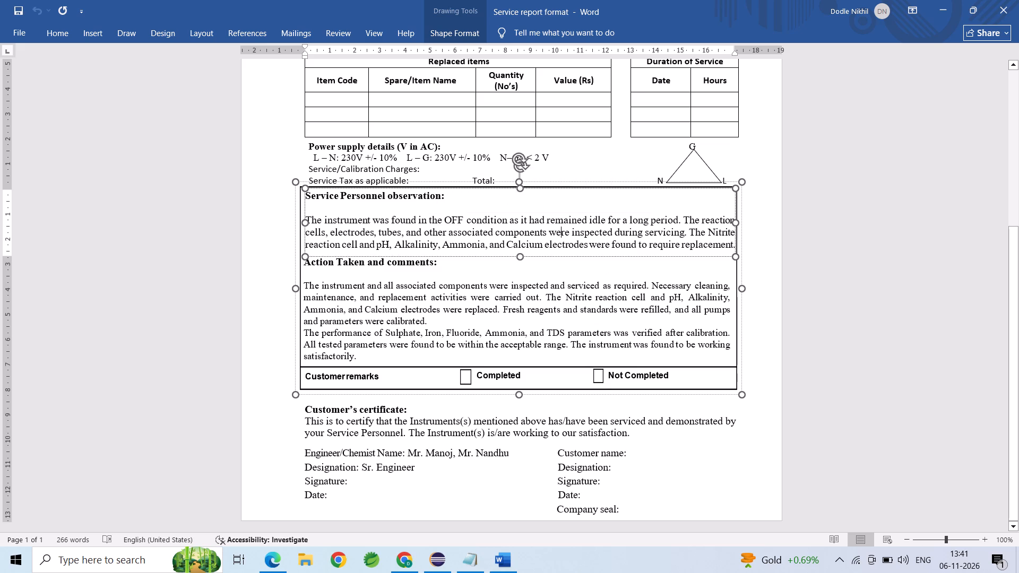
click(341, 205)
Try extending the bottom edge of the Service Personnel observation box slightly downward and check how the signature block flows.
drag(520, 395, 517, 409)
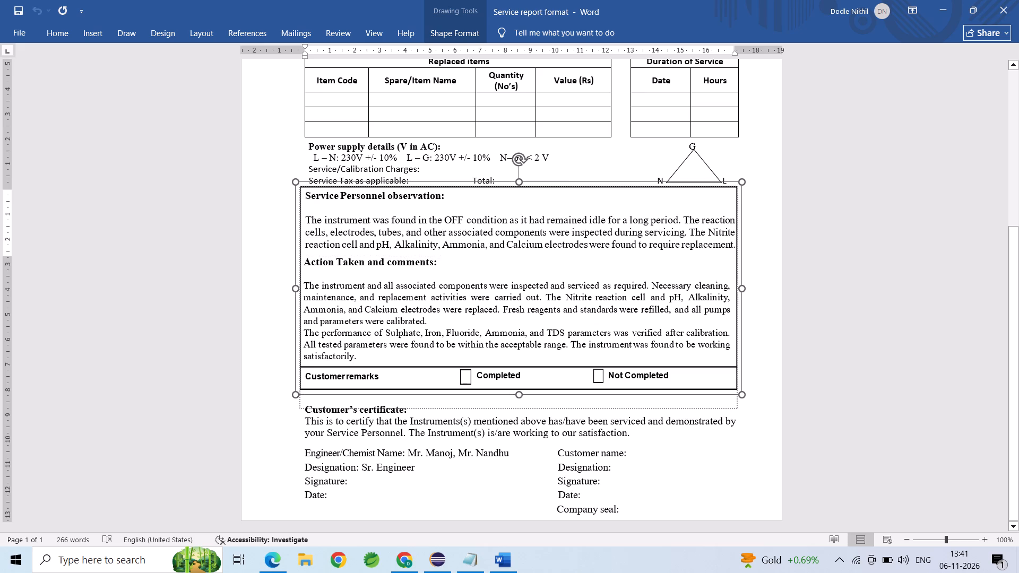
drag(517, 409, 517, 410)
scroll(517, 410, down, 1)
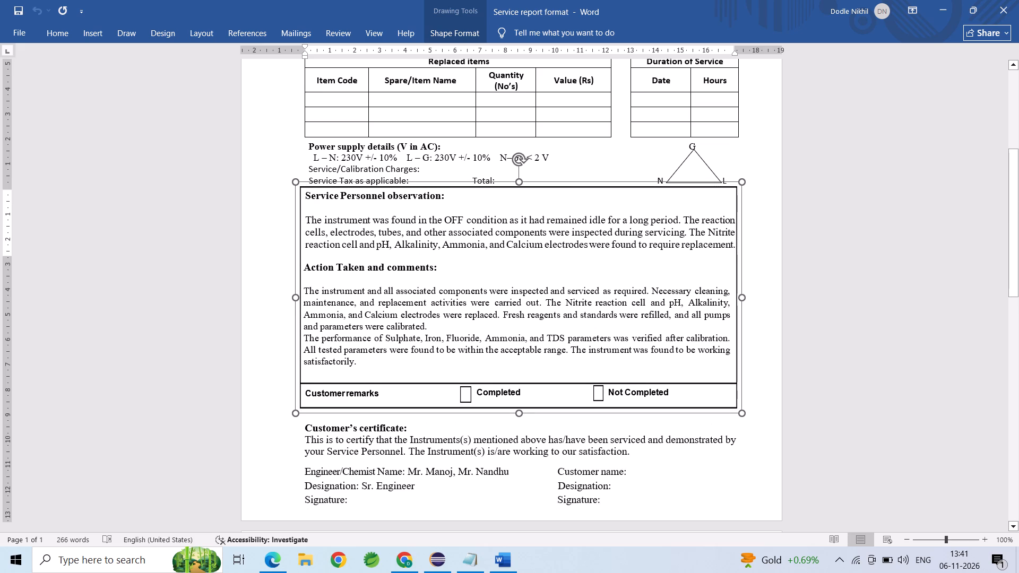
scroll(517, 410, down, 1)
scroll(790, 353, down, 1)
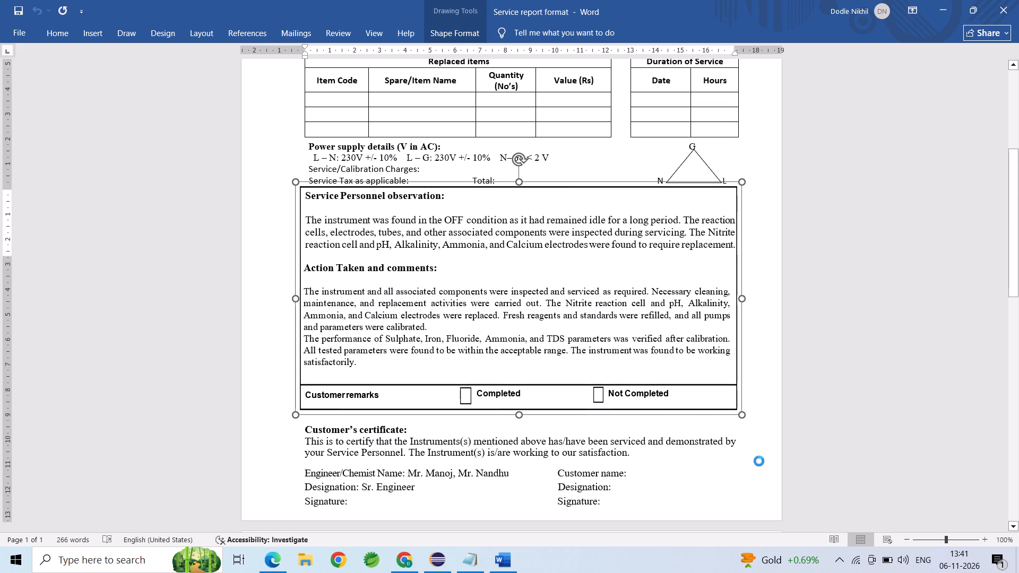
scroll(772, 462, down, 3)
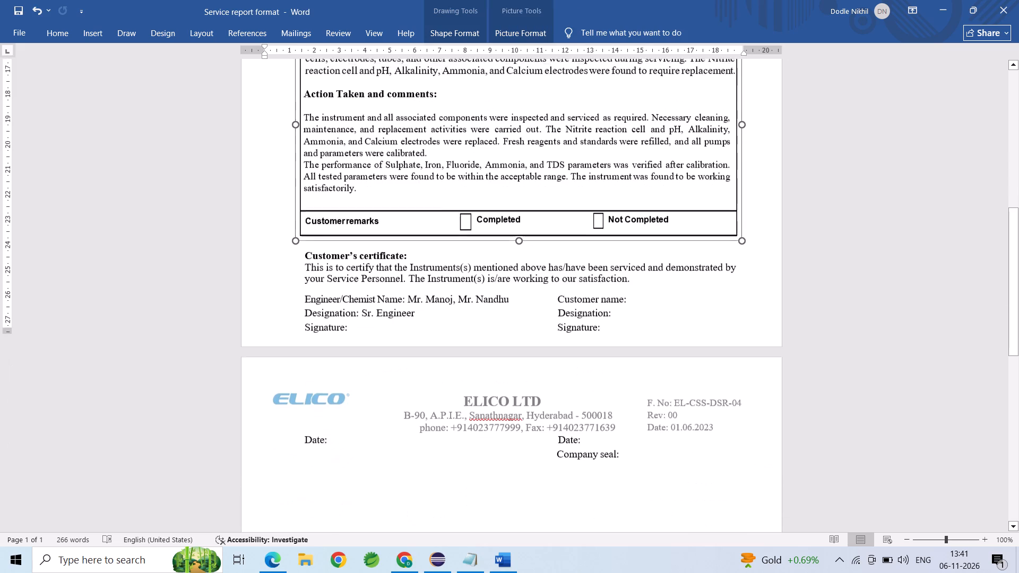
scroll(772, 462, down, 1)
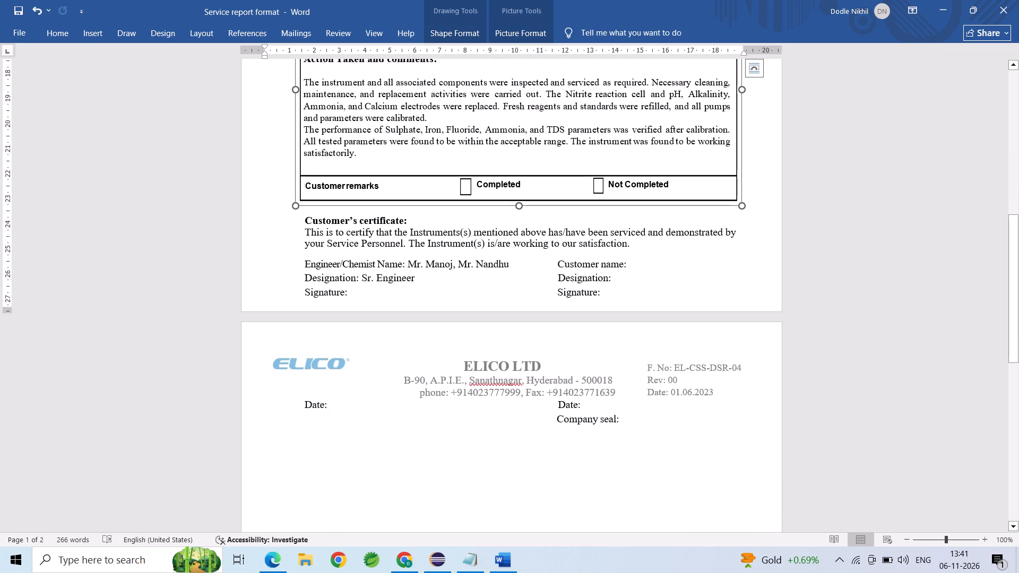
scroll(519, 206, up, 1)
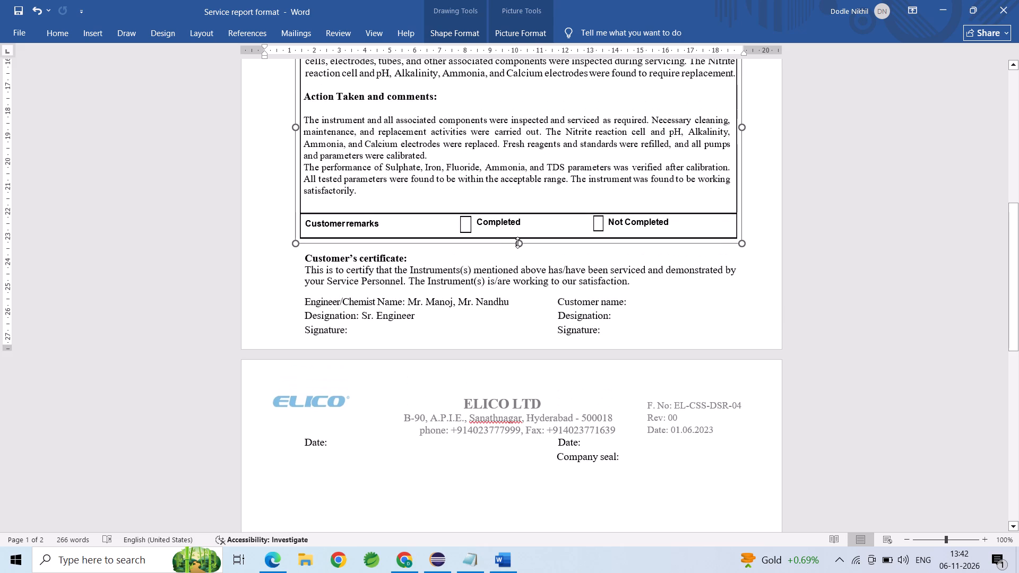
Shorten the Service Personnel observation box from its bottom edge until the whole signature block fits on the first page.
drag(517, 242, 517, 213)
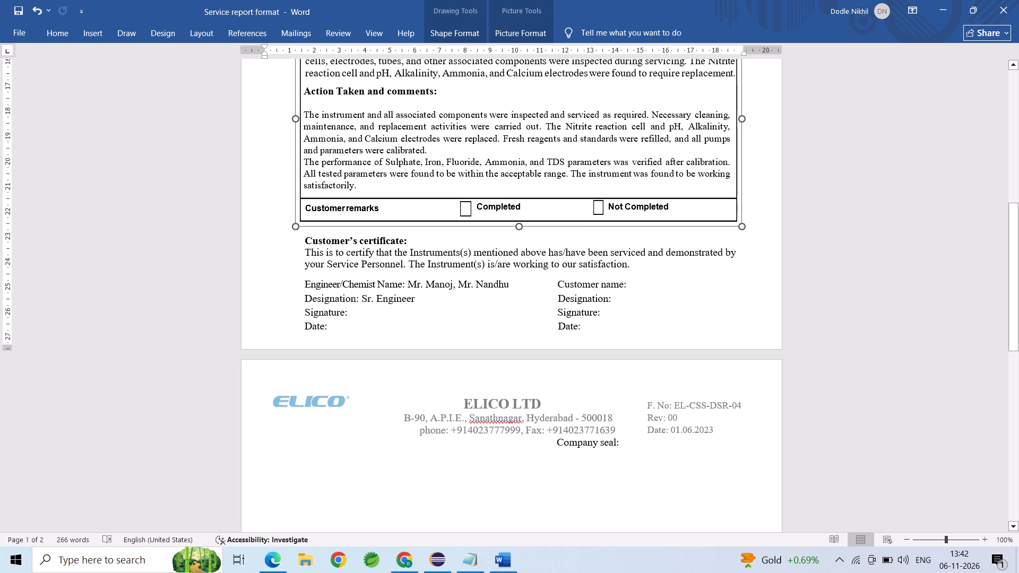
drag(517, 213, 515, 216)
Delete the first of the two names, with its title and comma, from the Engineer/Chemist Name line.
scroll(481, 409, down, 1)
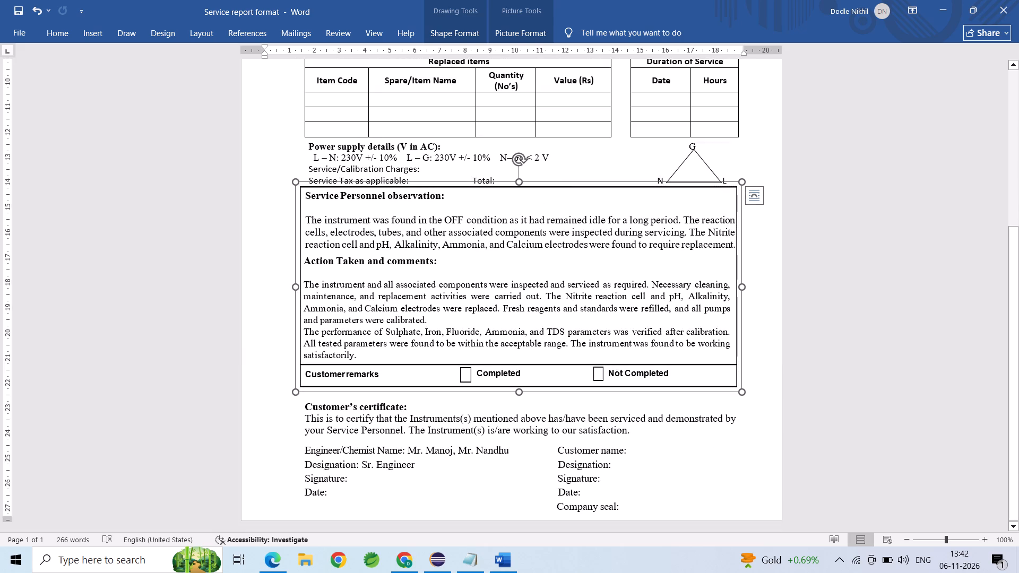
scroll(481, 409, down, 1)
click(456, 453)
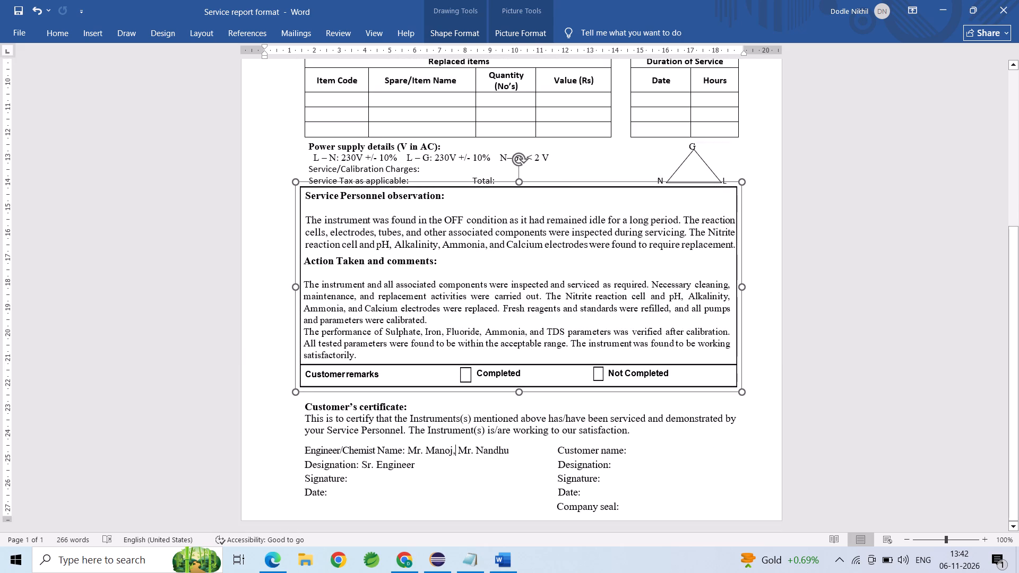
key(BackSpace)
key(BackSpace)
key(BackSpace)
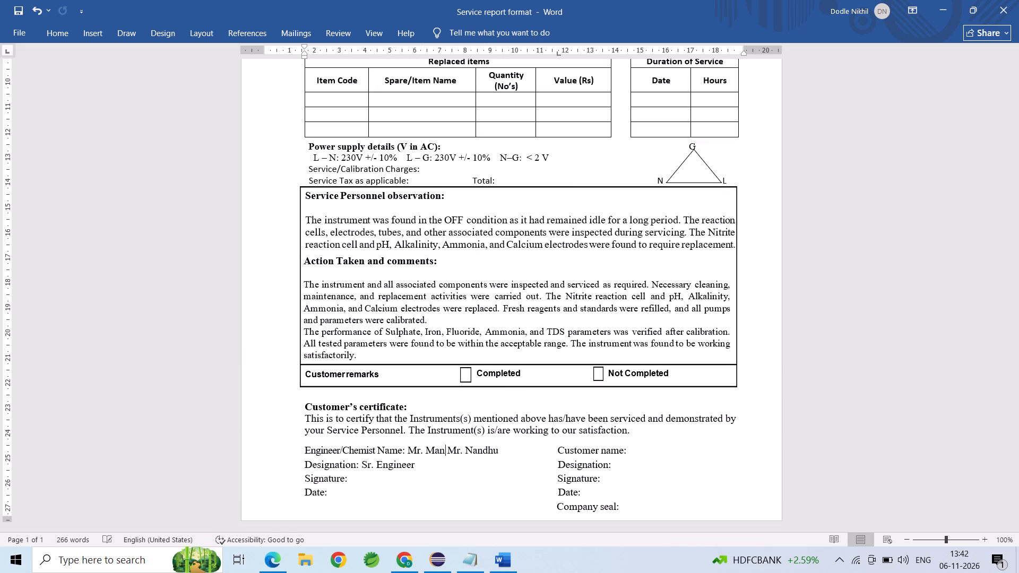
key(BackSpace)
key(BackSpace)
key(BackSpace)
key(BackSpace)
key(BackSpace)
key(BackSpace)
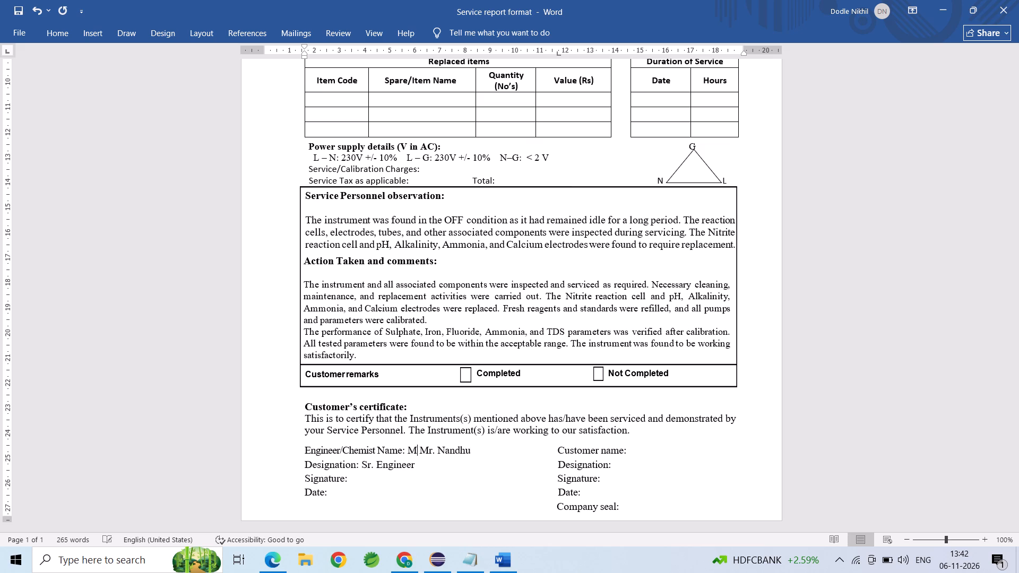
key(BackSpace)
key(BackSpace)
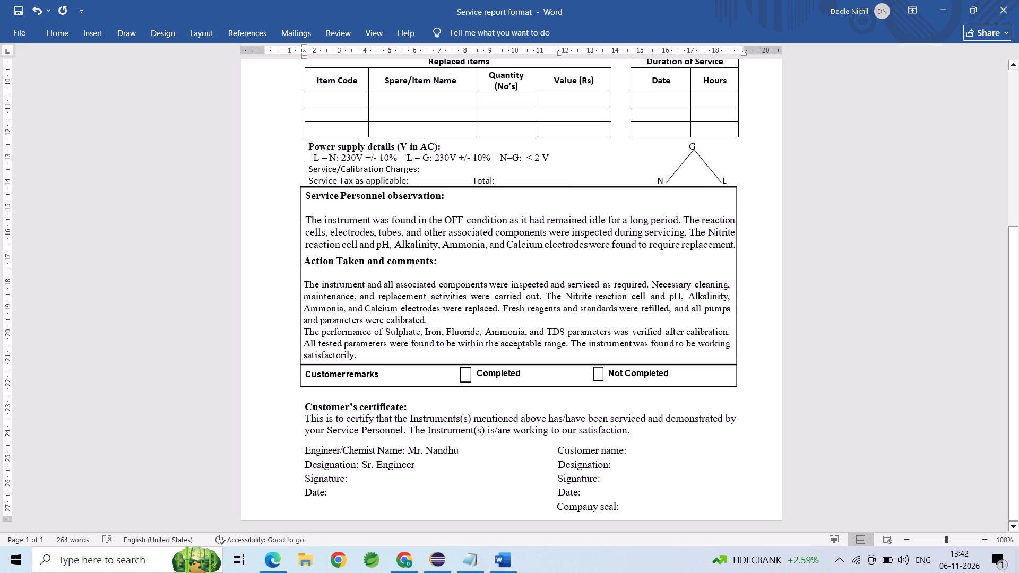
Append a comma, a space and the title "Mr." after the remaining name on the Engineer/Chemist Name line.
click(479, 453)
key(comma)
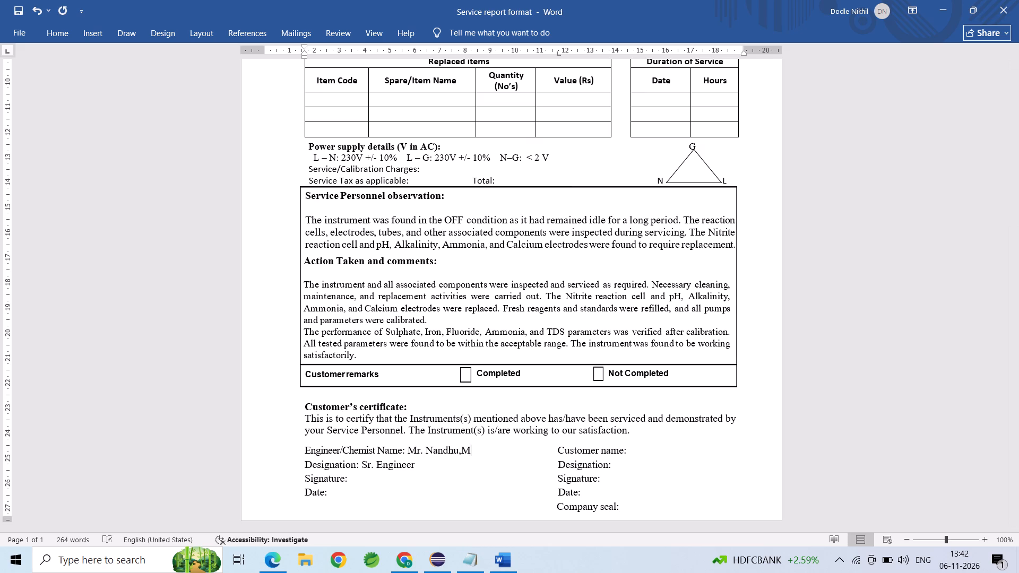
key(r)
key(Left)
key(Left)
key(Left)
key(Right)
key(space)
key(Right)
key(Right)
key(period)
Raise the border beneath the "Replaced items" heading row slightly to reduce that row's height.
scroll(505, 315, up, 1)
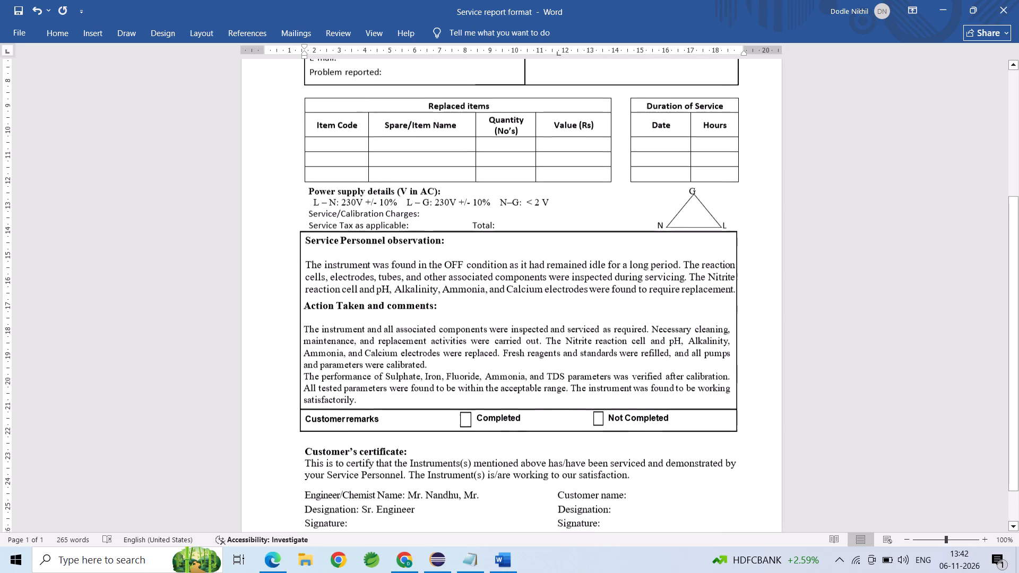
scroll(505, 315, up, 1)
scroll(500, 238, up, 2)
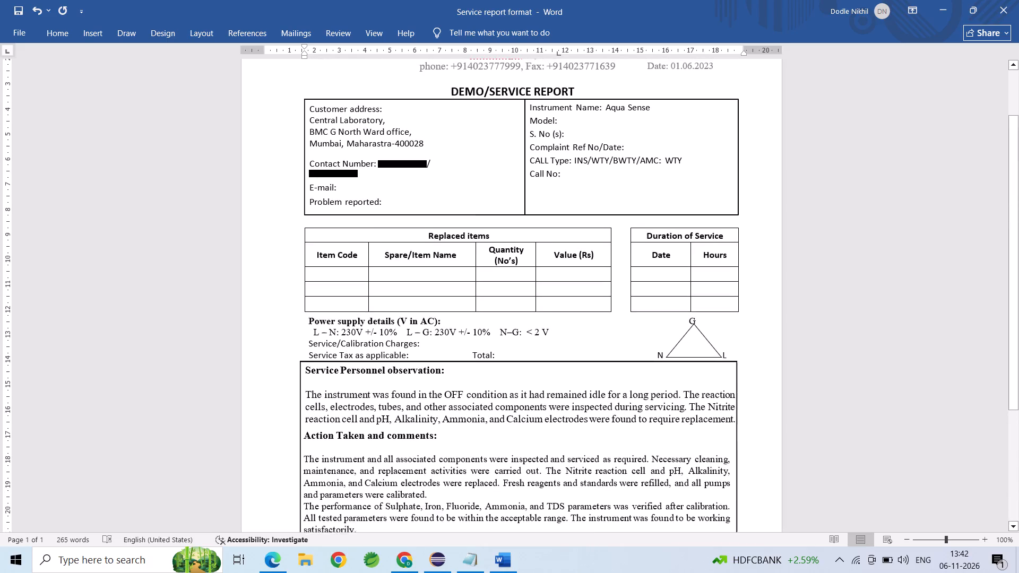
click(502, 222)
click(500, 245)
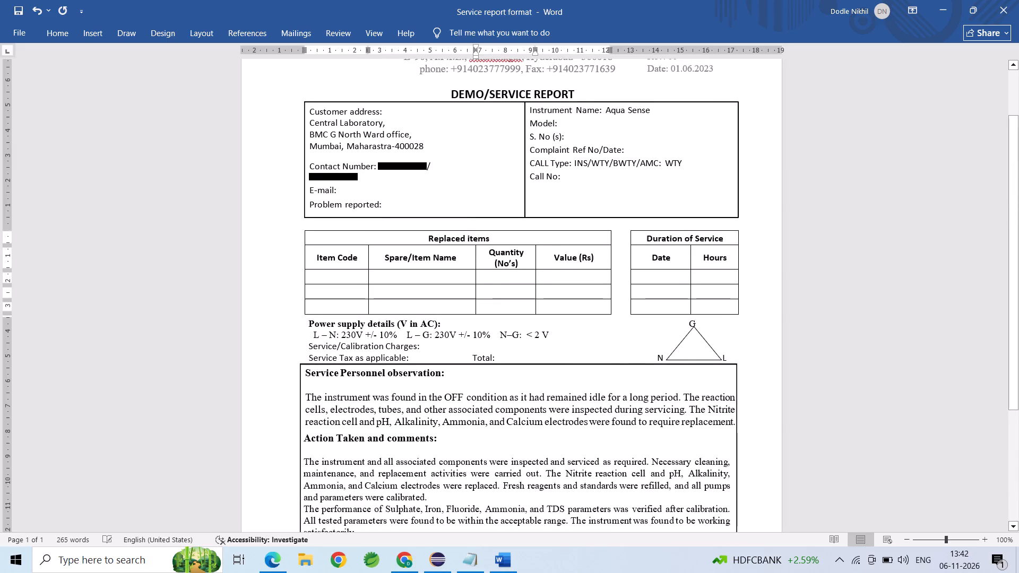
click(500, 245)
drag(498, 245, 498, 238)
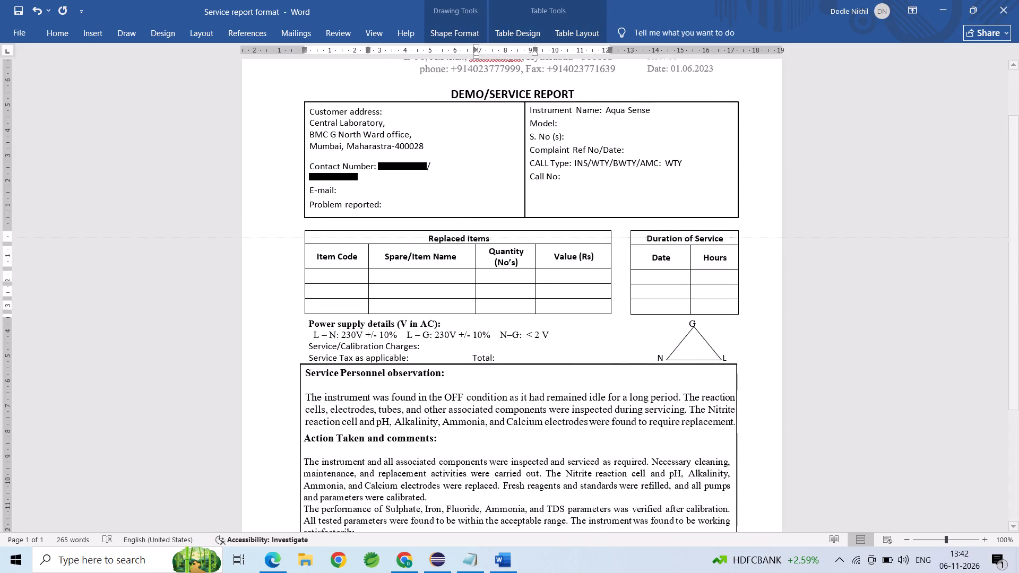
drag(498, 238, 498, 236)
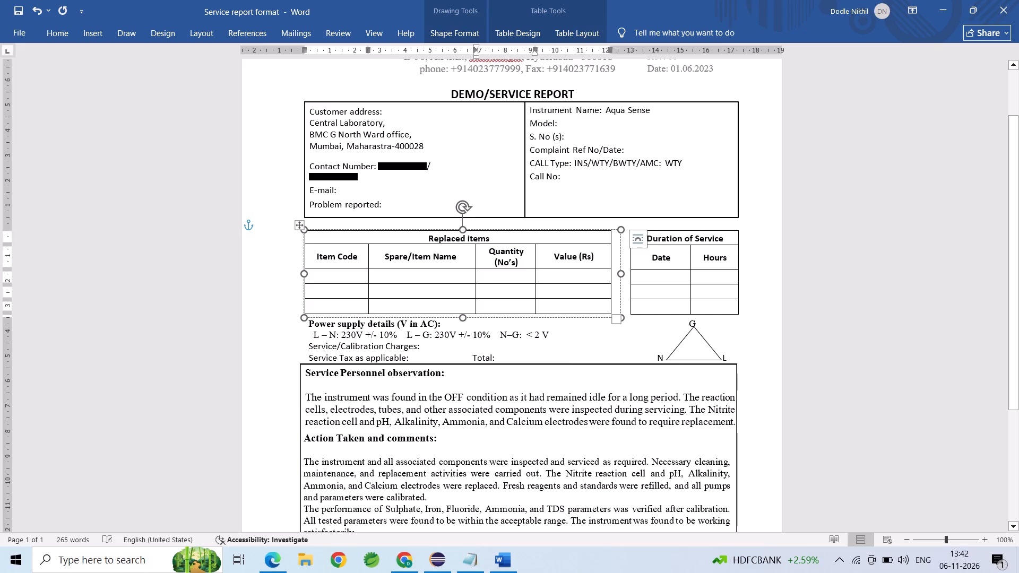
Raise the top edge of the Replaced items table frame slightly.
click(463, 228)
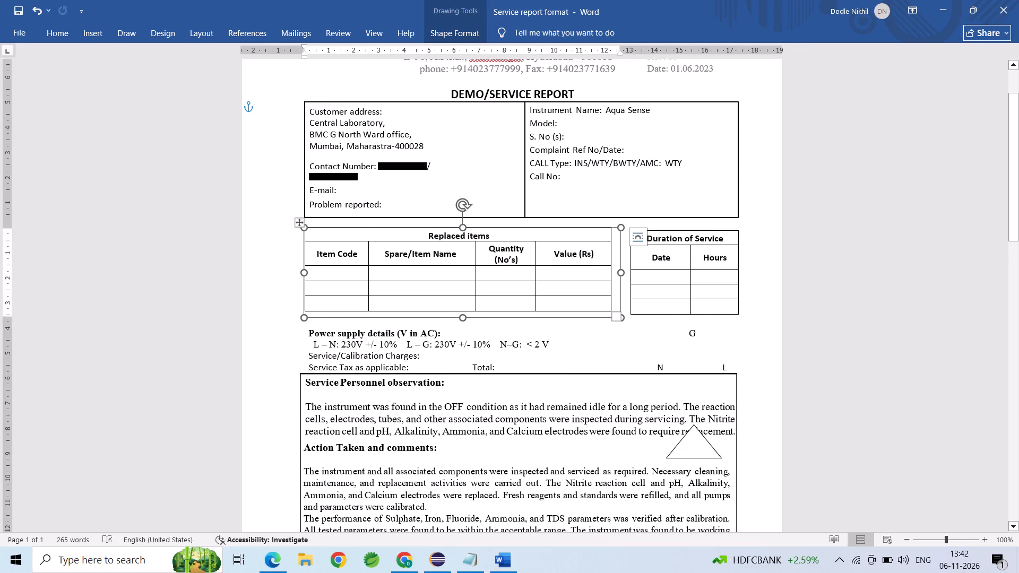
Raise the top edge of the Duration of Service table frame slightly and pull its bottom edge up to match the Replaced items table.
click(649, 266)
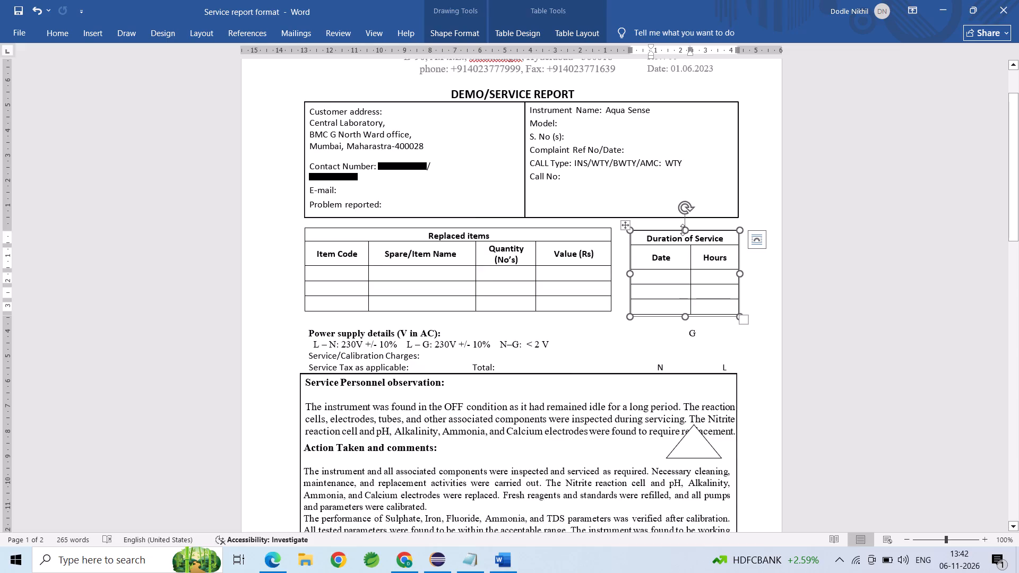
click(685, 230)
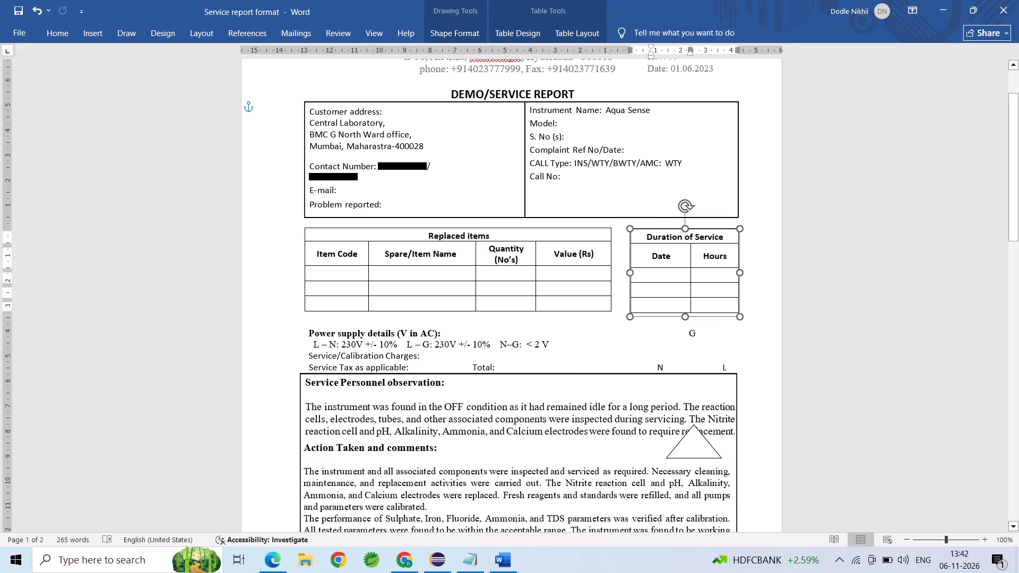
drag(686, 317, 686, 312)
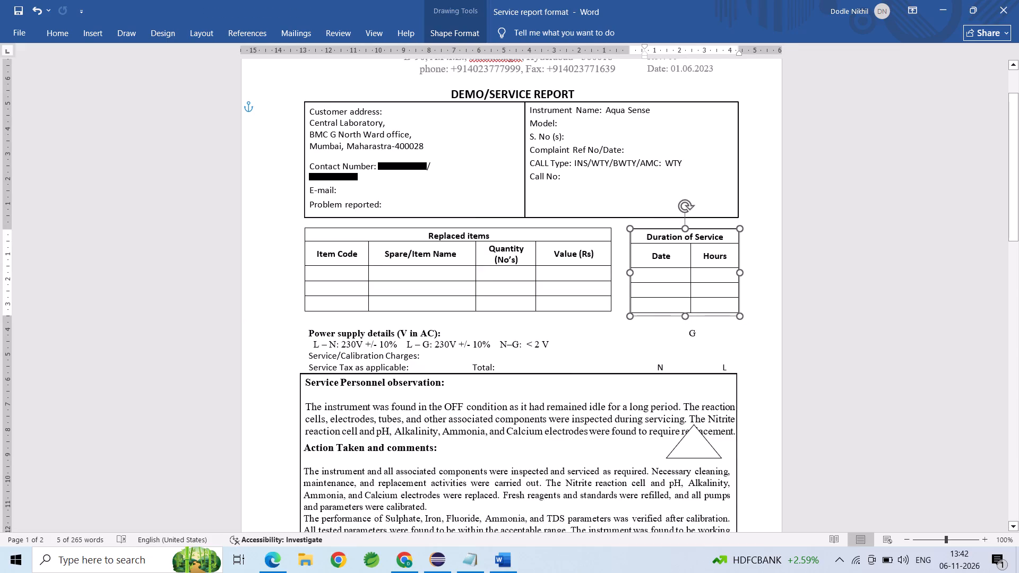
drag(686, 312, 686, 311)
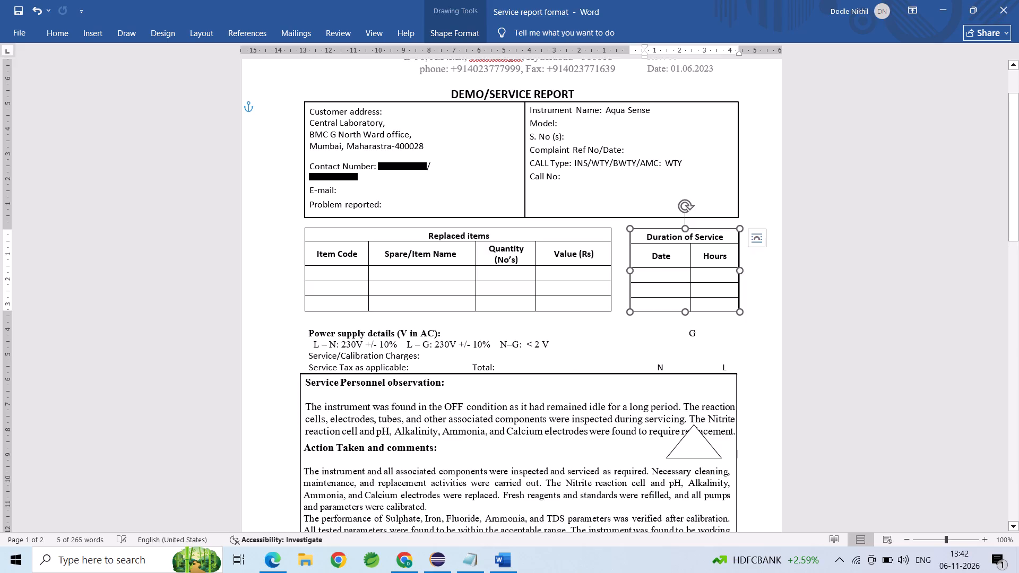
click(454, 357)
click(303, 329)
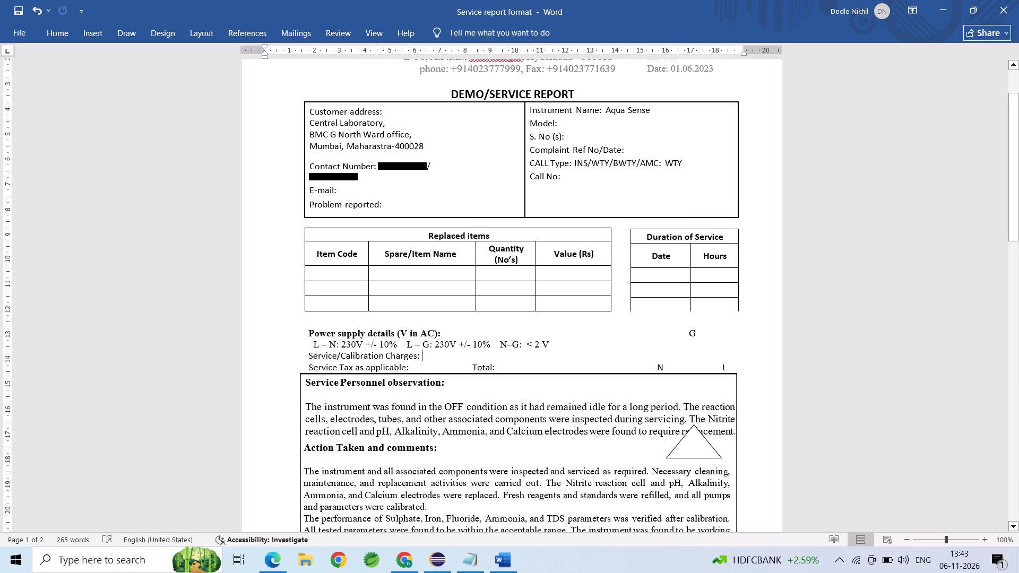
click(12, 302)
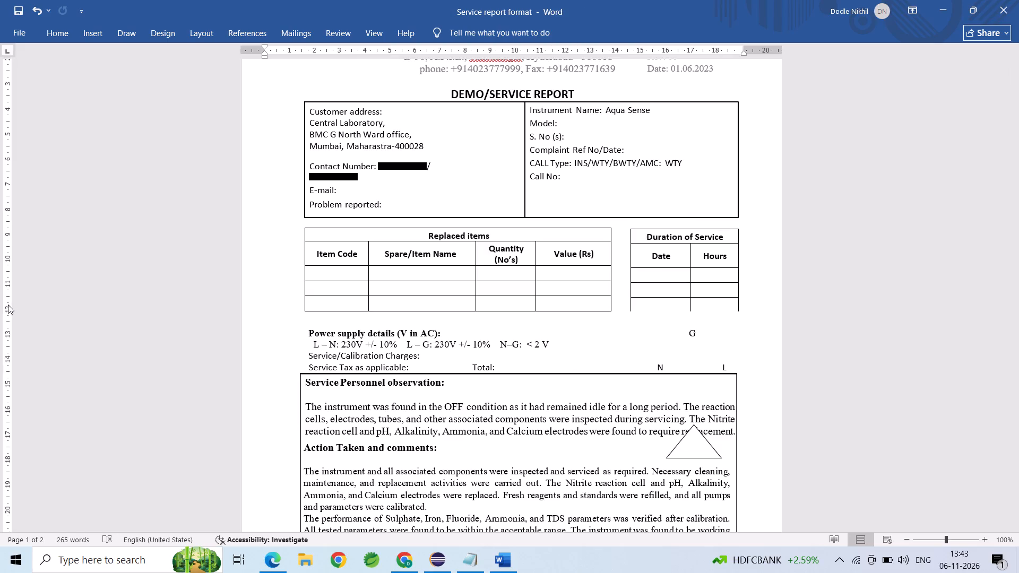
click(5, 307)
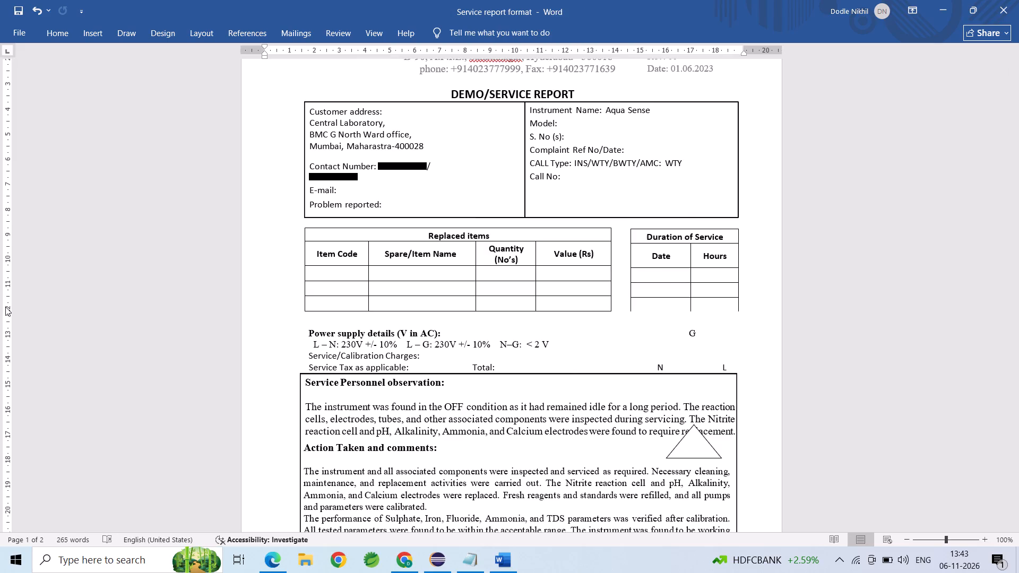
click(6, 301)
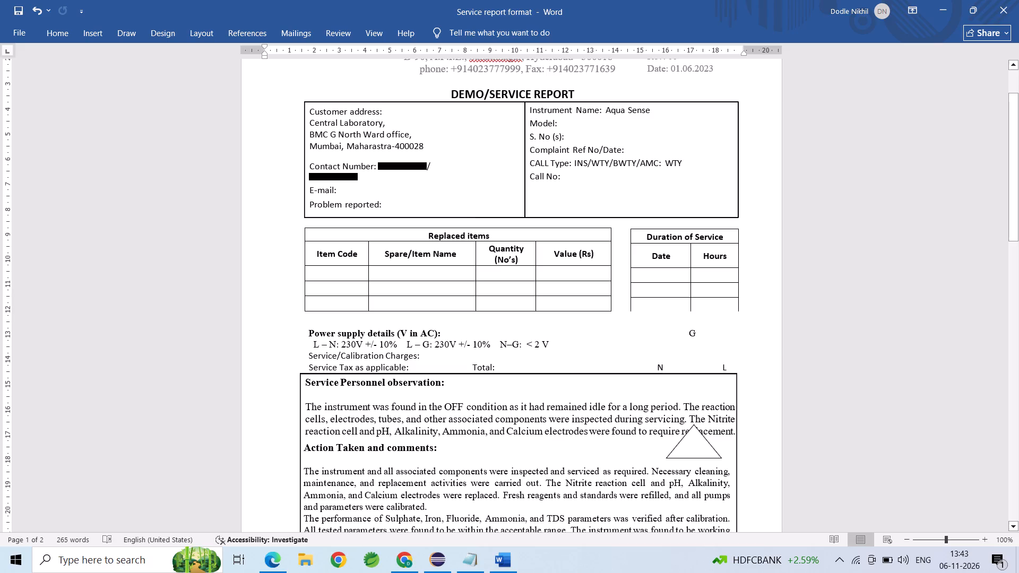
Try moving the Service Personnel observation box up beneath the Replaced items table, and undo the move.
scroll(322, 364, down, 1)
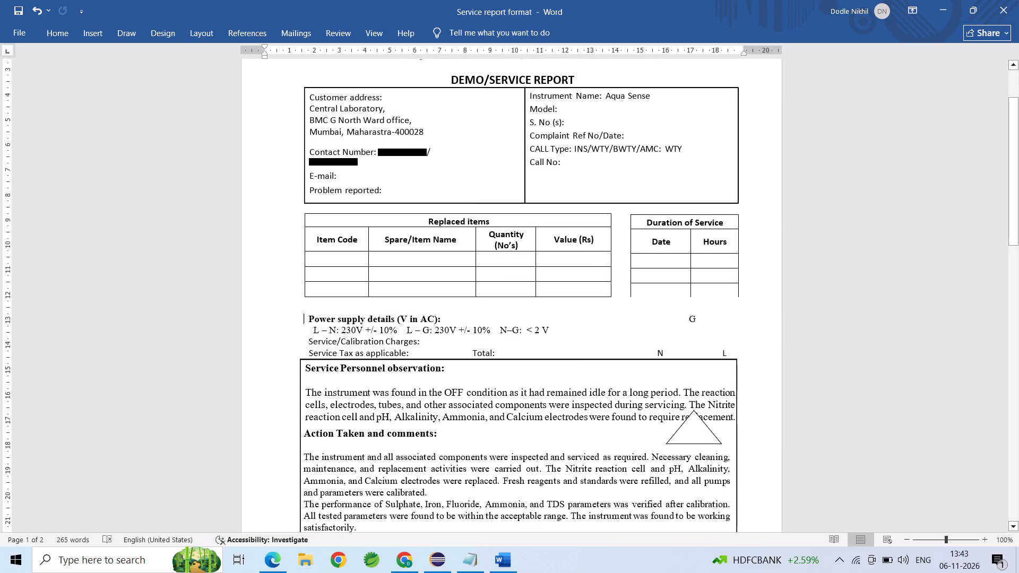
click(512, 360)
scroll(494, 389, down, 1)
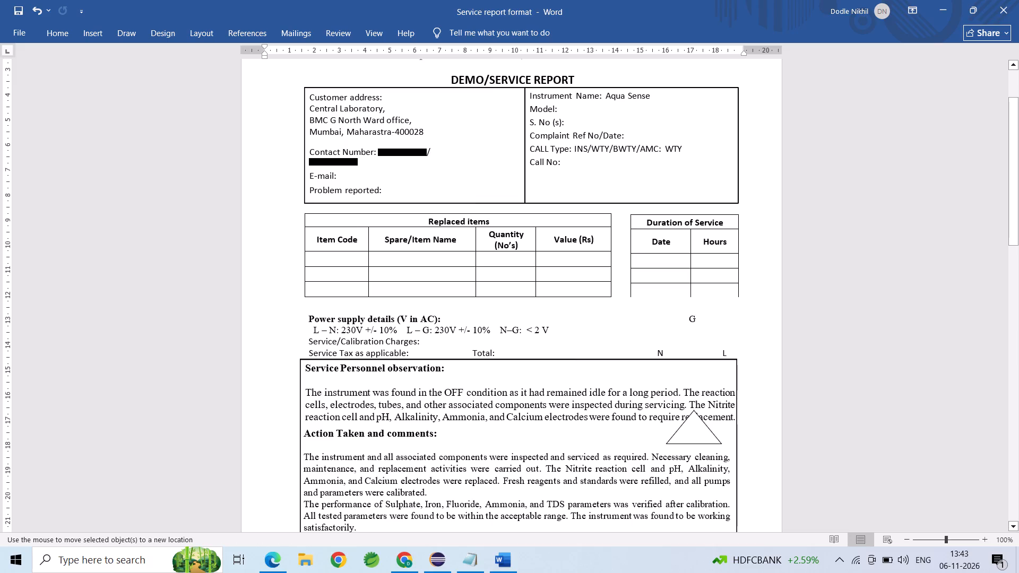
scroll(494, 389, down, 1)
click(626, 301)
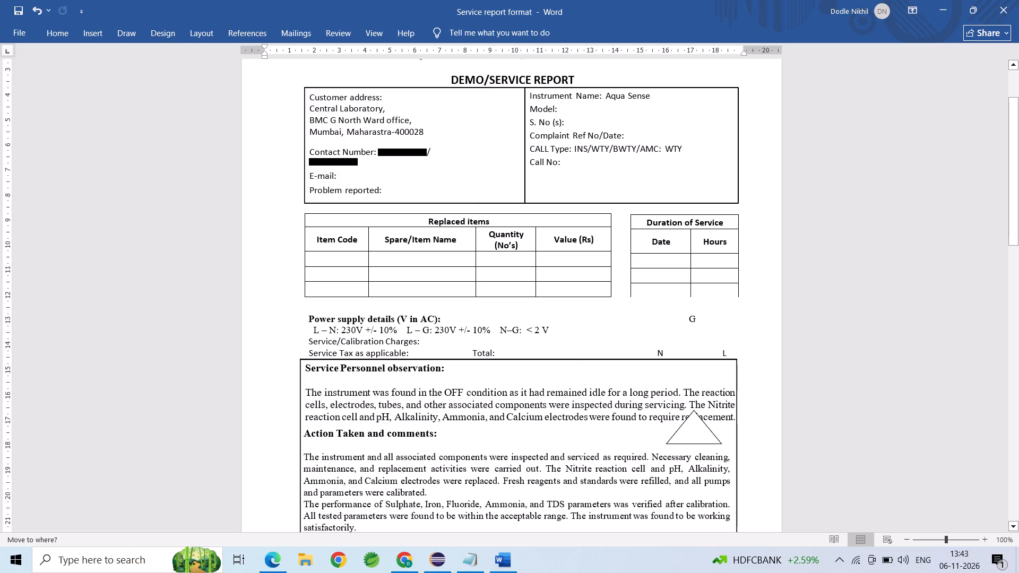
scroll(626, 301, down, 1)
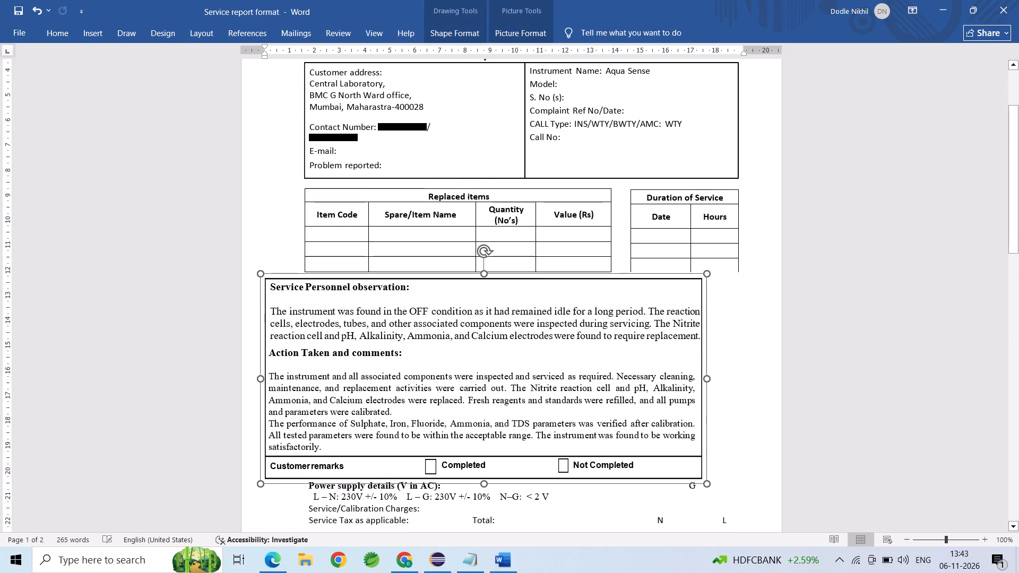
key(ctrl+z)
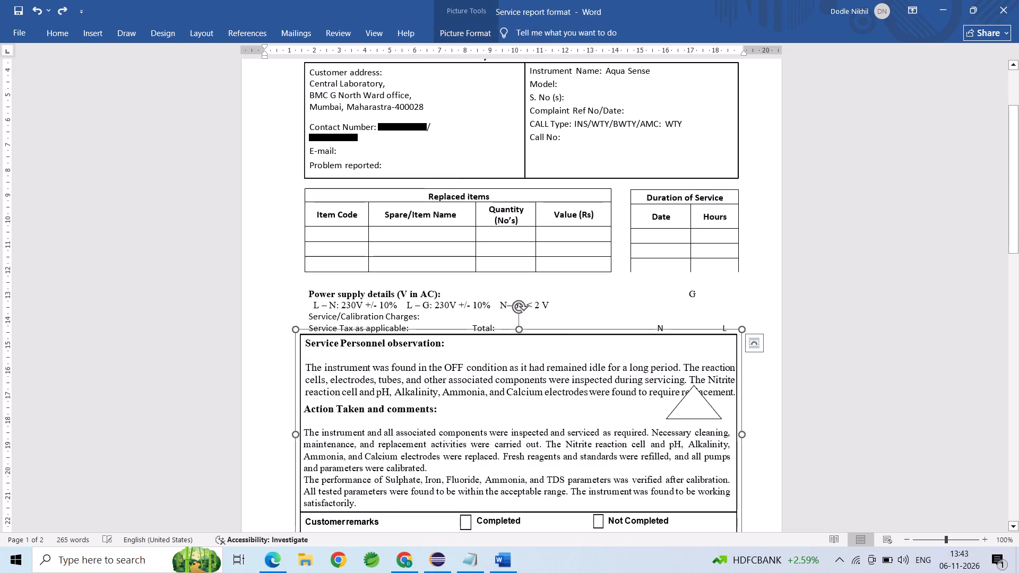
Delete the blank line above the Power supply details section.
click(496, 286)
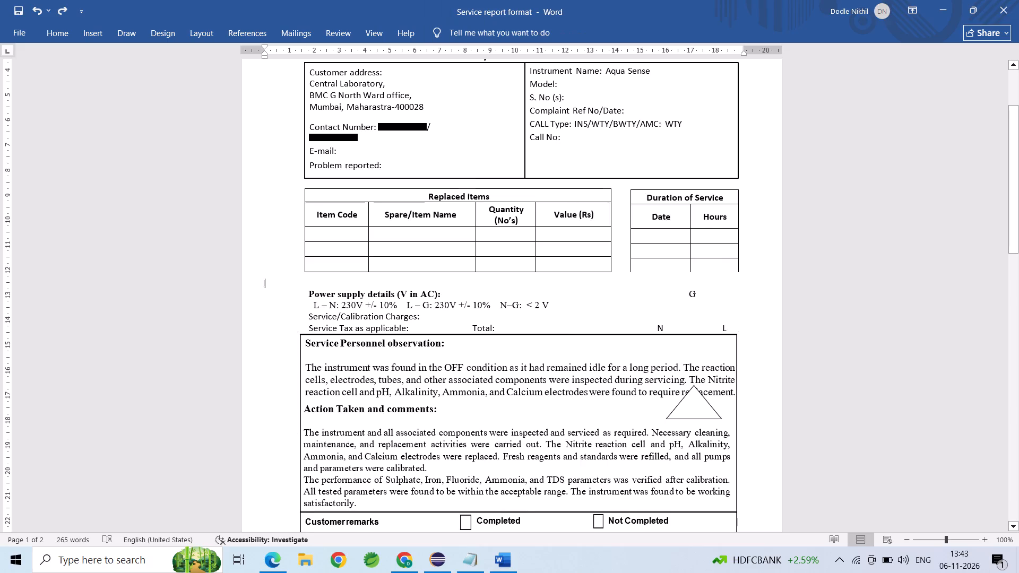
key(BackSpace)
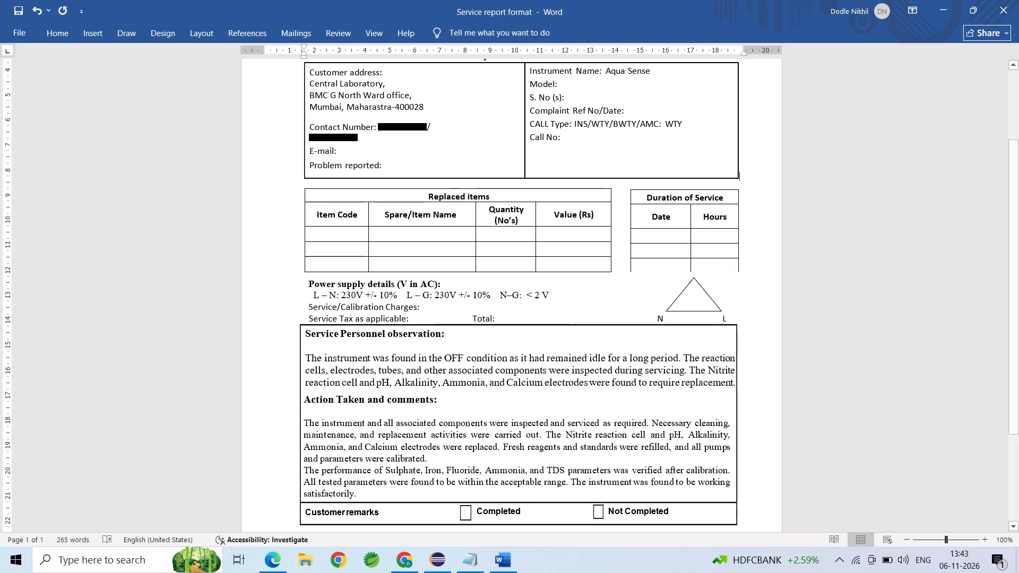
Extend the bottom edge of the Duration of Service table frame slightly downward.
click(632, 231)
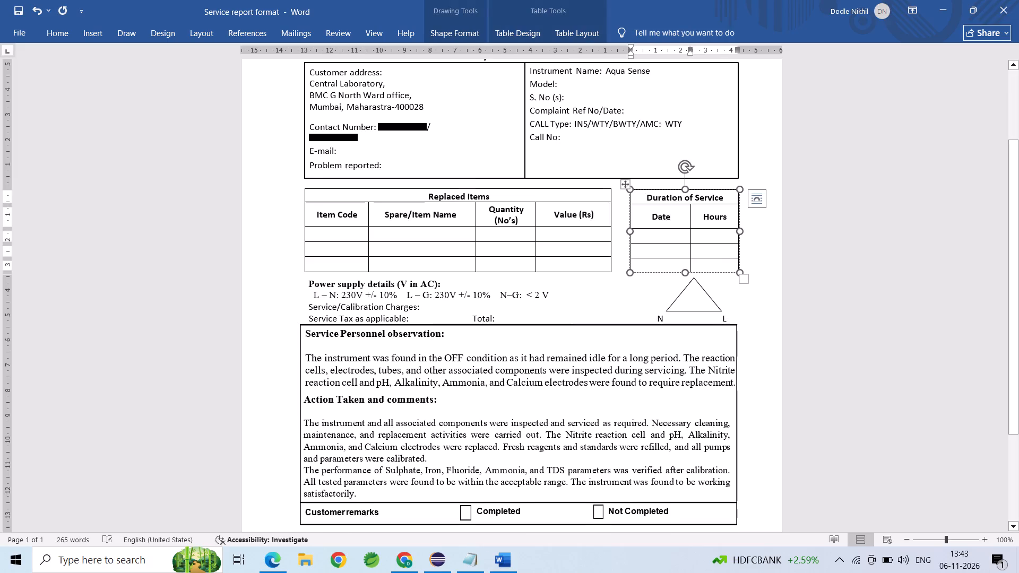
click(686, 274)
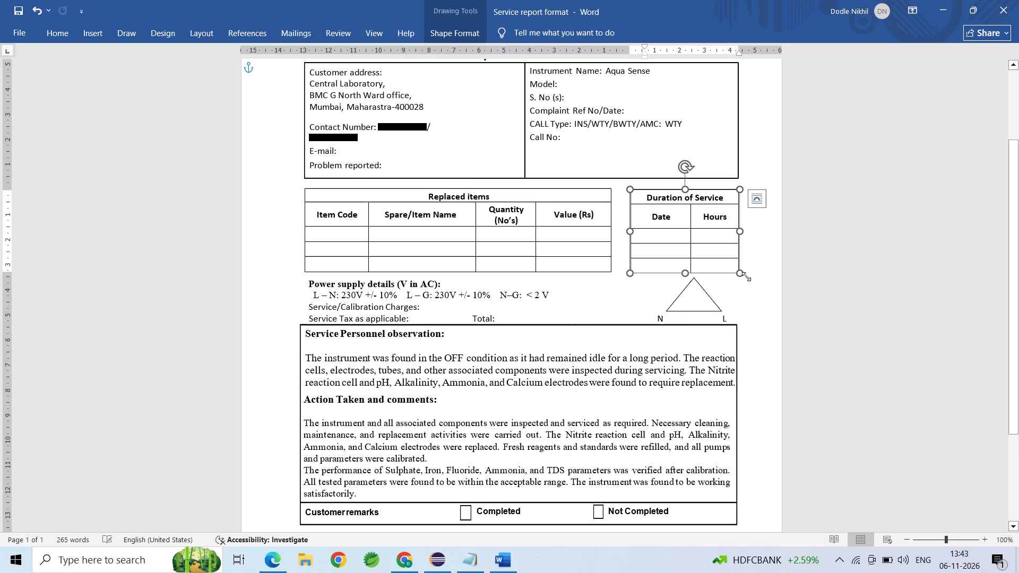
click(763, 277)
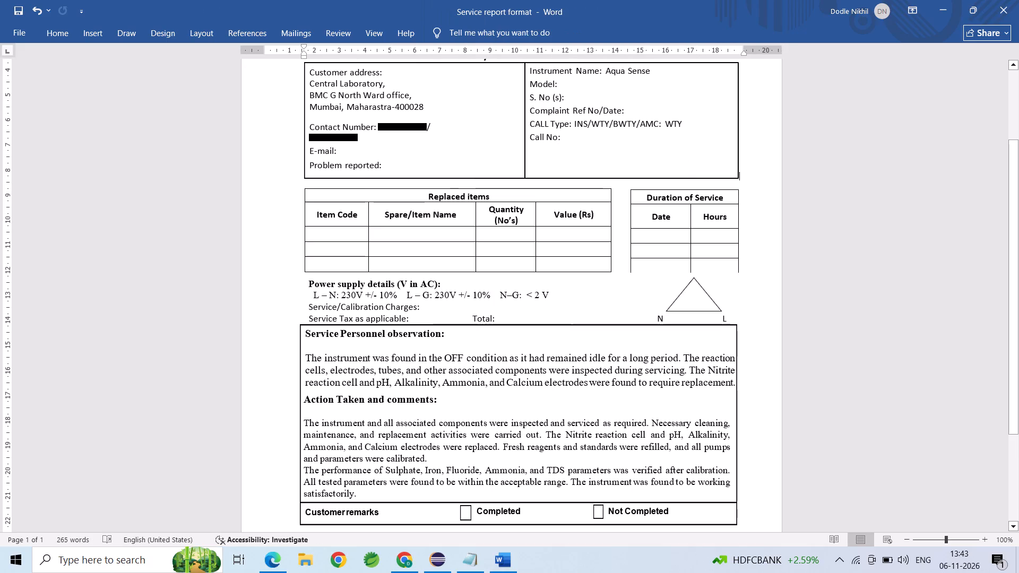
Extend the bottom edge of the Duration of Service table frame just enough to show the last row's lower border, and deselect it.
click(688, 267)
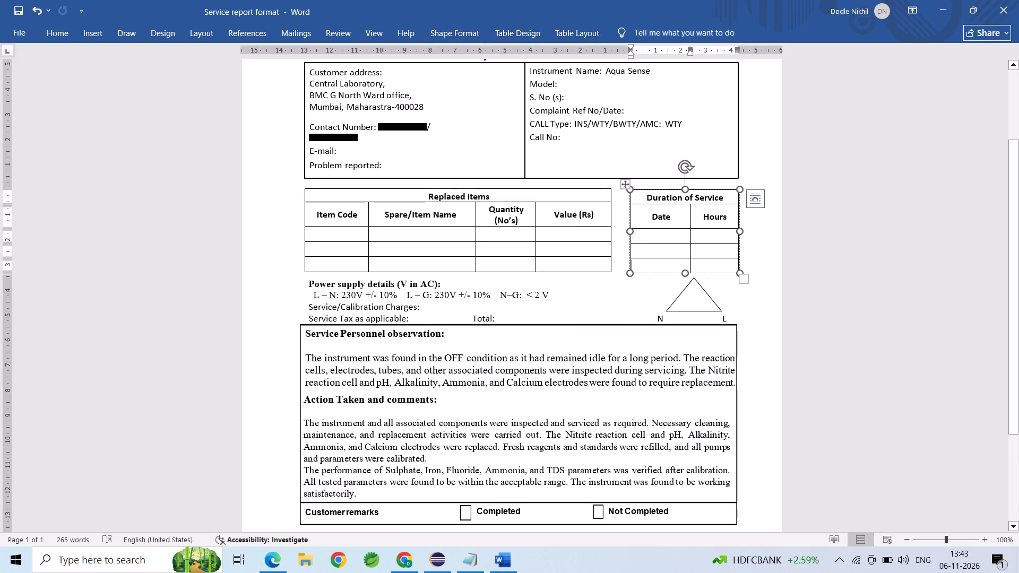
drag(686, 276, 685, 292)
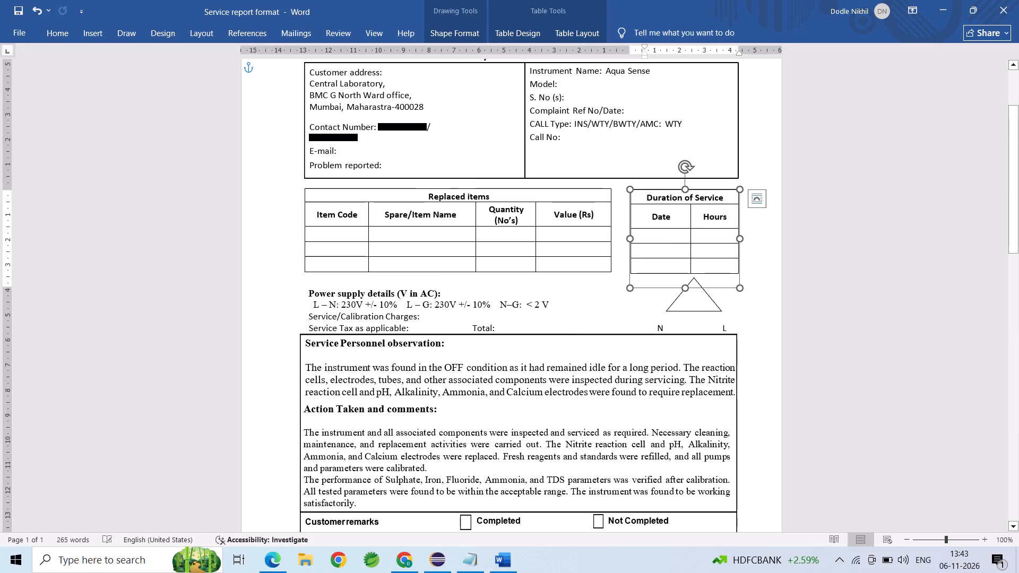
drag(685, 287, 687, 282)
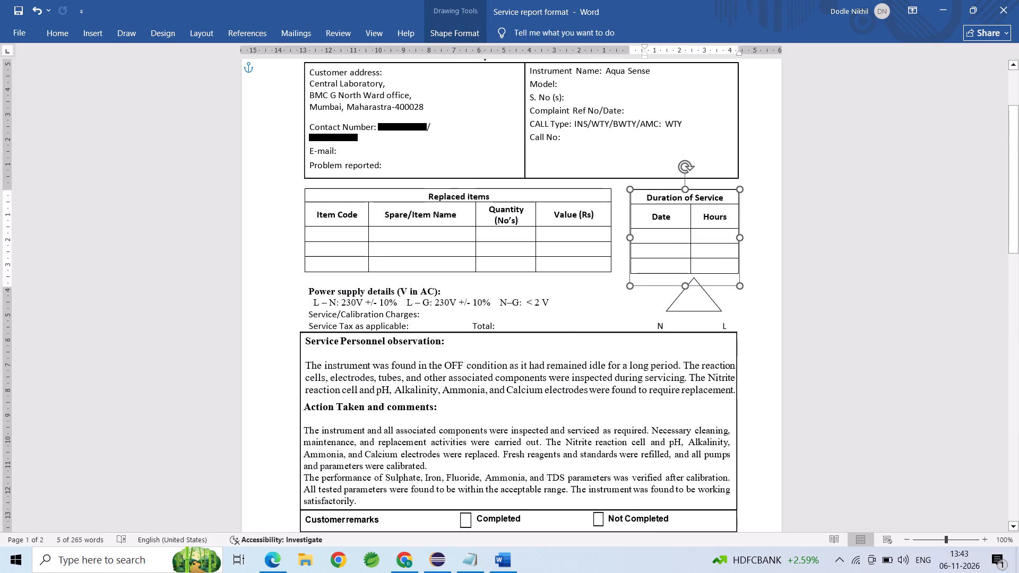
drag(687, 282, 688, 277)
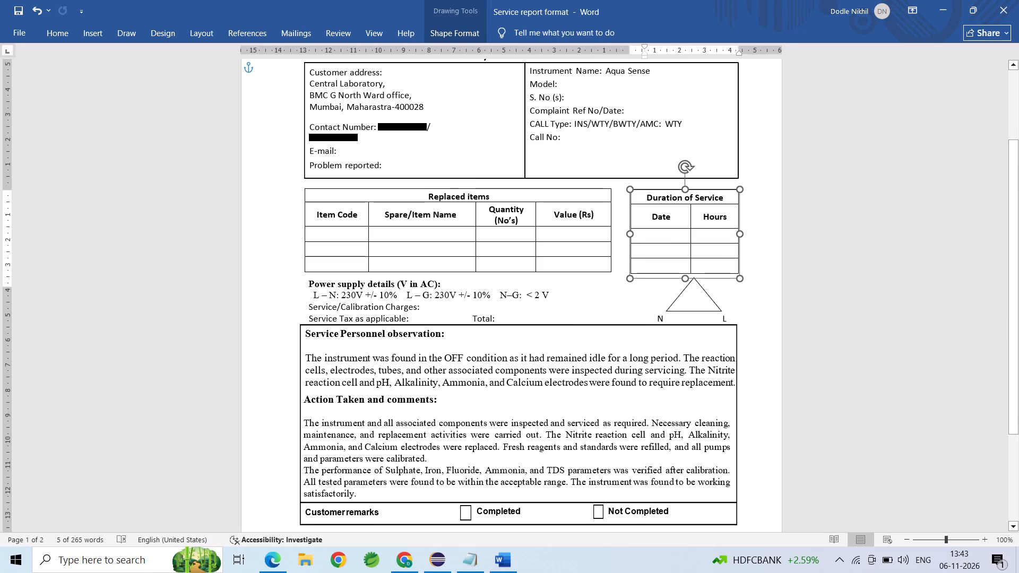
drag(688, 277, 689, 275)
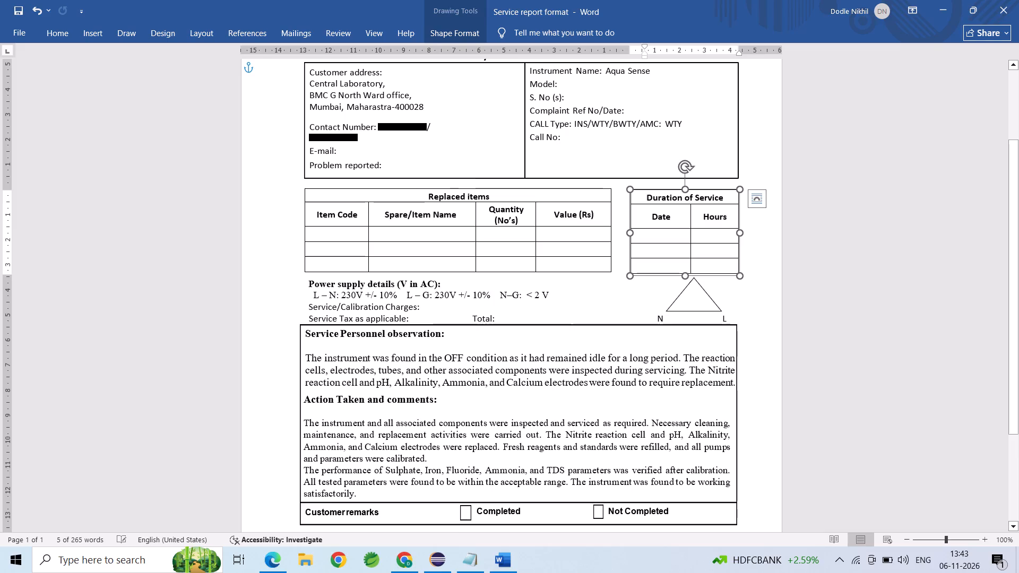
click(617, 255)
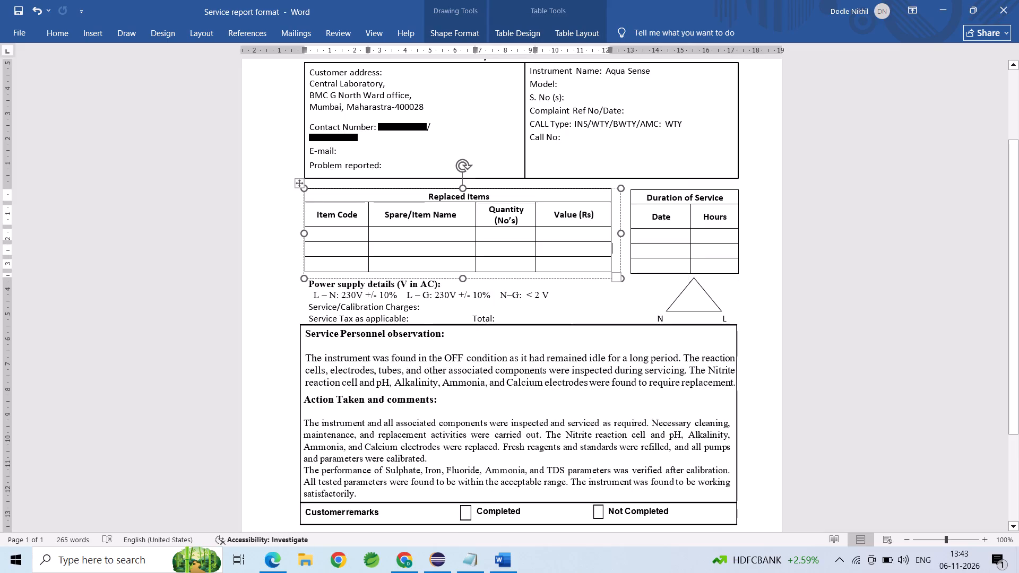
click(755, 142)
Stretch the bottom edge of the box holding the observation, action and customer remarks sections slightly downward, keeping the form on one page.
scroll(755, 142, up, 1)
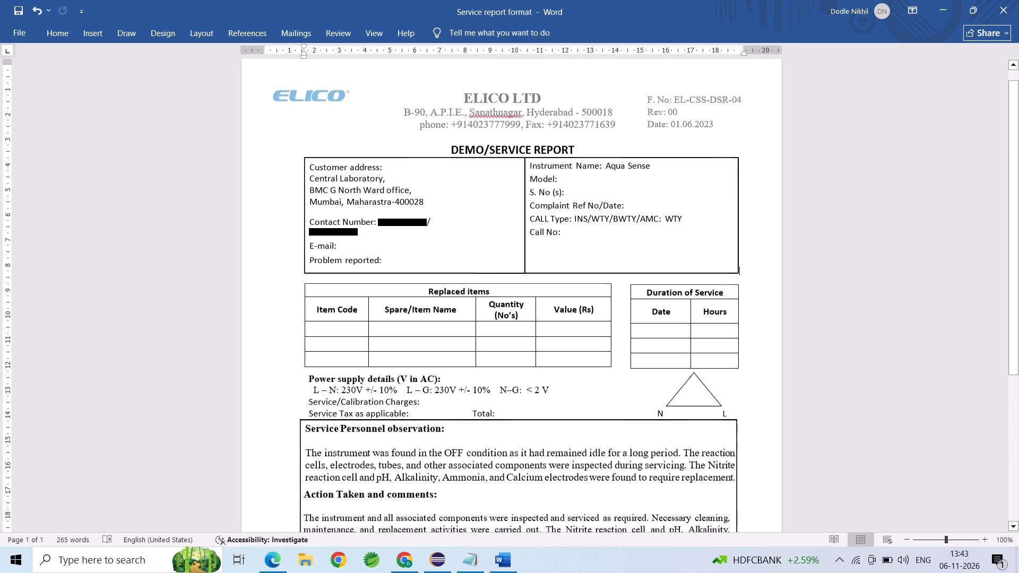
click(689, 140)
scroll(689, 140, down, 1)
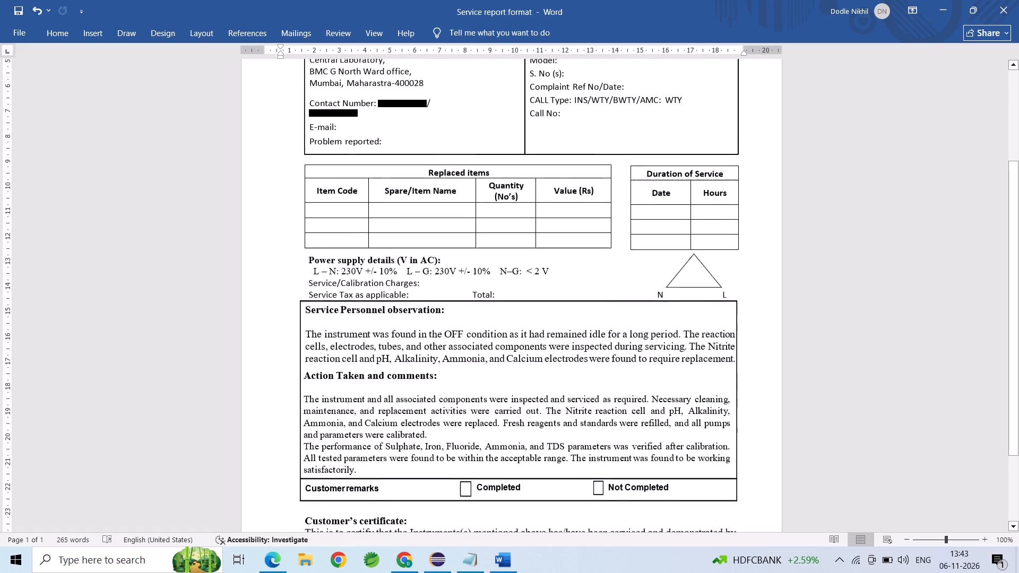
scroll(689, 140, down, 2)
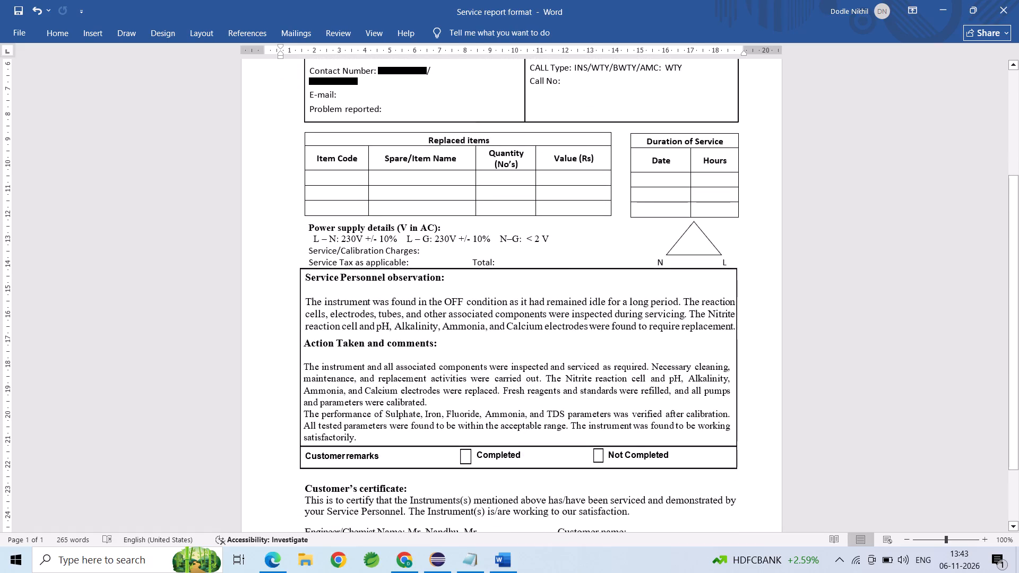
click(519, 275)
scroll(519, 275, down, 1)
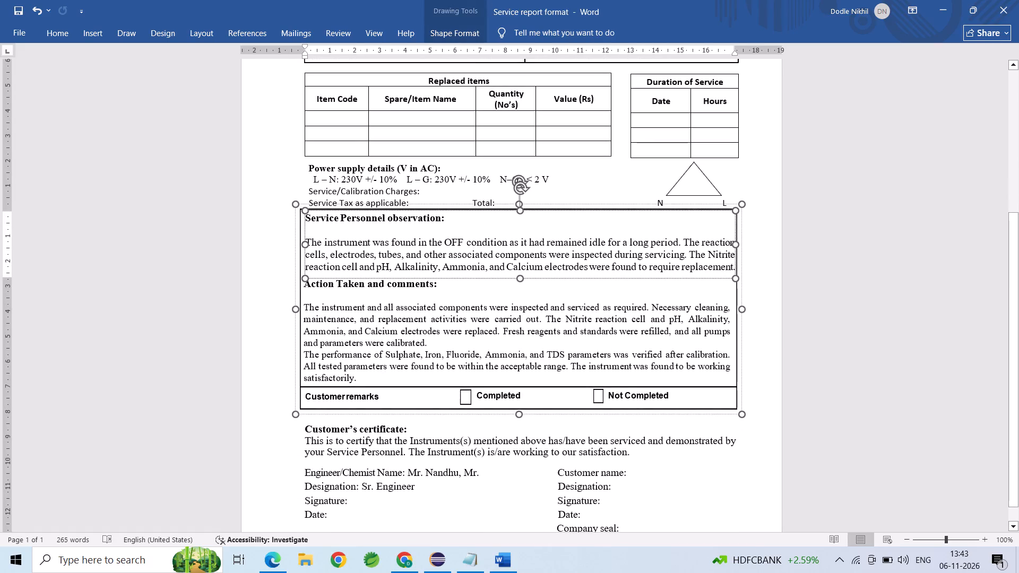
drag(521, 413, 521, 428)
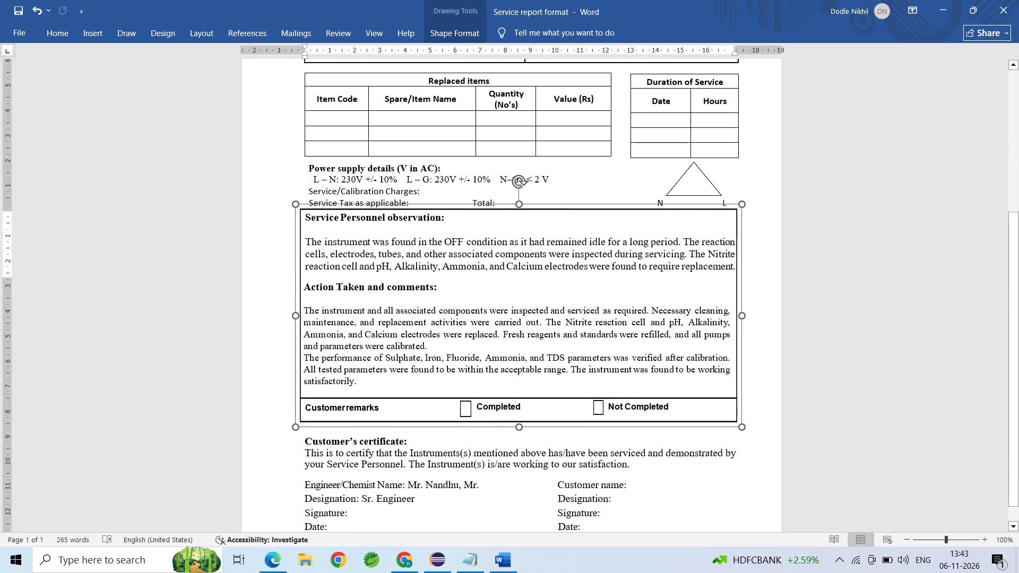
drag(521, 428, 521, 430)
scroll(521, 430, down, 1)
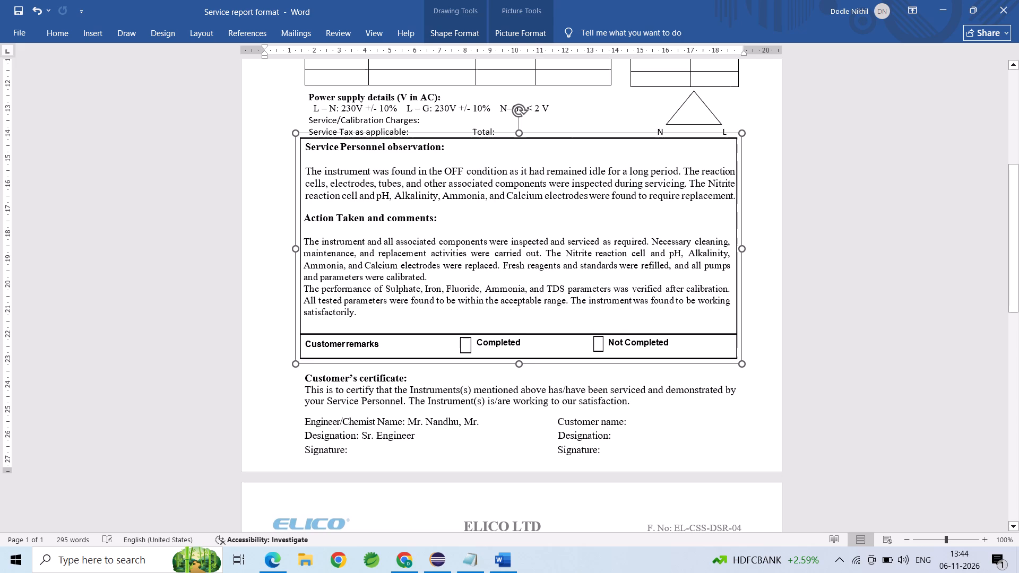
drag(519, 363, 519, 352)
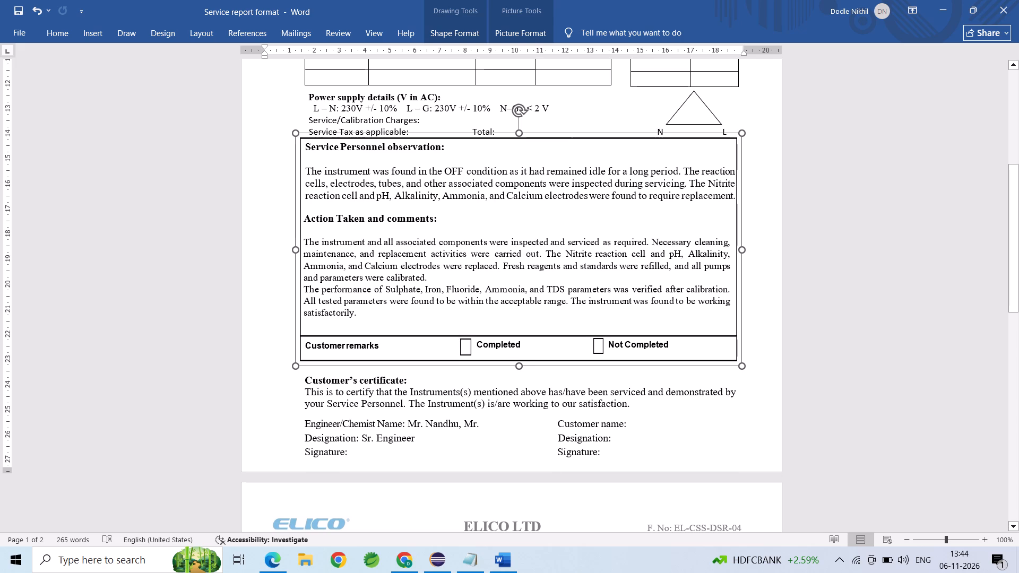
drag(519, 352, 521, 338)
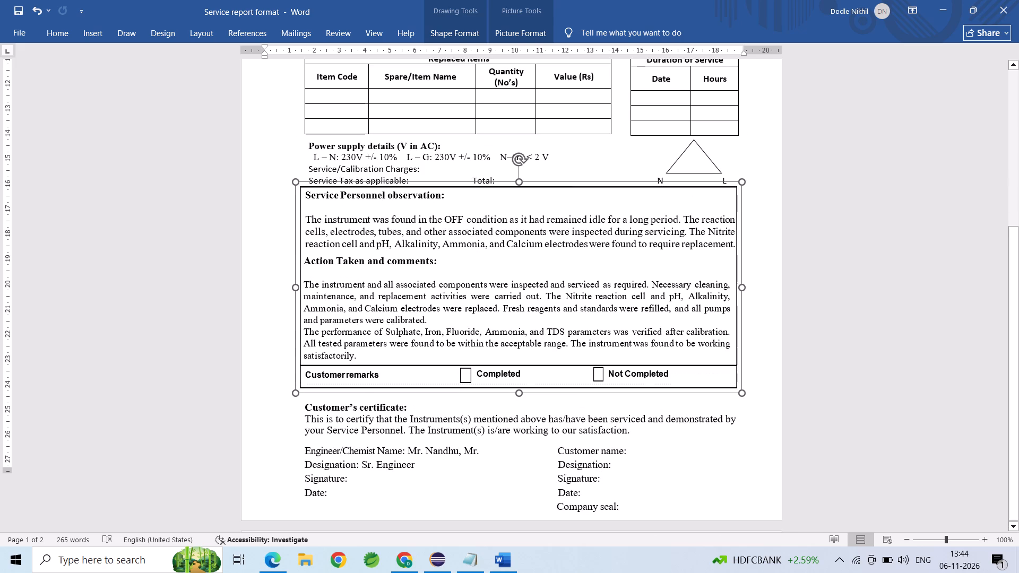
click(518, 390)
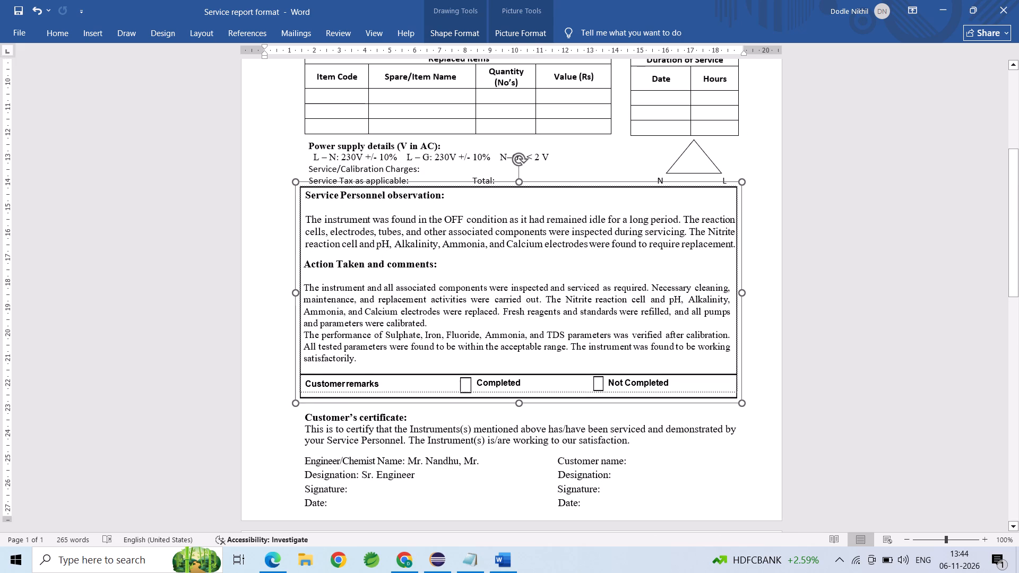
scroll(582, 318, up, 1)
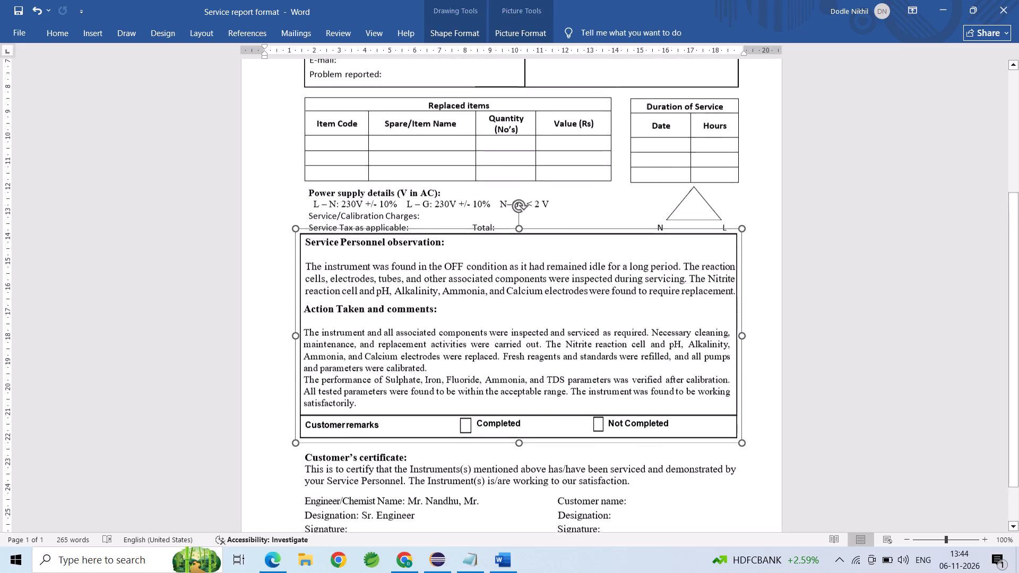
scroll(582, 318, up, 1)
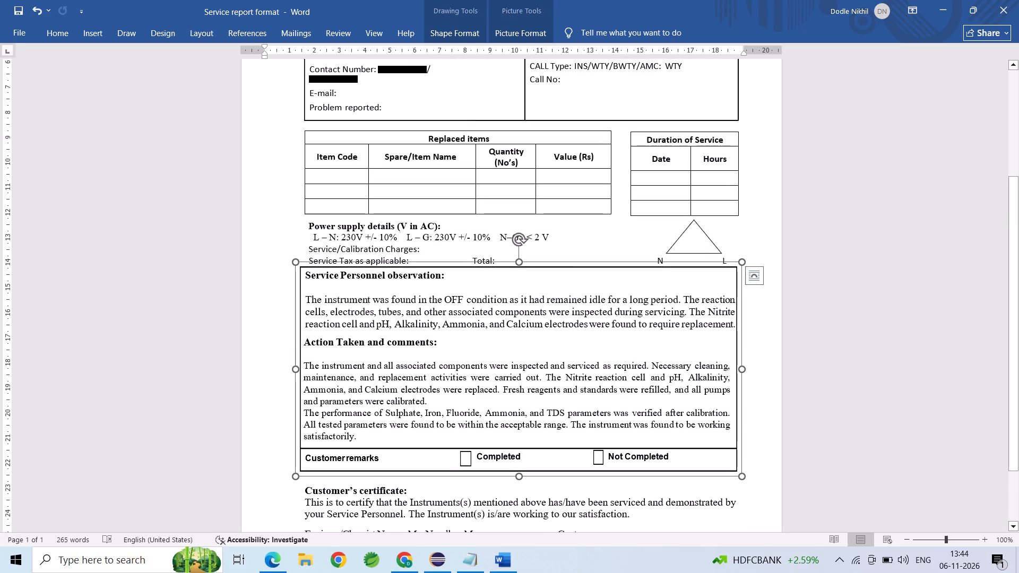
Minimize the Word document window to show the desktop and bring up the desktop's options.
click(945, 8)
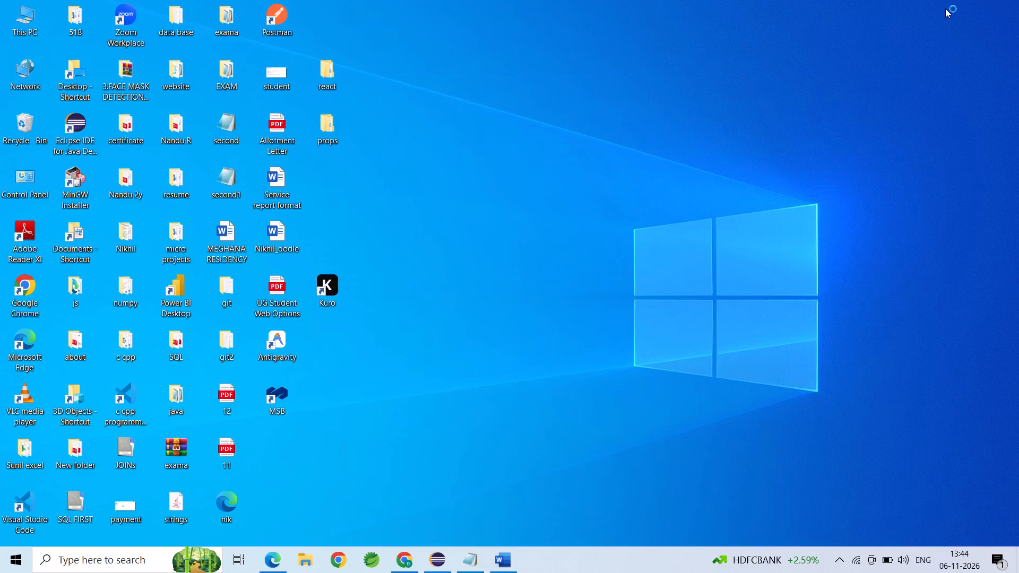
right_click(685, 56)
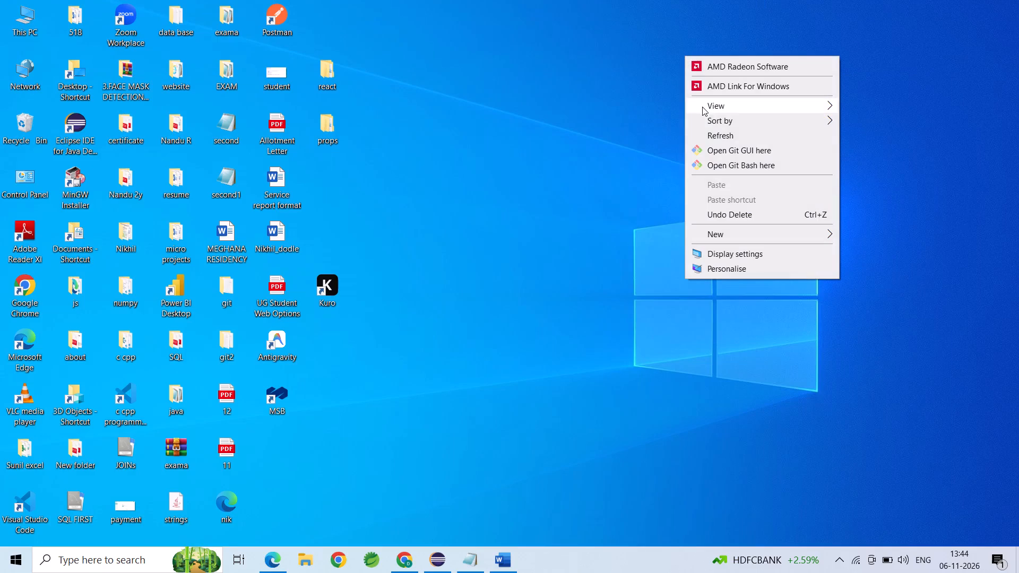
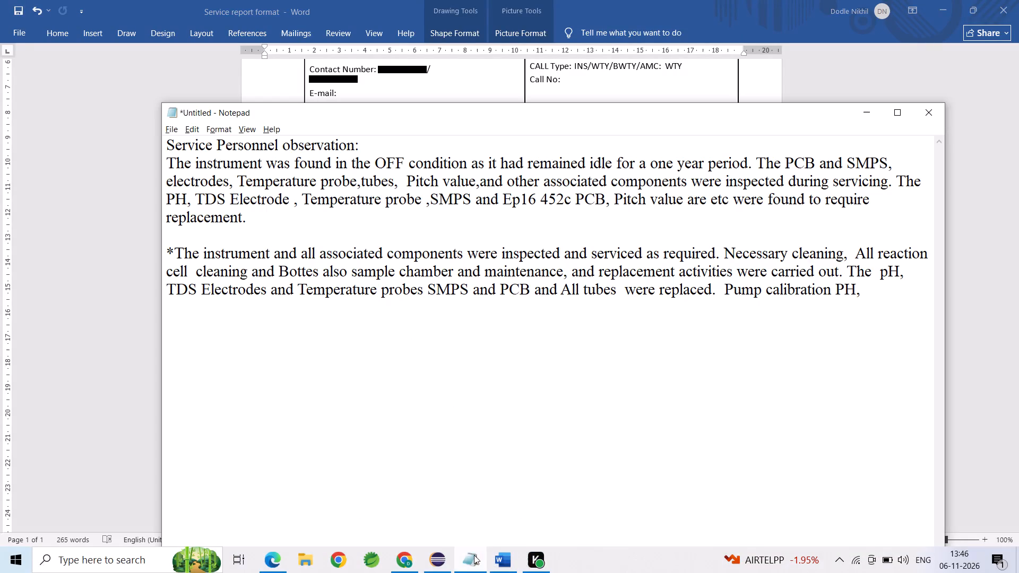
Replace the Service Personnel observation paragraph in Word with the observation paragraph copied from the Notepad draft.
drag(256, 219, 215, 186)
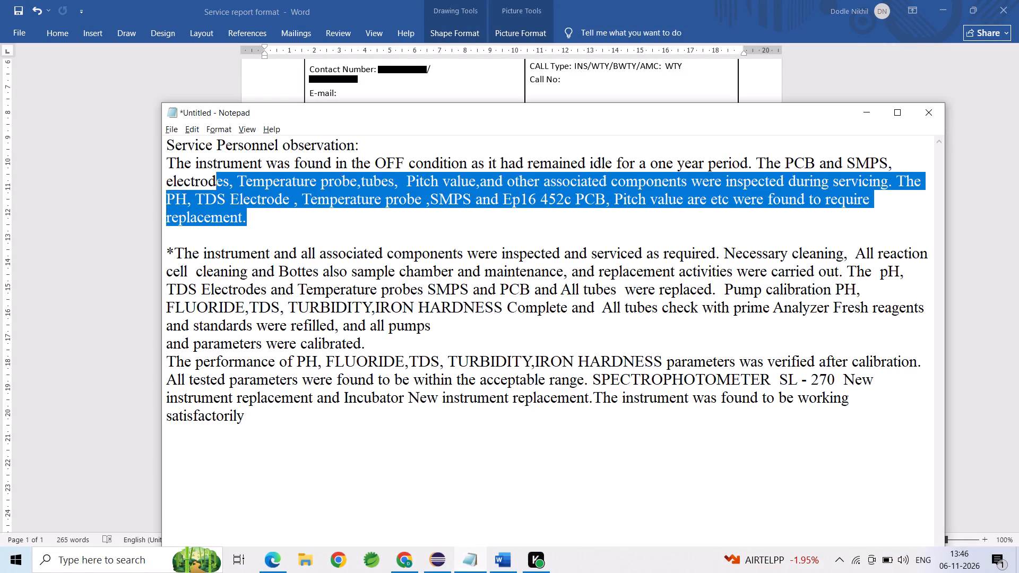
drag(215, 186, 166, 163)
key(ctrl+c)
key(alt+Tab)
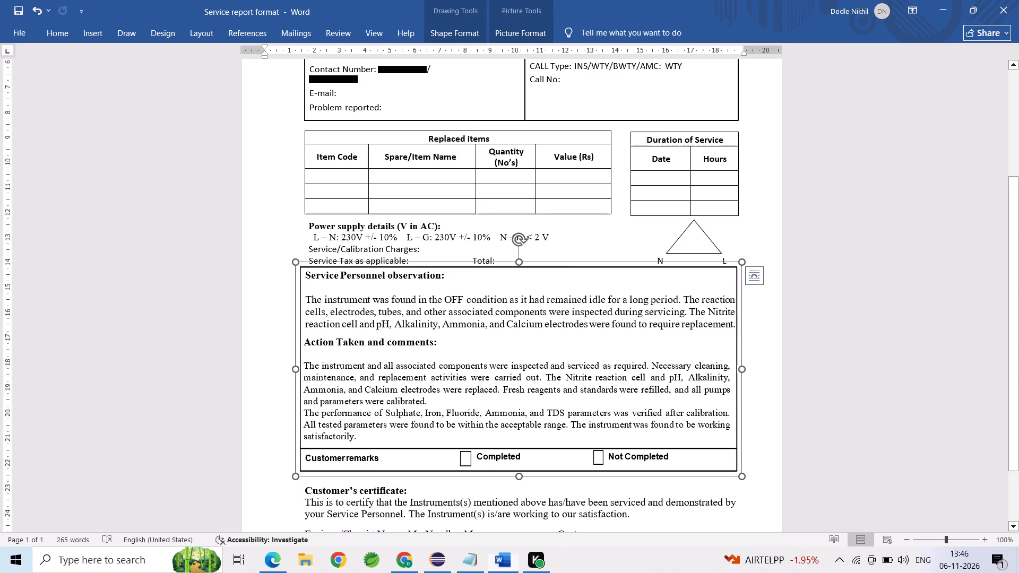
drag(735, 326, 612, 320)
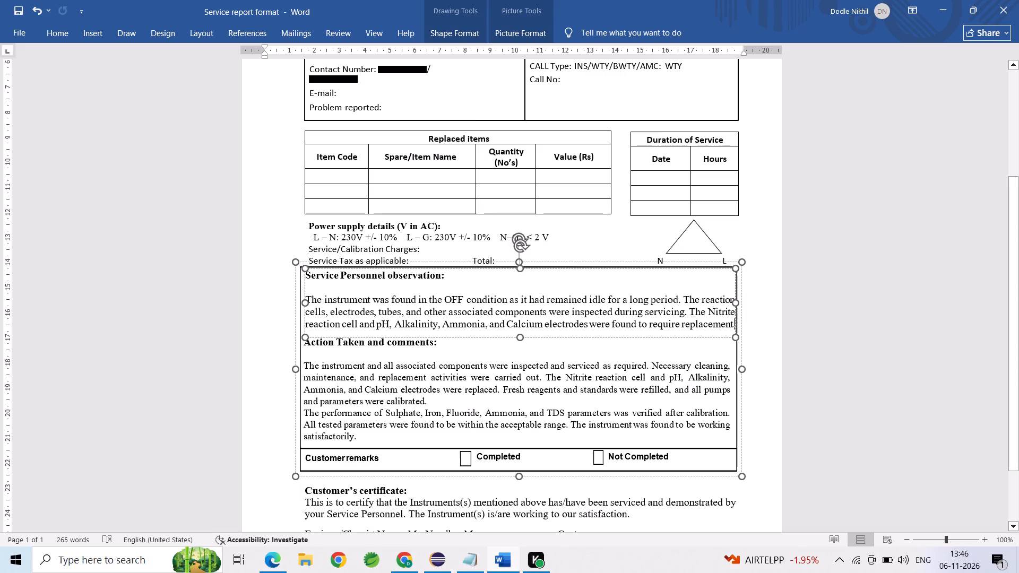
drag(612, 320, 309, 304)
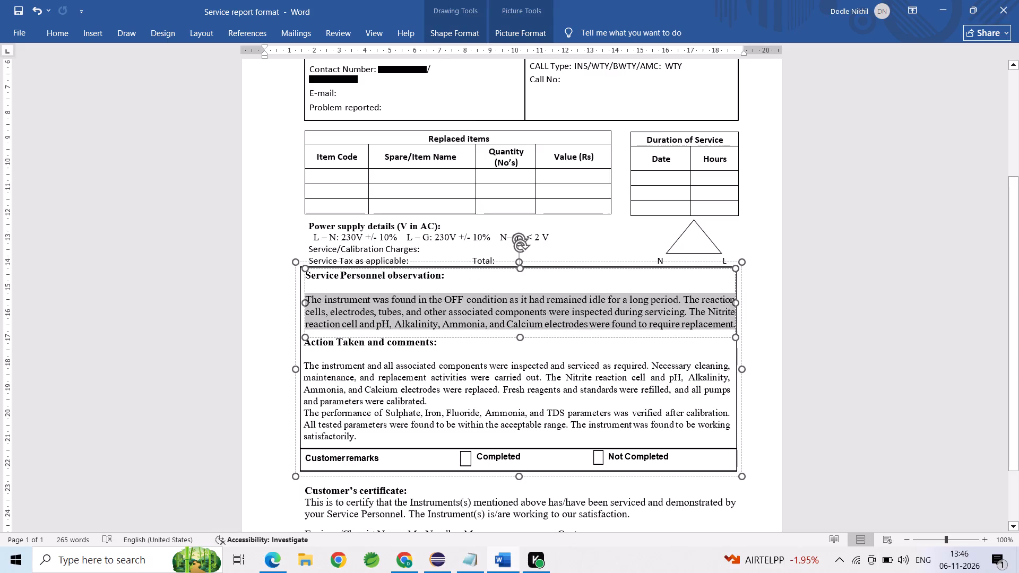
drag(309, 304, 309, 302)
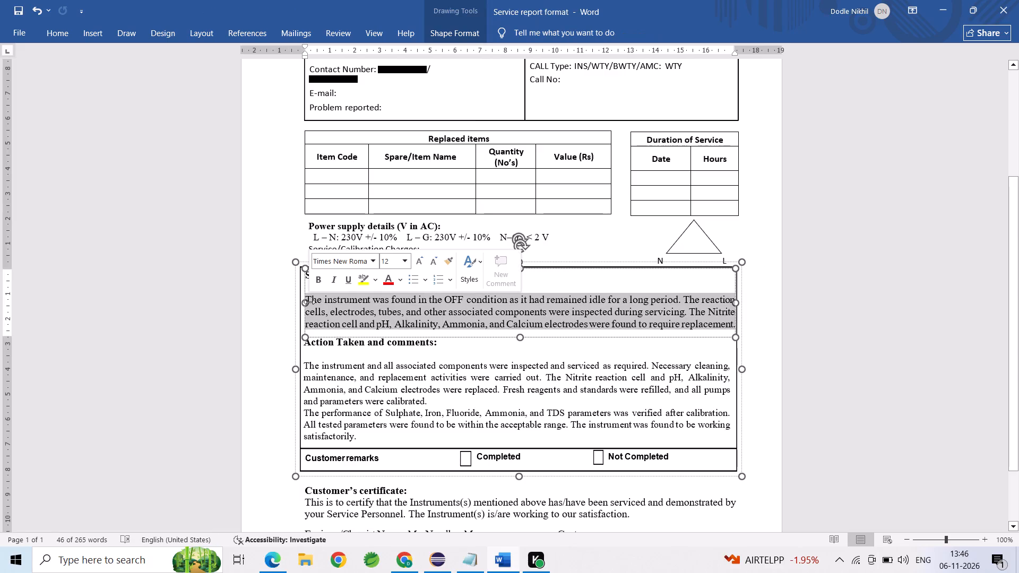
key(ctrl+v)
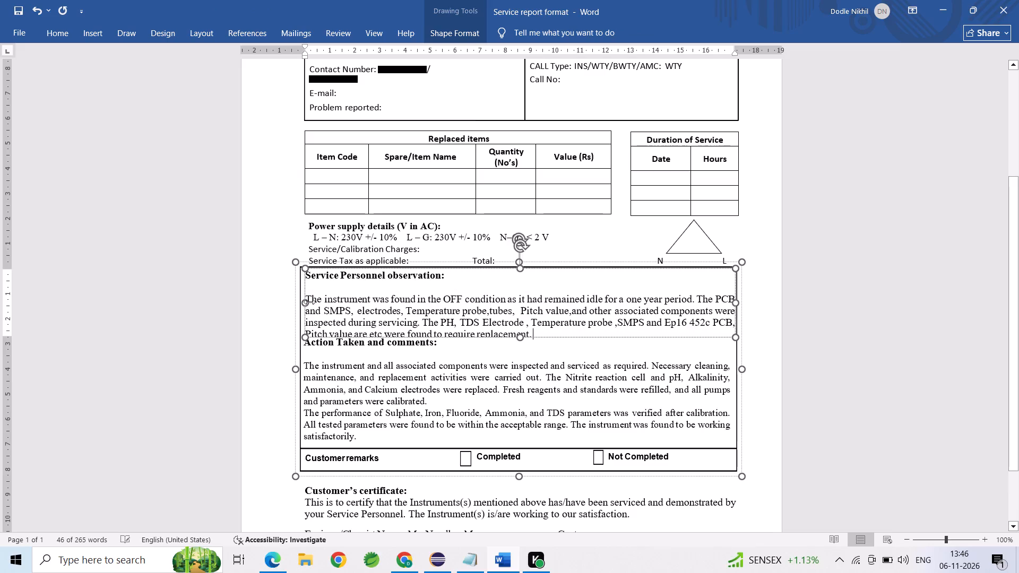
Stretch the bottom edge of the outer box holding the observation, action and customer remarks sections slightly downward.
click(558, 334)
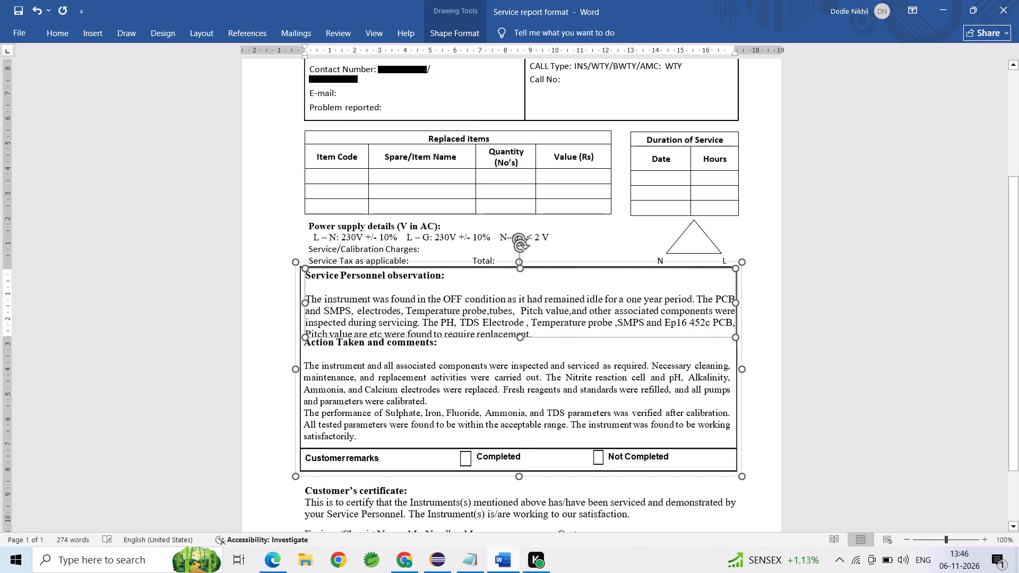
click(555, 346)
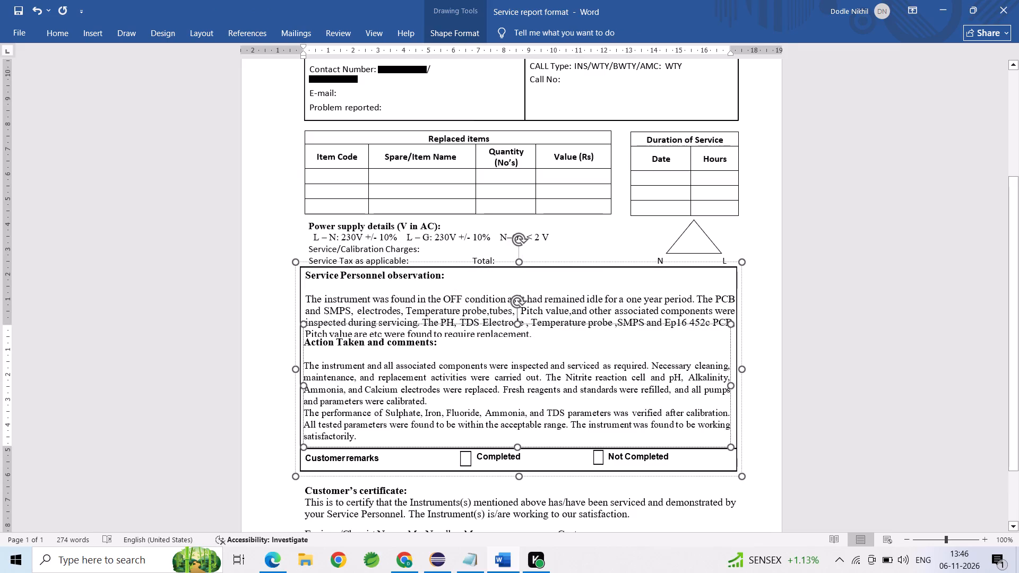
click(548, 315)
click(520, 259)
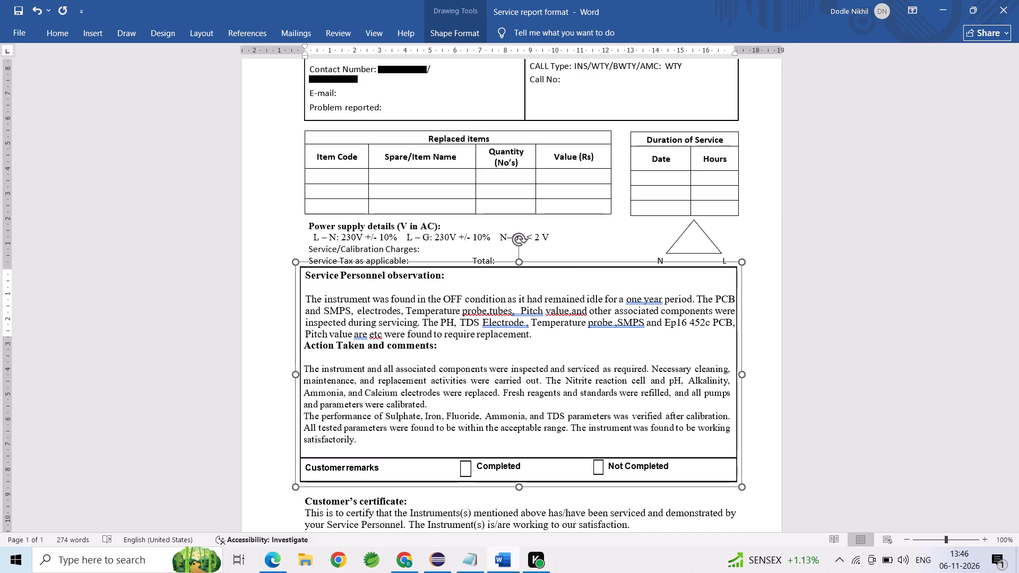
Replace the Action Taken and comments text in Word with the second Notepad passage, from "The instrument and all" to "satisfactorily", without its leading asterisk.
click(550, 345)
key(alt+Tab)
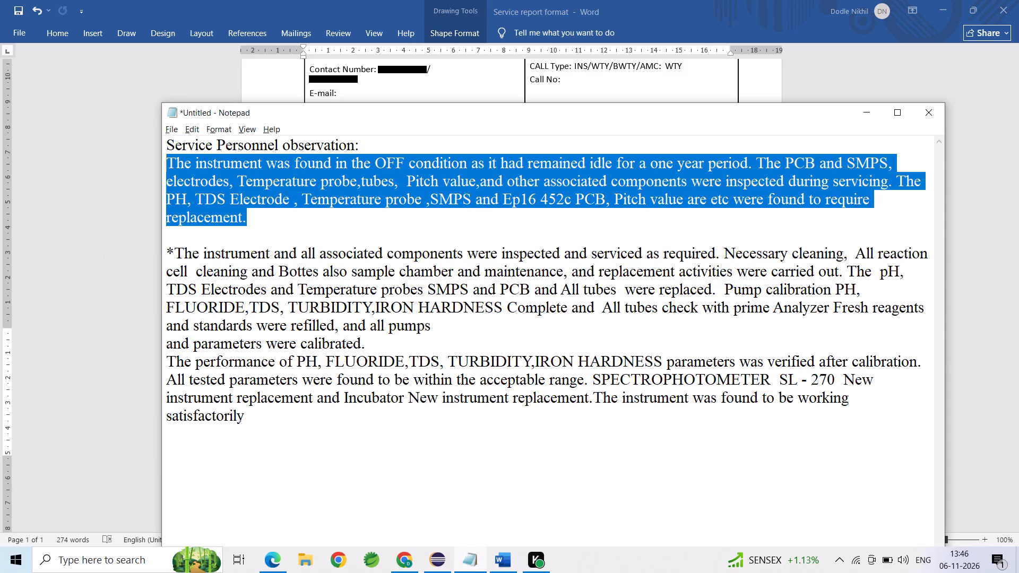
click(520, 329)
key(alt+Tab)
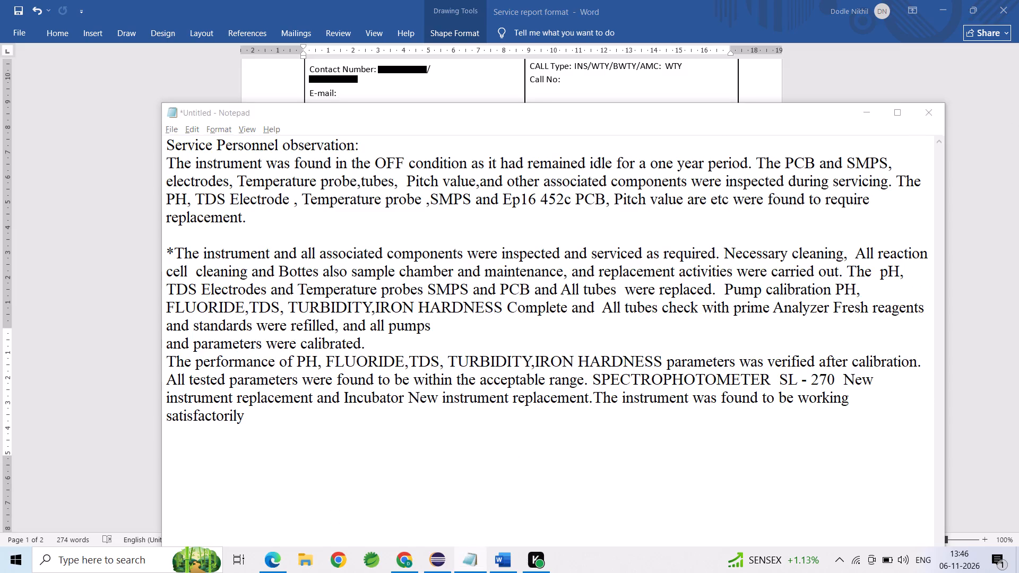
key(alt+Tab)
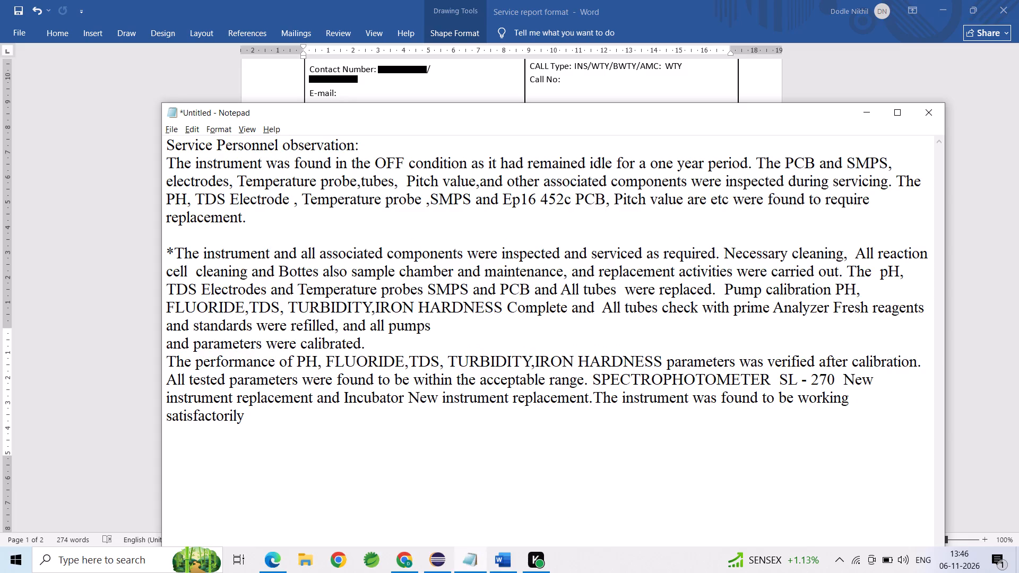
drag(174, 253, 249, 409)
key(ctrl+c)
key(alt+Tab)
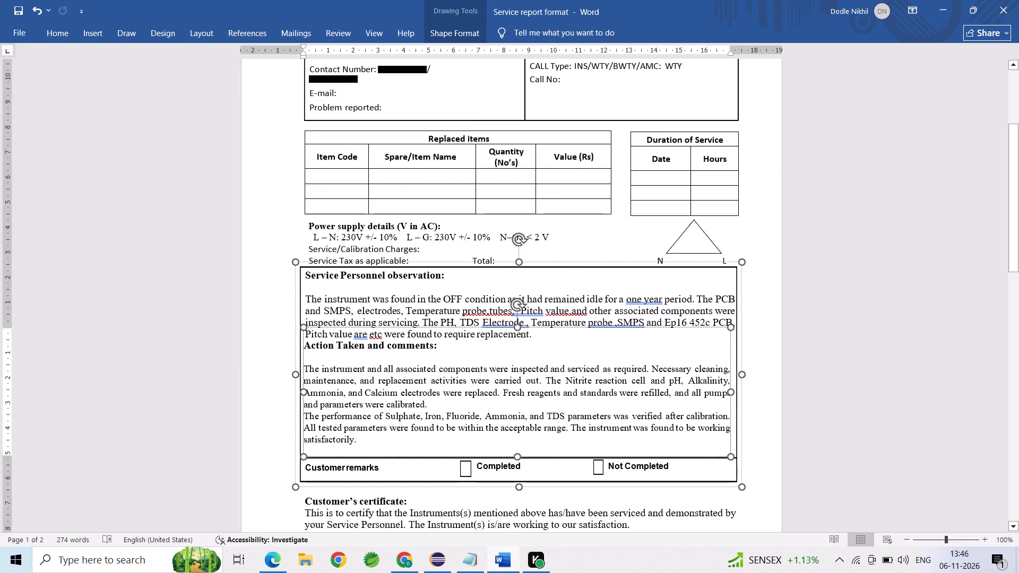
drag(356, 437, 322, 399)
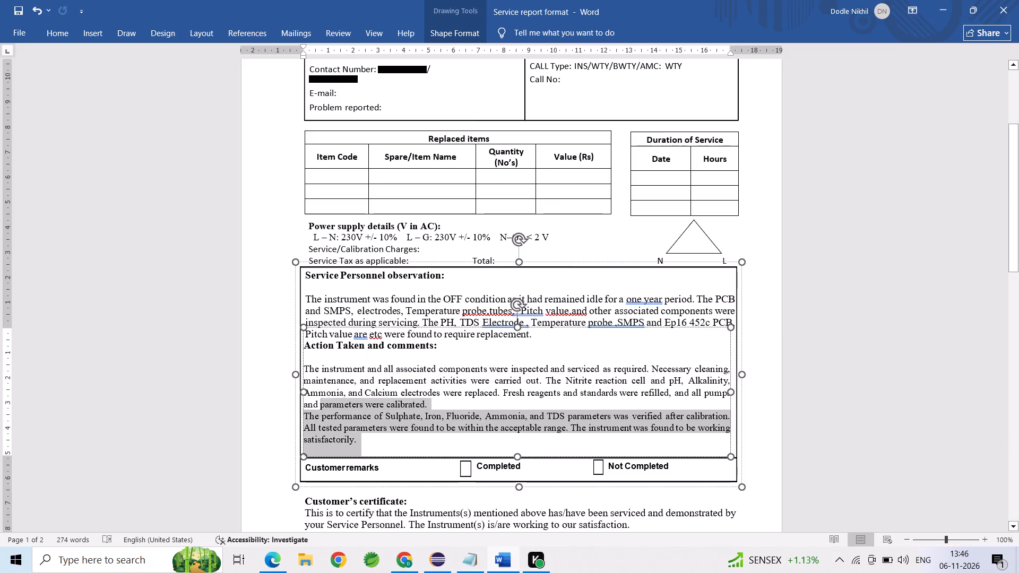
drag(322, 399, 305, 373)
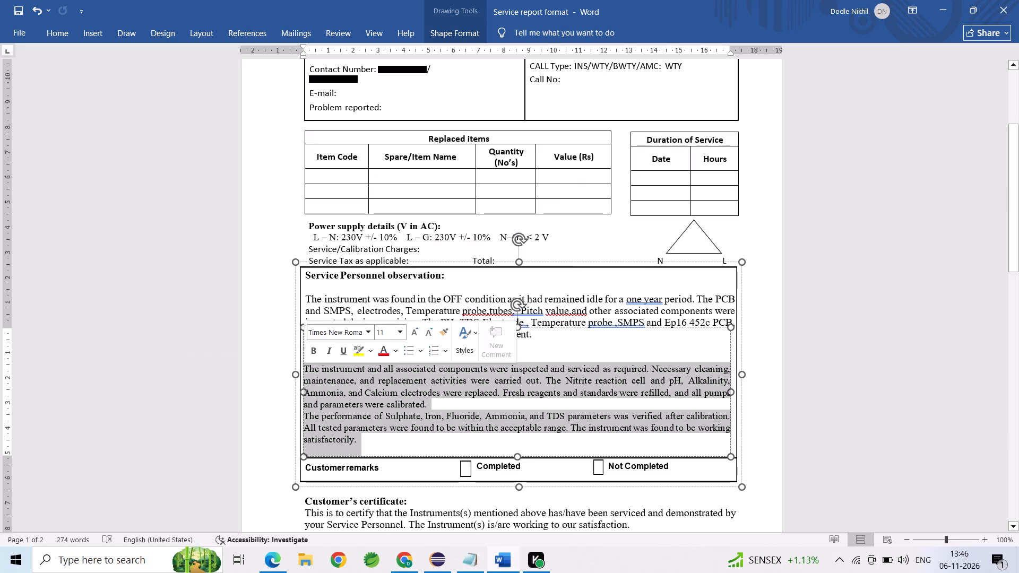
key(ctrl+v)
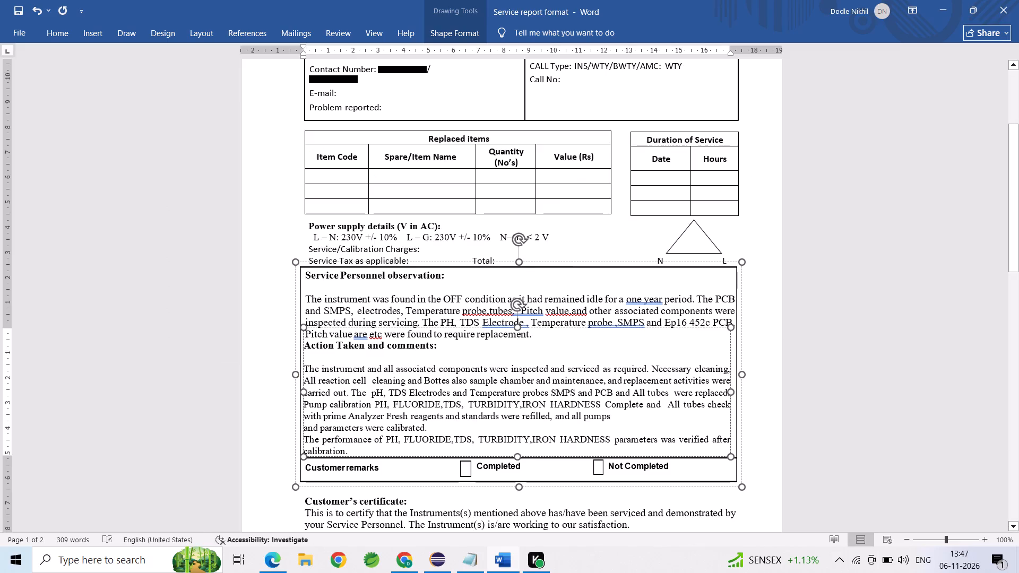
Pull the bottom edge of the outer observation, action and customer remarks box slightly upward so the form fits on one page.
click(463, 386)
scroll(463, 386, down, 1)
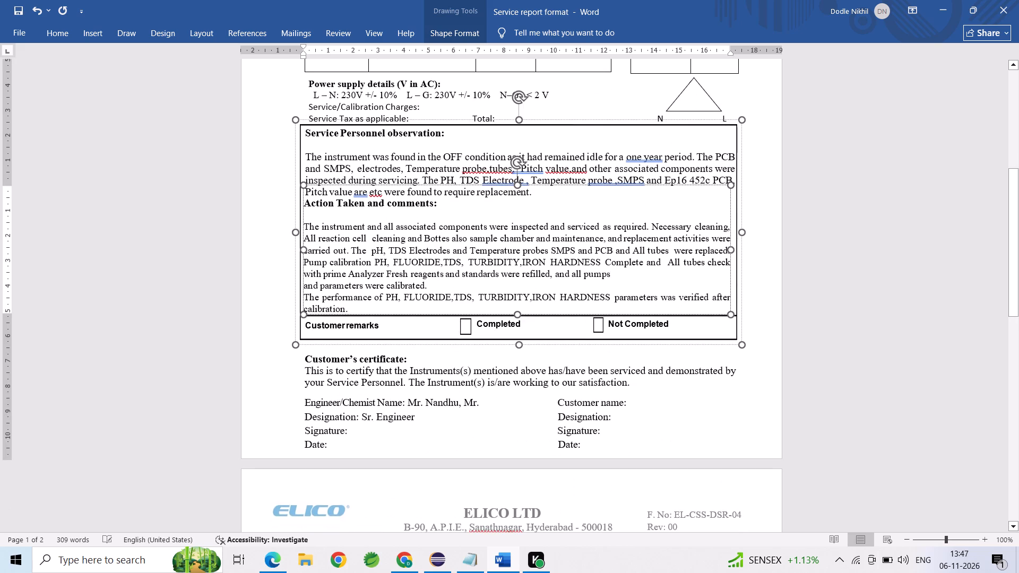
drag(520, 343, 520, 338)
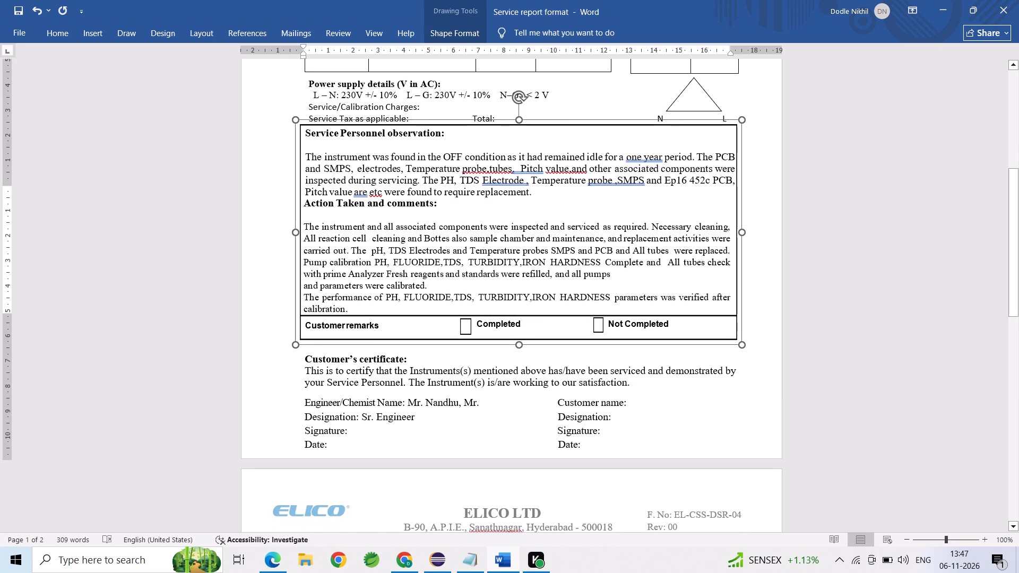
drag(520, 338, 520, 333)
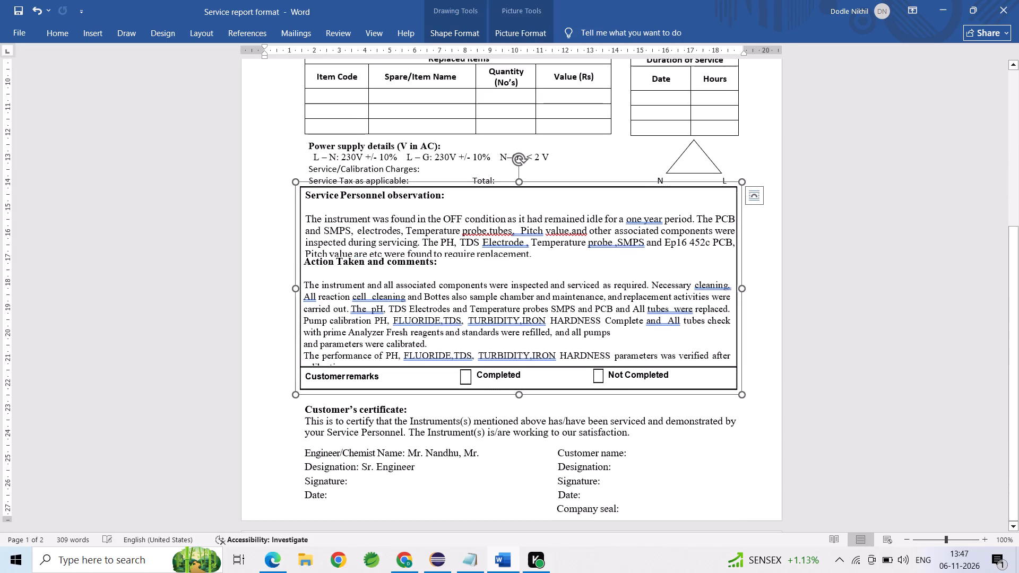
scroll(515, 419, down, 1)
scroll(515, 419, up, 1)
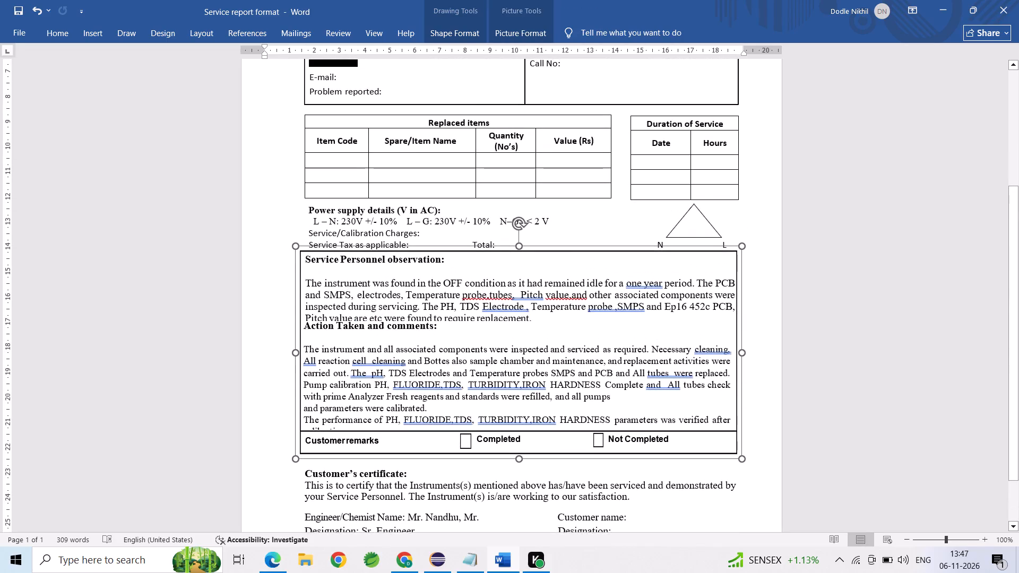
Correct "one year" to "one-year" in the Service Personnel observation text using the grammar suggestion.
click(538, 366)
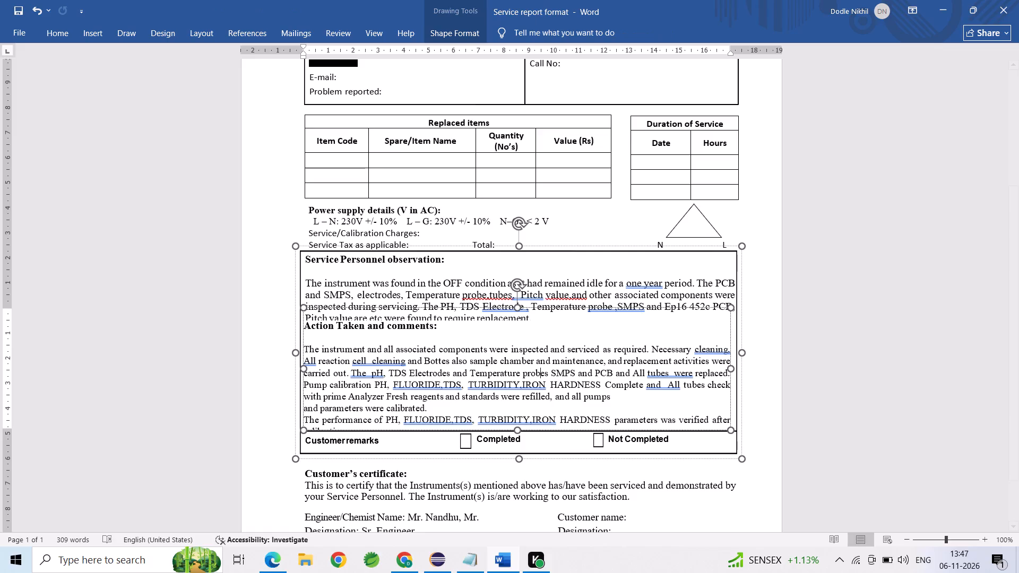
click(660, 284)
right_click(647, 283)
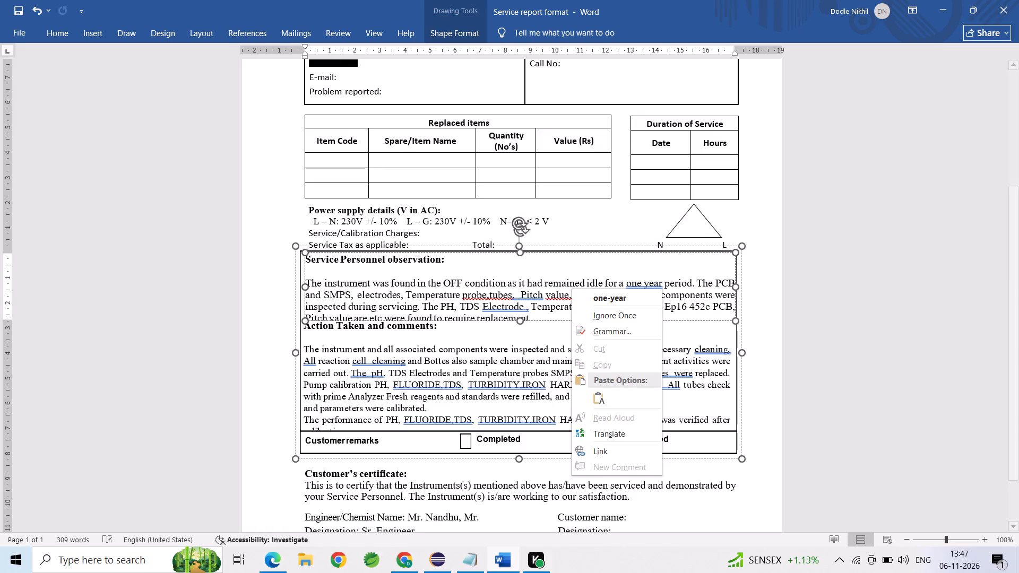
click(621, 300)
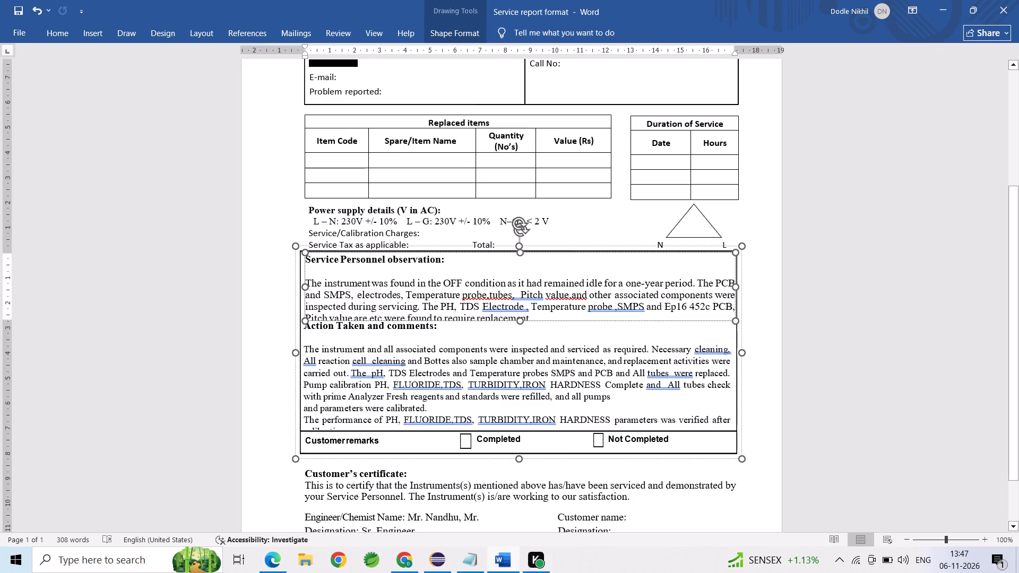
Fix comma spacing and extra spaces in the observation text so it reads "probe, tubes, Pitch value, and" and "TDS Electrode,".
right_click(567, 298)
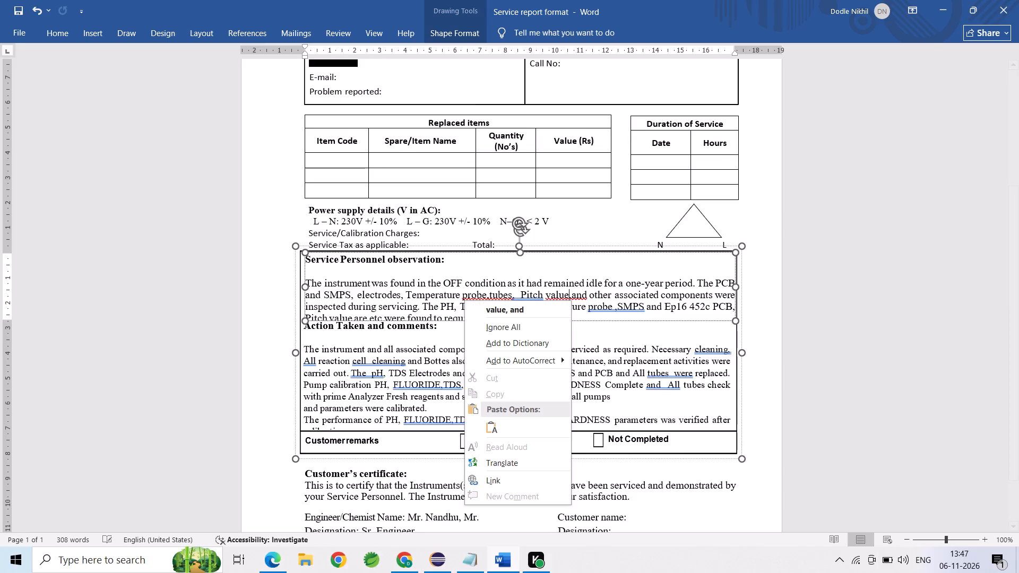
click(543, 302)
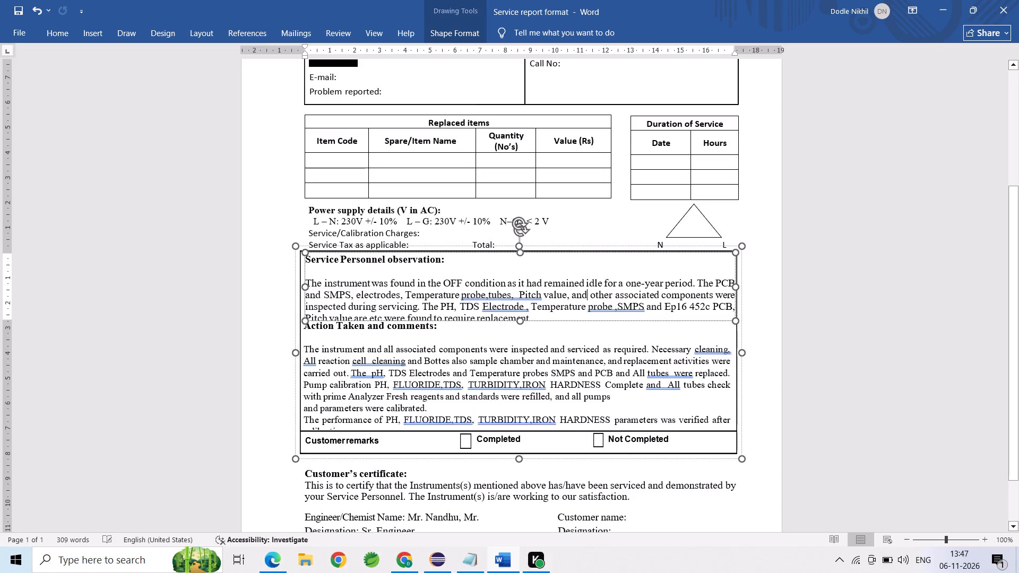
click(523, 294)
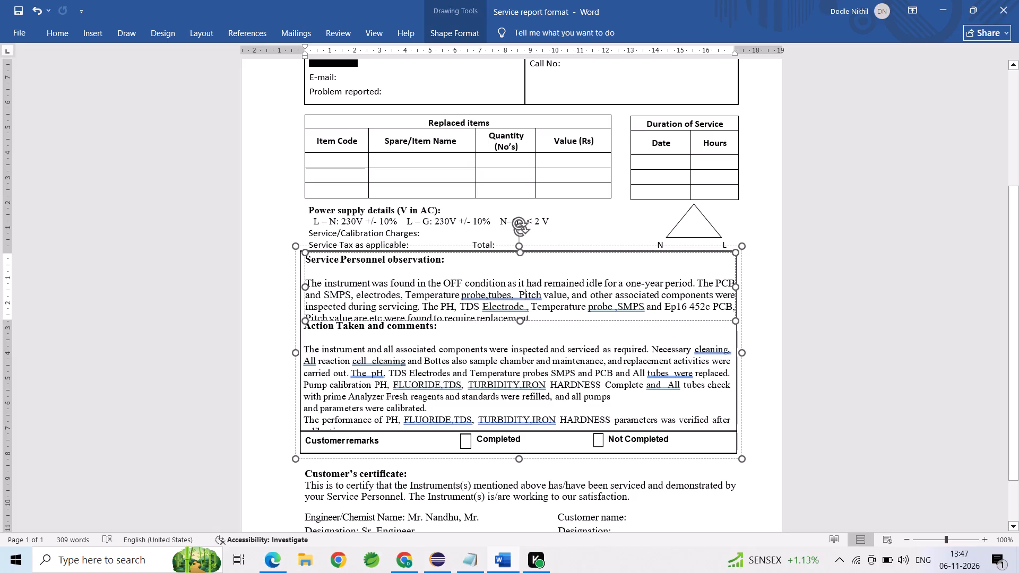
key(Left)
key(BackSpace)
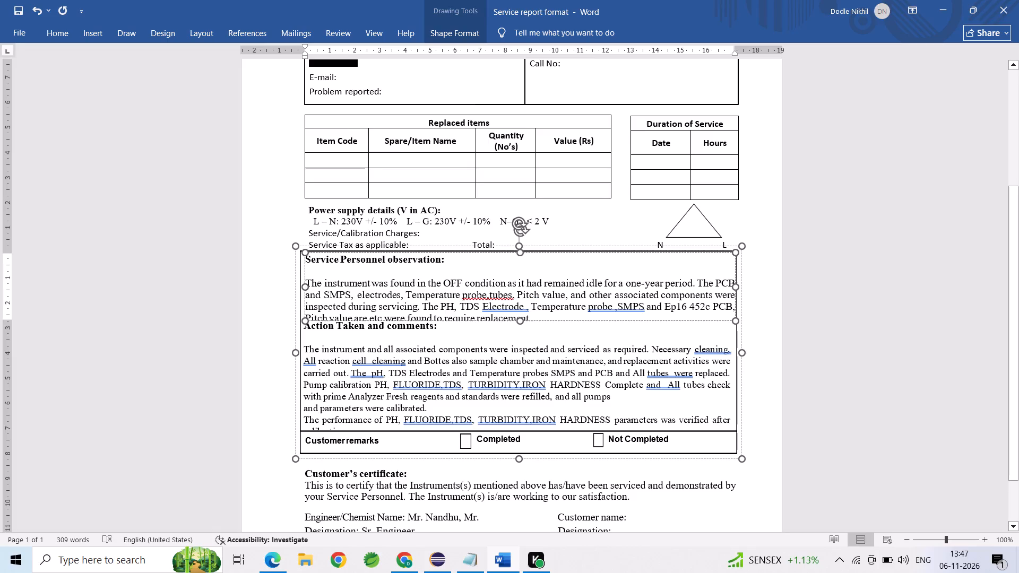
right_click(503, 294)
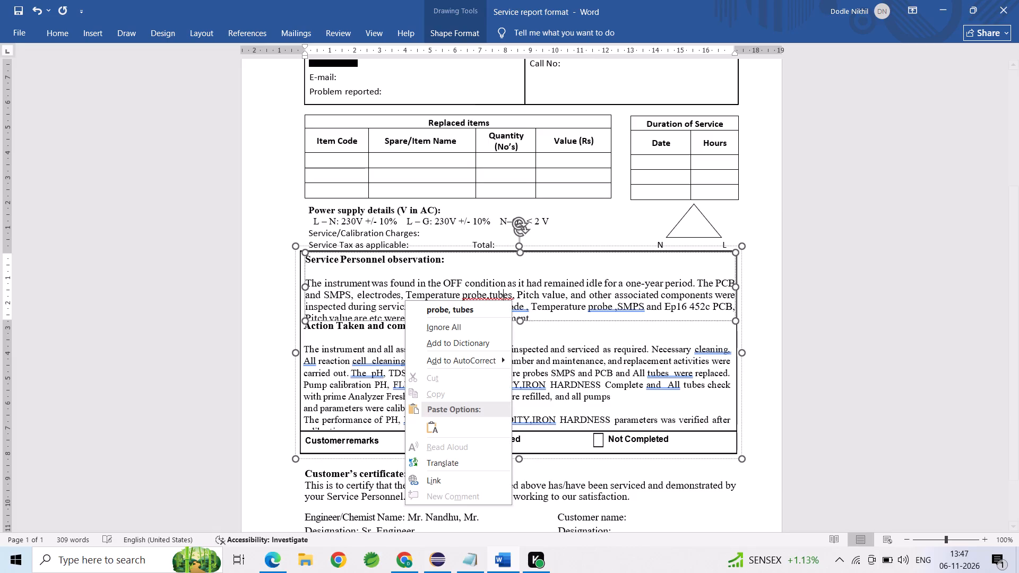
click(473, 307)
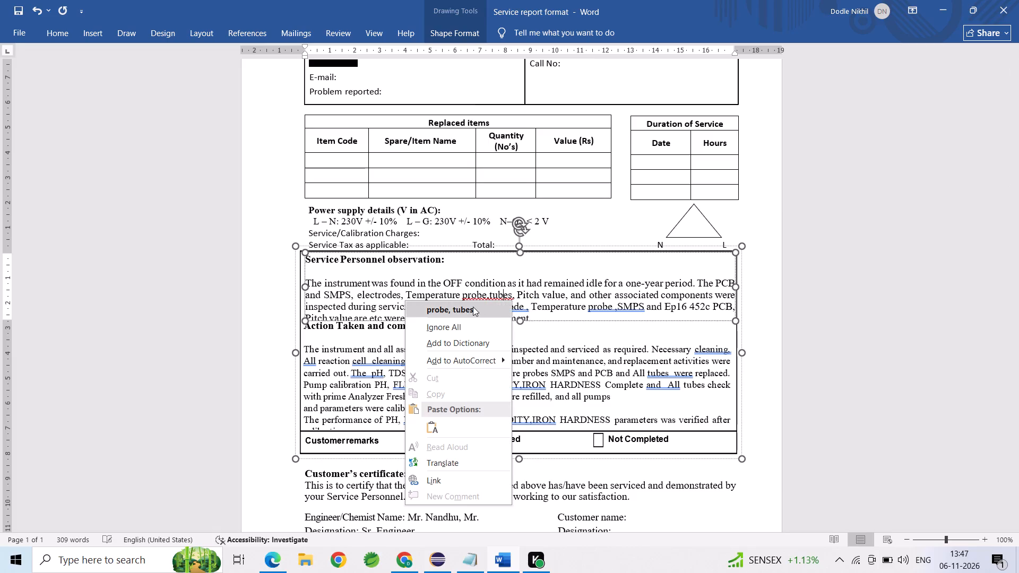
right_click(500, 305)
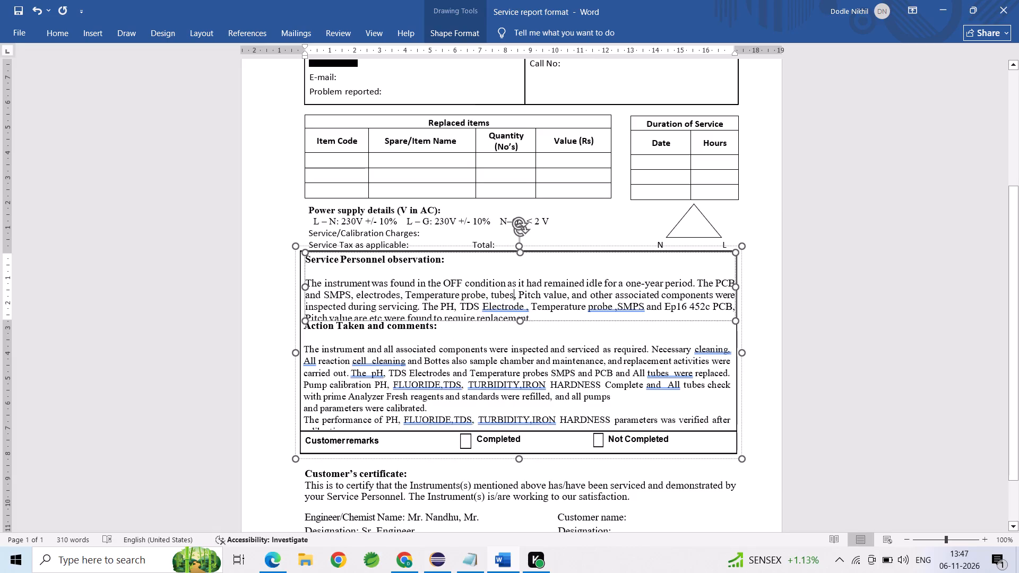
click(488, 318)
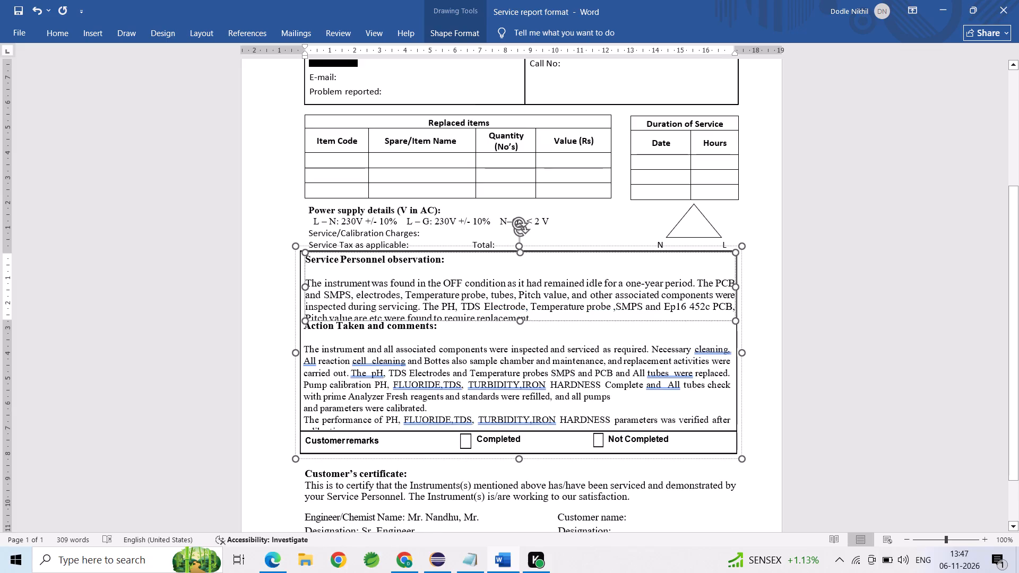
Extend the bottom edge of the Service Personnel observation text box slightly downward to show its last line.
click(521, 323)
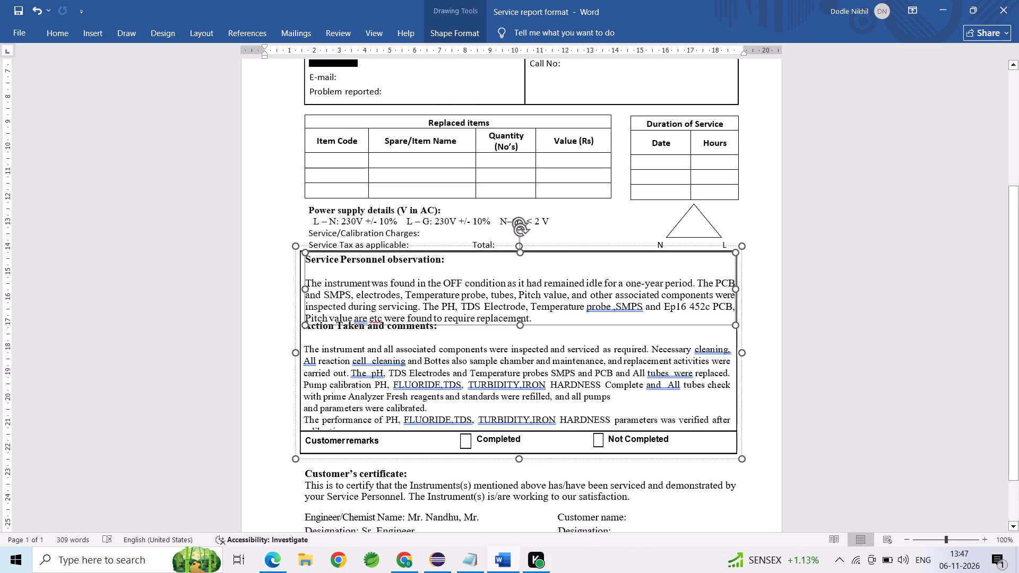
click(532, 288)
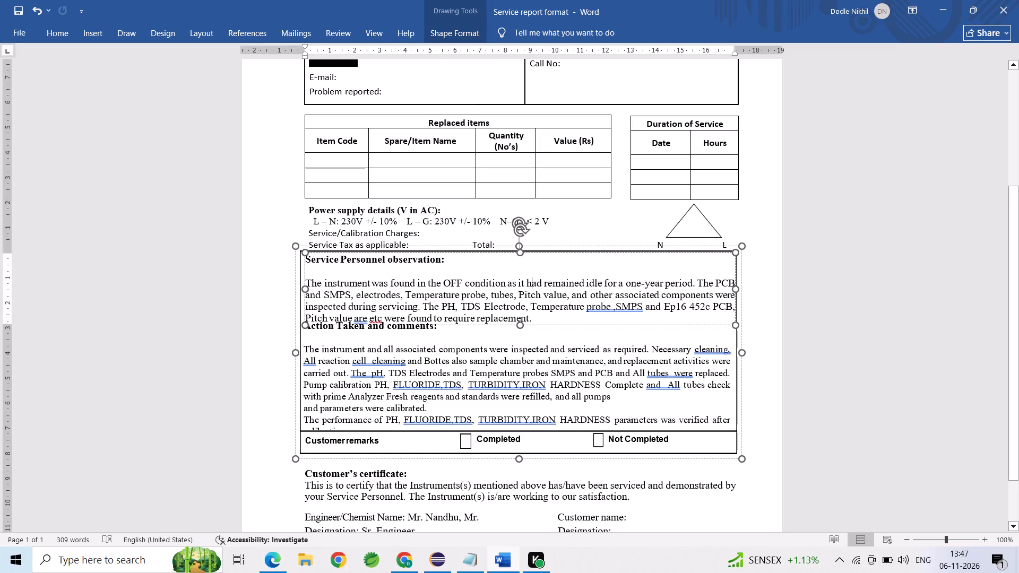
Correct the comma spacing in the observation text to "Temperature probe, SMPS" using the grammar suggestion.
click(602, 310)
right_click(602, 310)
click(591, 318)
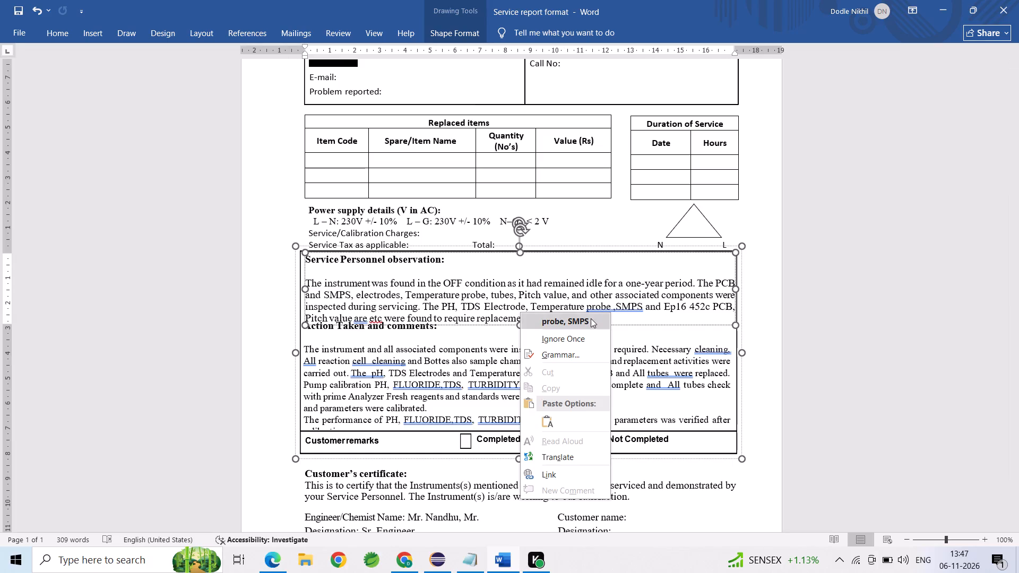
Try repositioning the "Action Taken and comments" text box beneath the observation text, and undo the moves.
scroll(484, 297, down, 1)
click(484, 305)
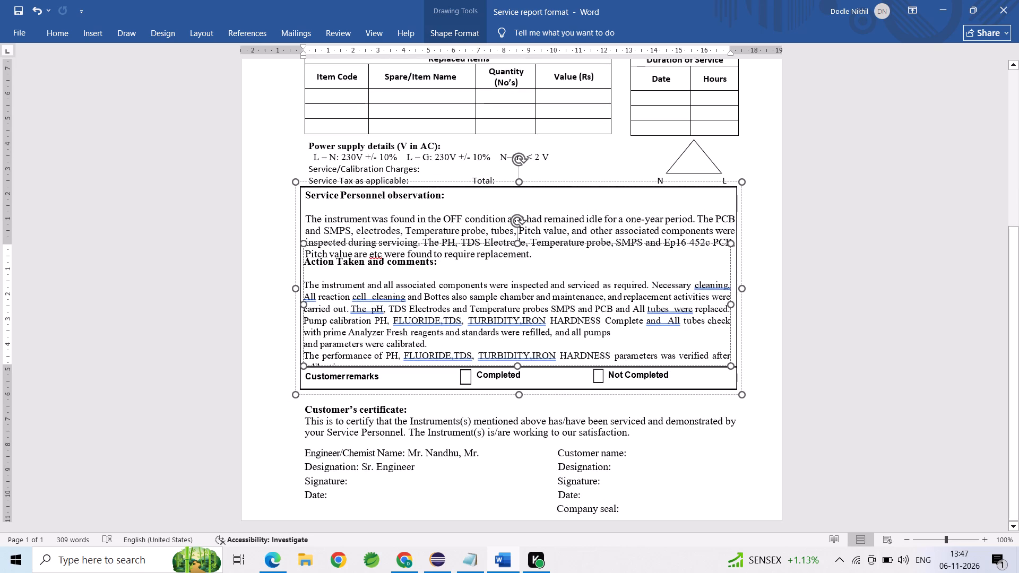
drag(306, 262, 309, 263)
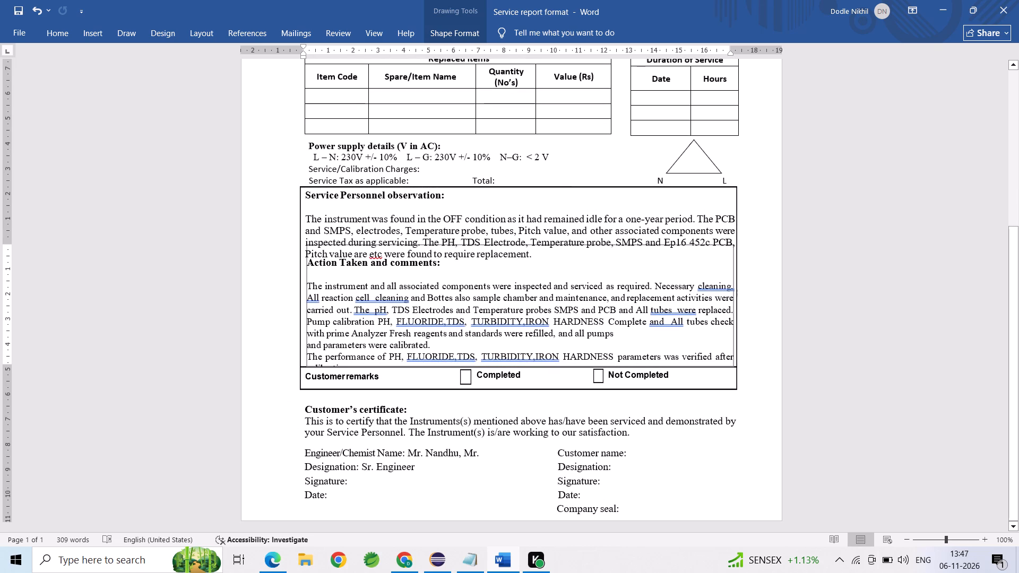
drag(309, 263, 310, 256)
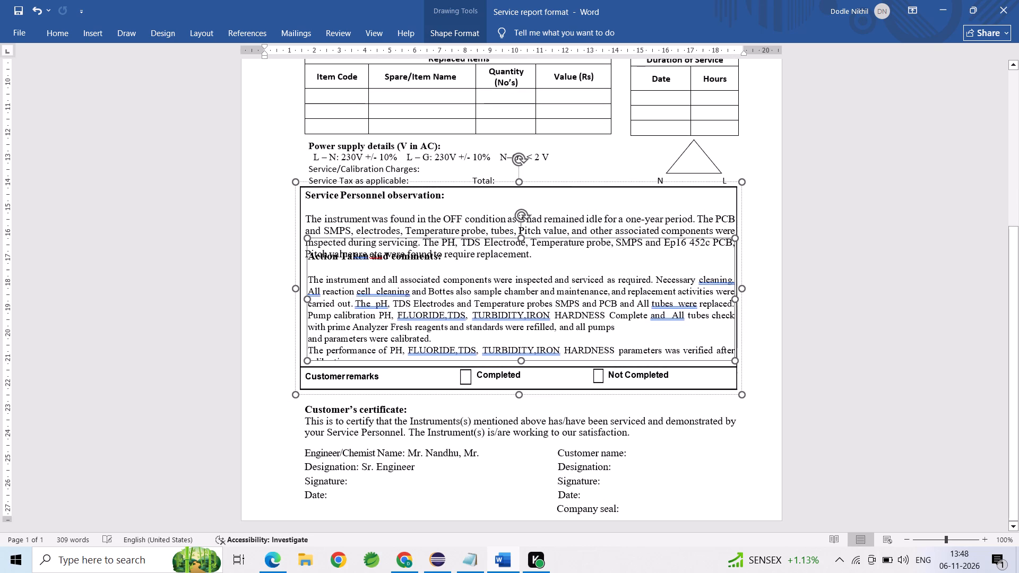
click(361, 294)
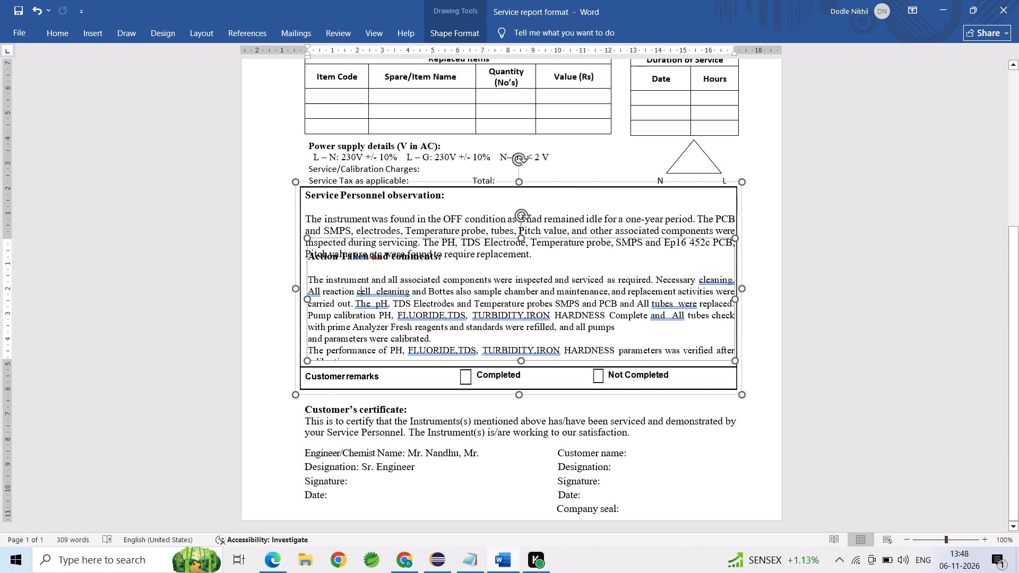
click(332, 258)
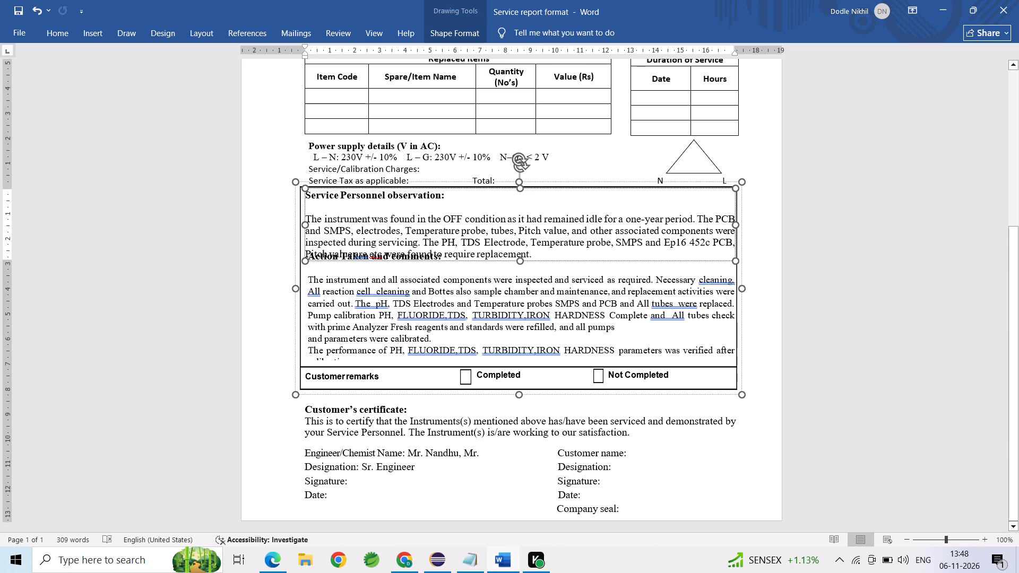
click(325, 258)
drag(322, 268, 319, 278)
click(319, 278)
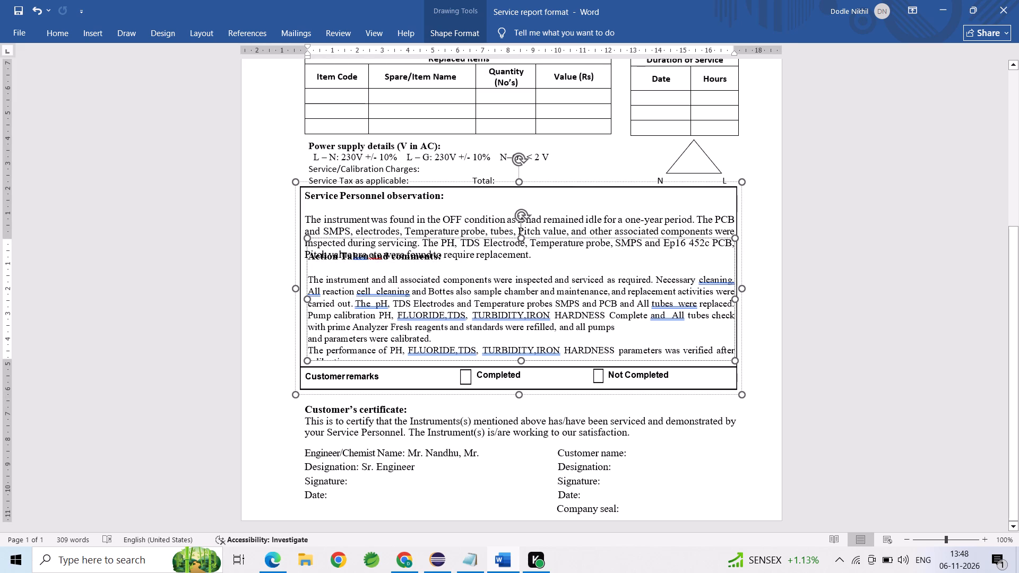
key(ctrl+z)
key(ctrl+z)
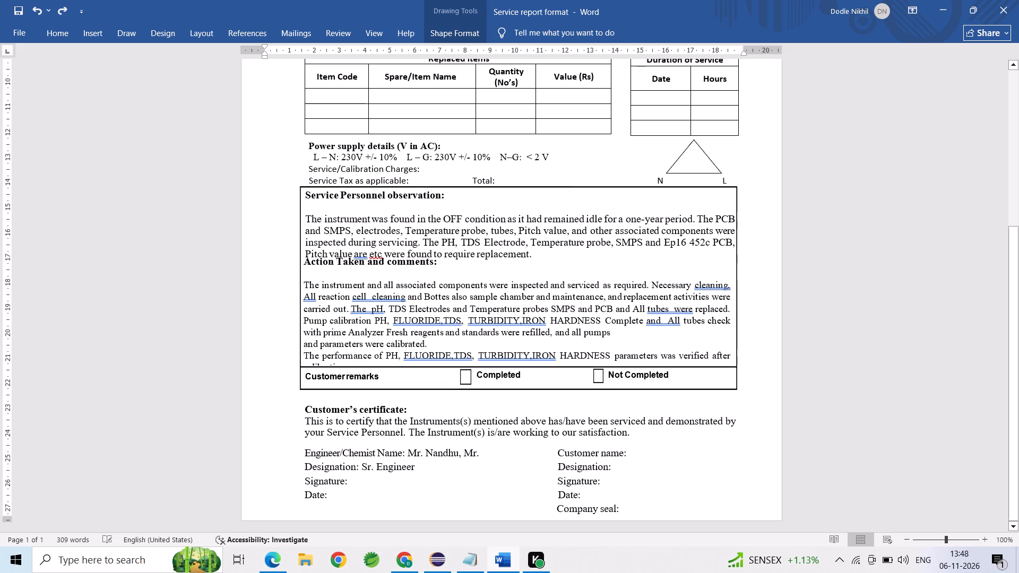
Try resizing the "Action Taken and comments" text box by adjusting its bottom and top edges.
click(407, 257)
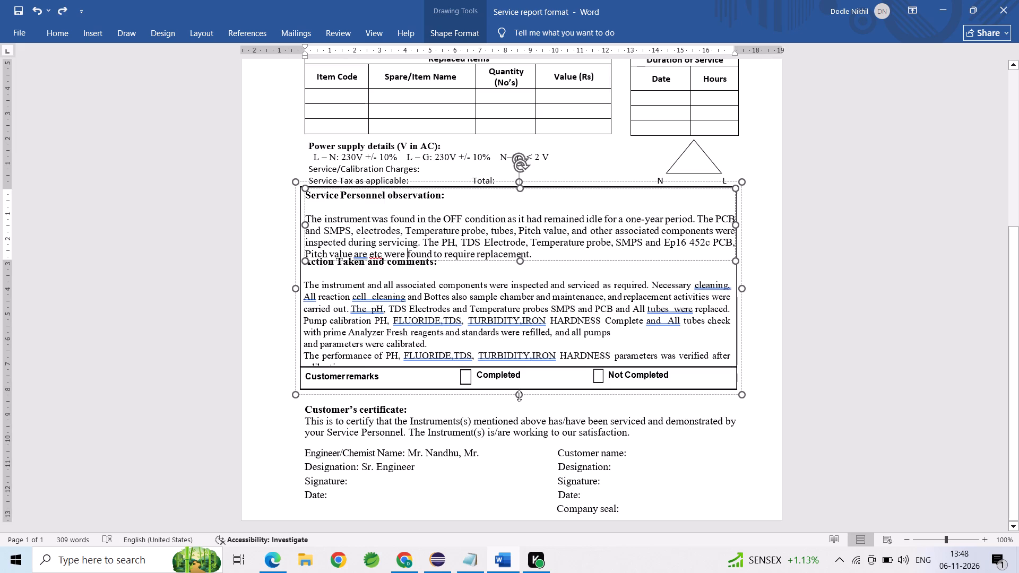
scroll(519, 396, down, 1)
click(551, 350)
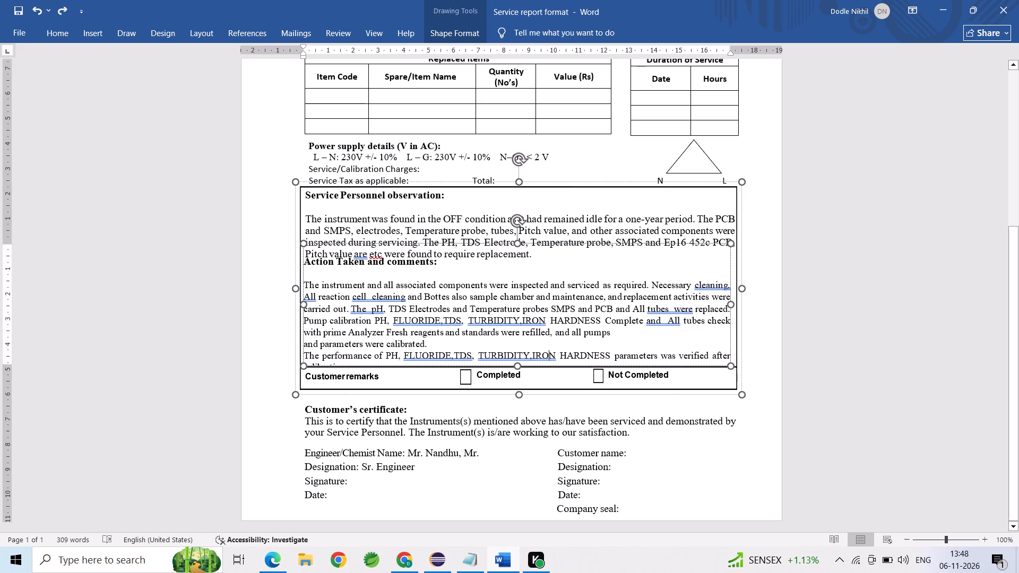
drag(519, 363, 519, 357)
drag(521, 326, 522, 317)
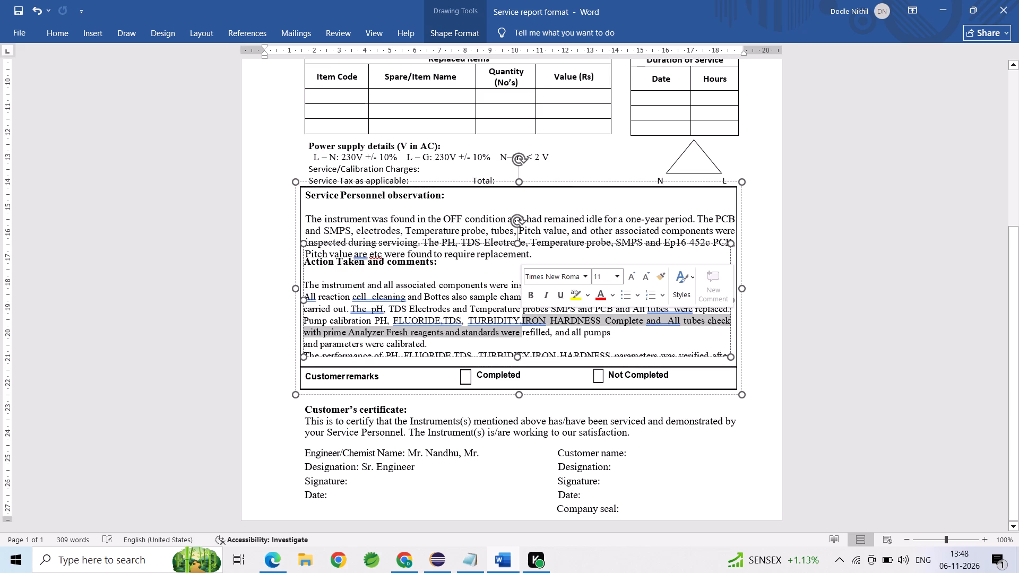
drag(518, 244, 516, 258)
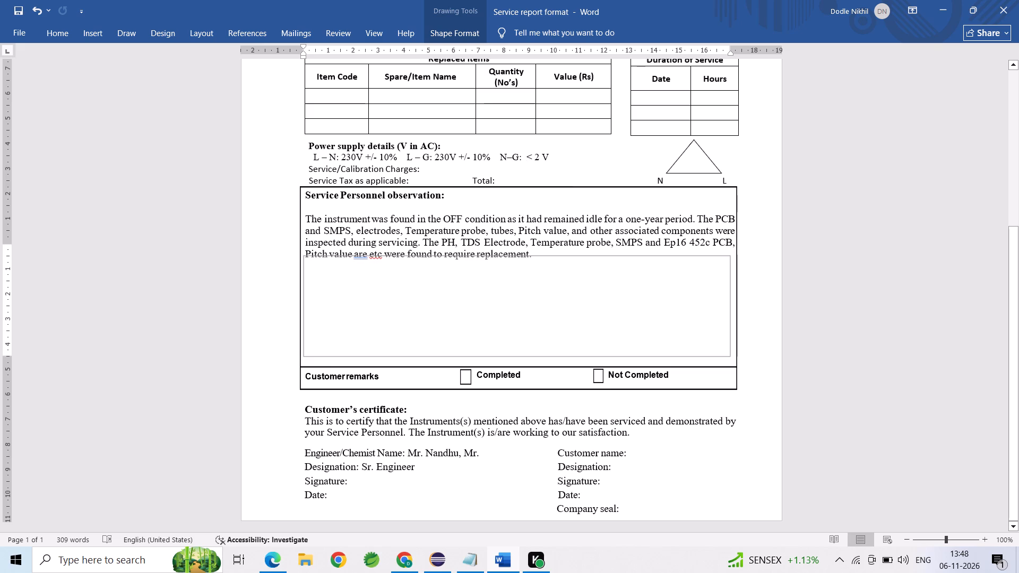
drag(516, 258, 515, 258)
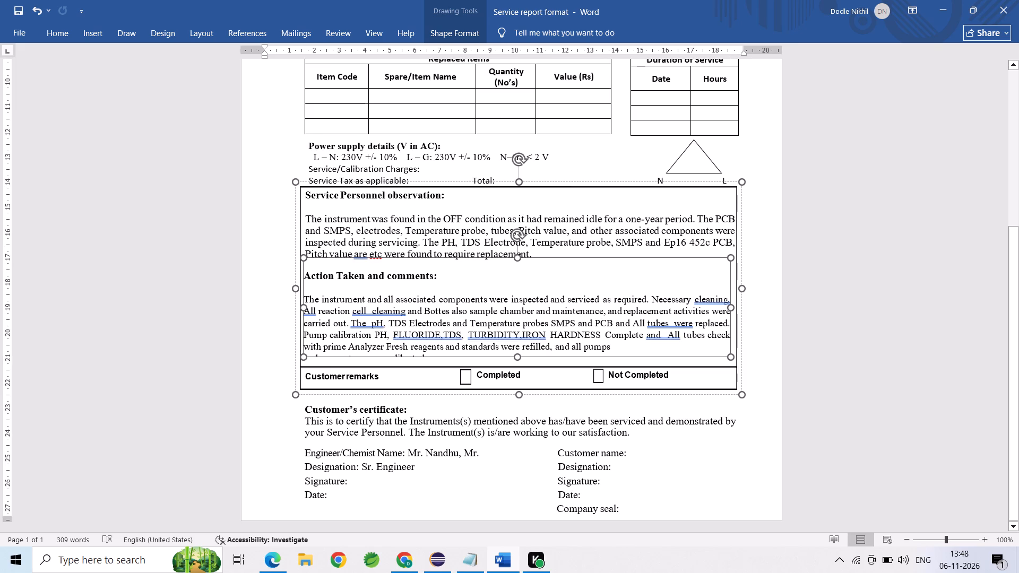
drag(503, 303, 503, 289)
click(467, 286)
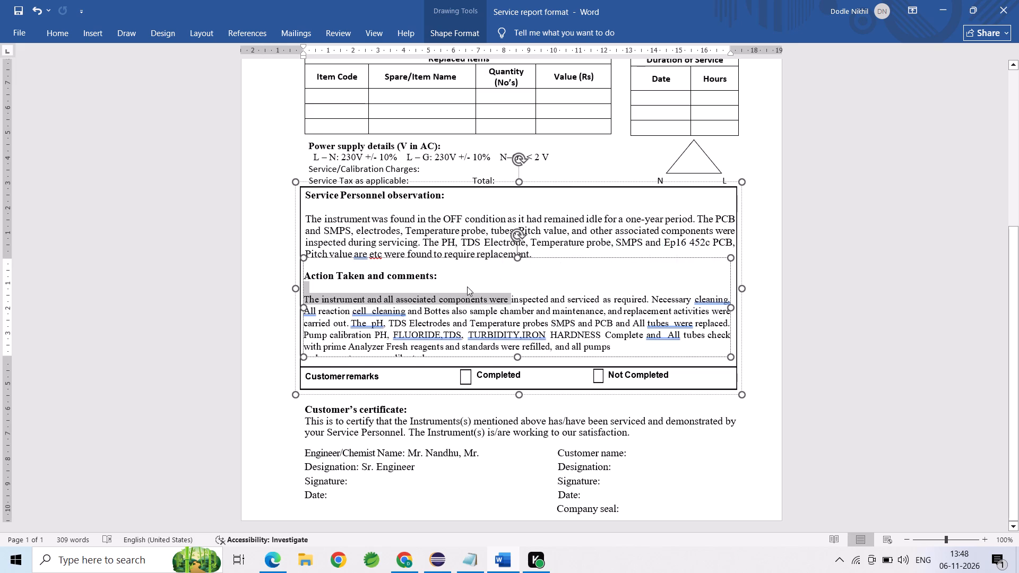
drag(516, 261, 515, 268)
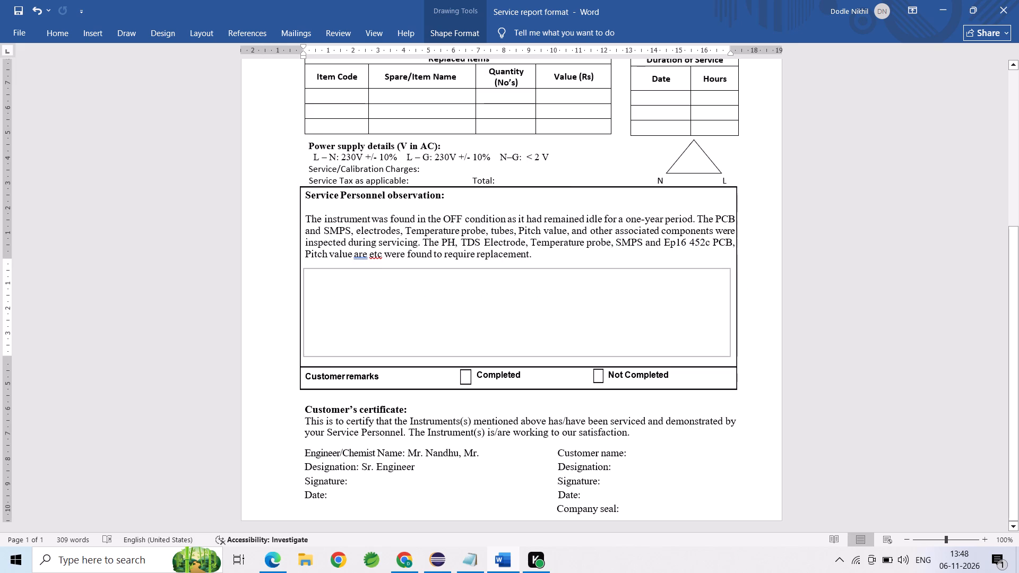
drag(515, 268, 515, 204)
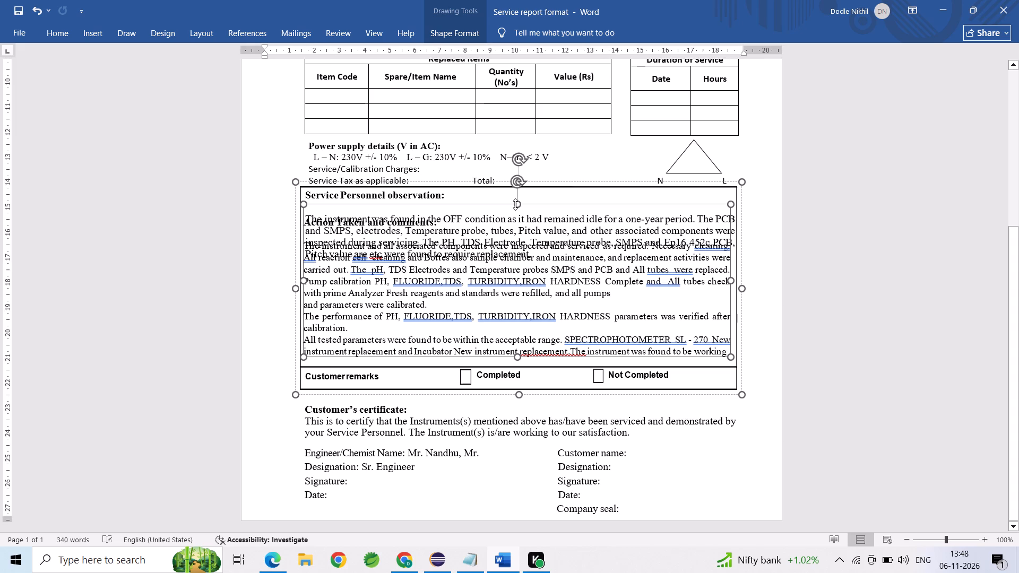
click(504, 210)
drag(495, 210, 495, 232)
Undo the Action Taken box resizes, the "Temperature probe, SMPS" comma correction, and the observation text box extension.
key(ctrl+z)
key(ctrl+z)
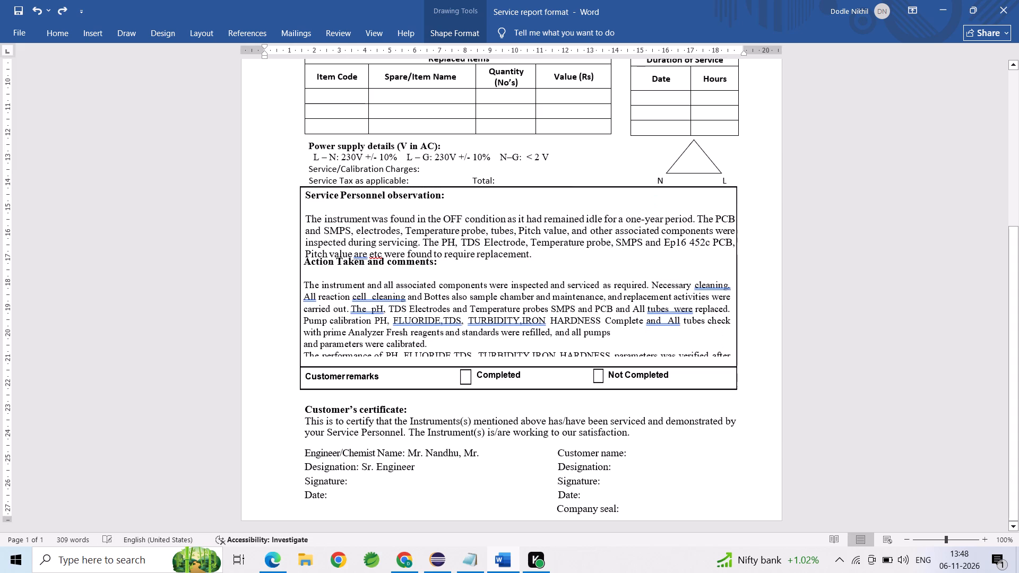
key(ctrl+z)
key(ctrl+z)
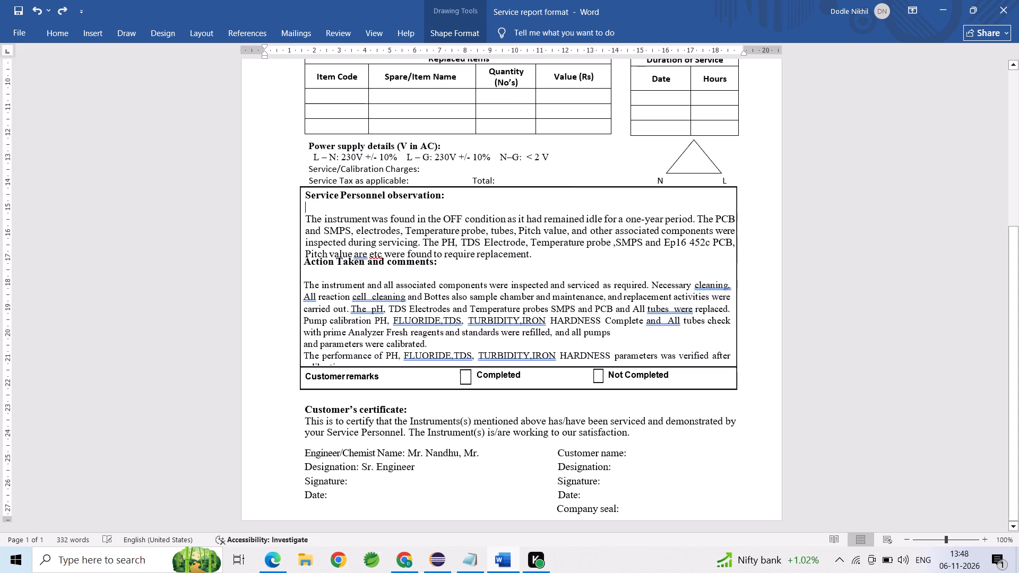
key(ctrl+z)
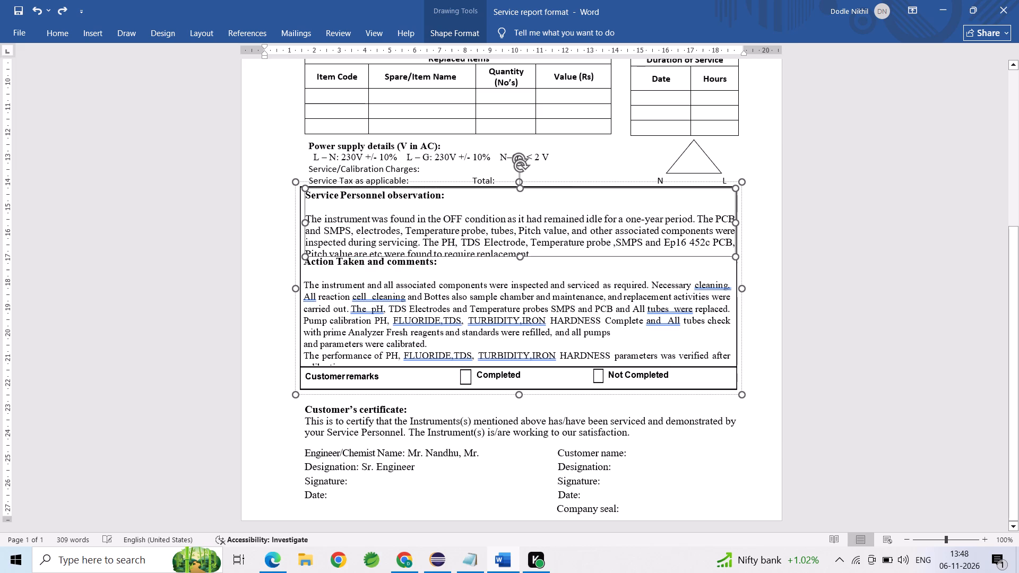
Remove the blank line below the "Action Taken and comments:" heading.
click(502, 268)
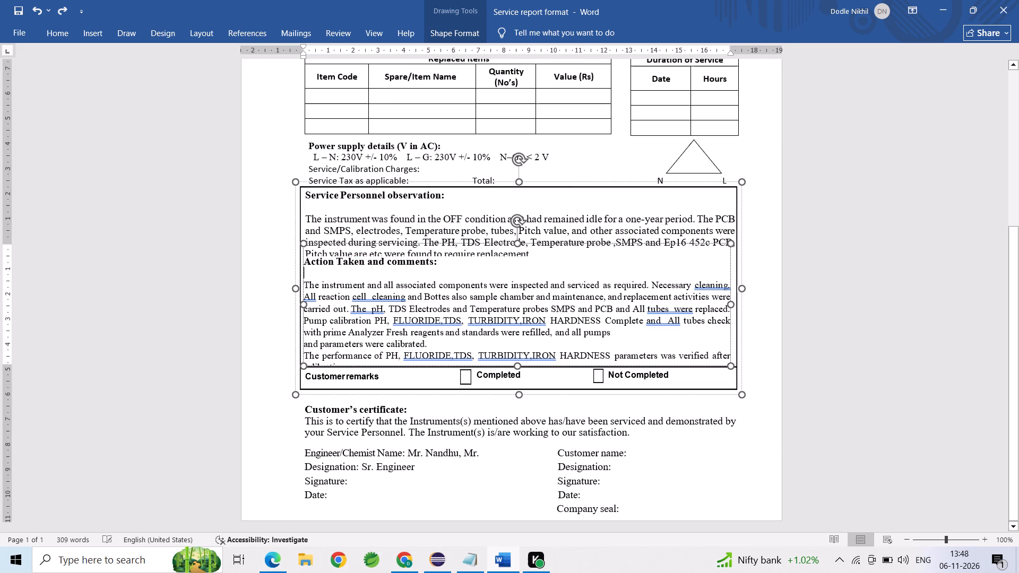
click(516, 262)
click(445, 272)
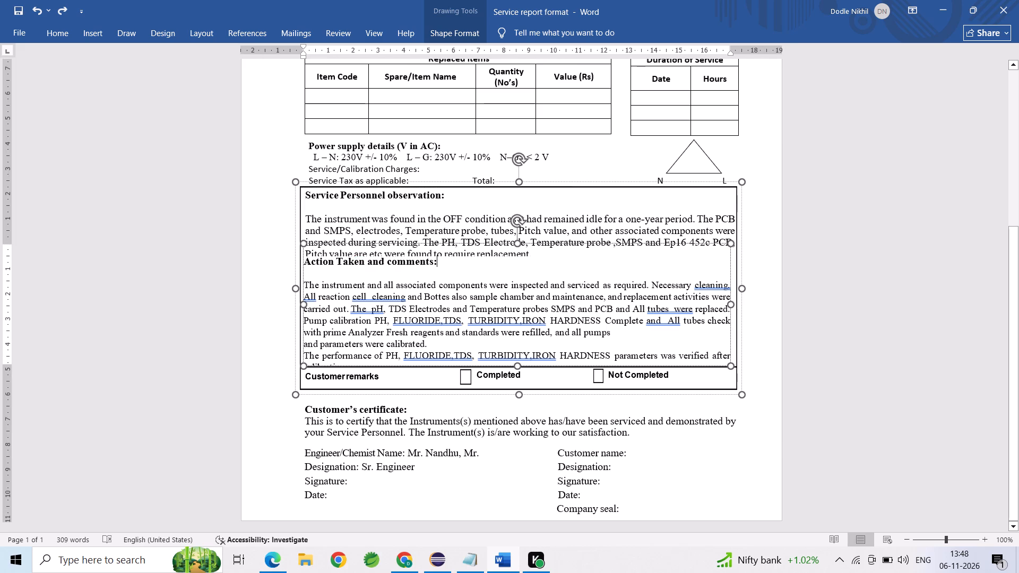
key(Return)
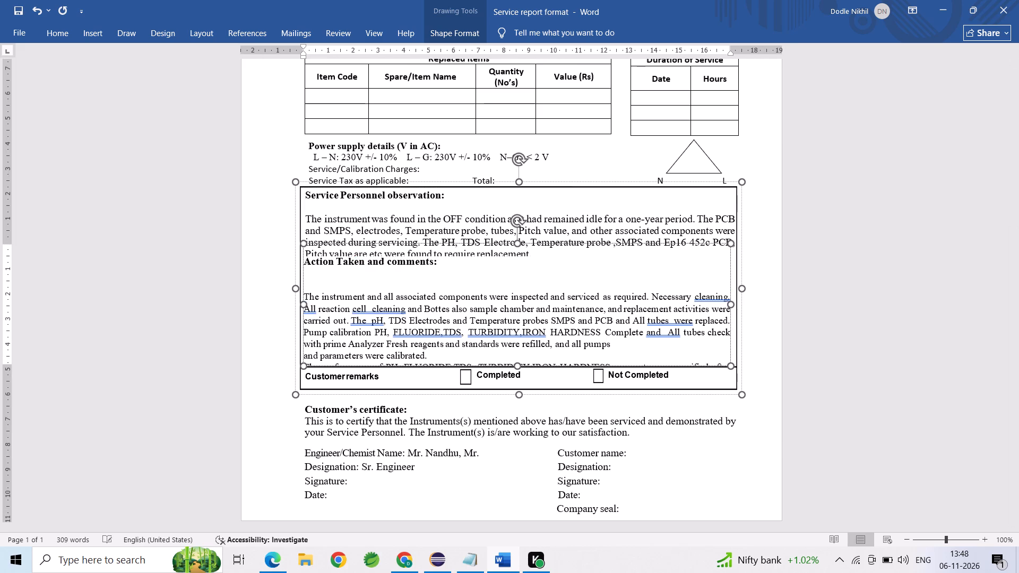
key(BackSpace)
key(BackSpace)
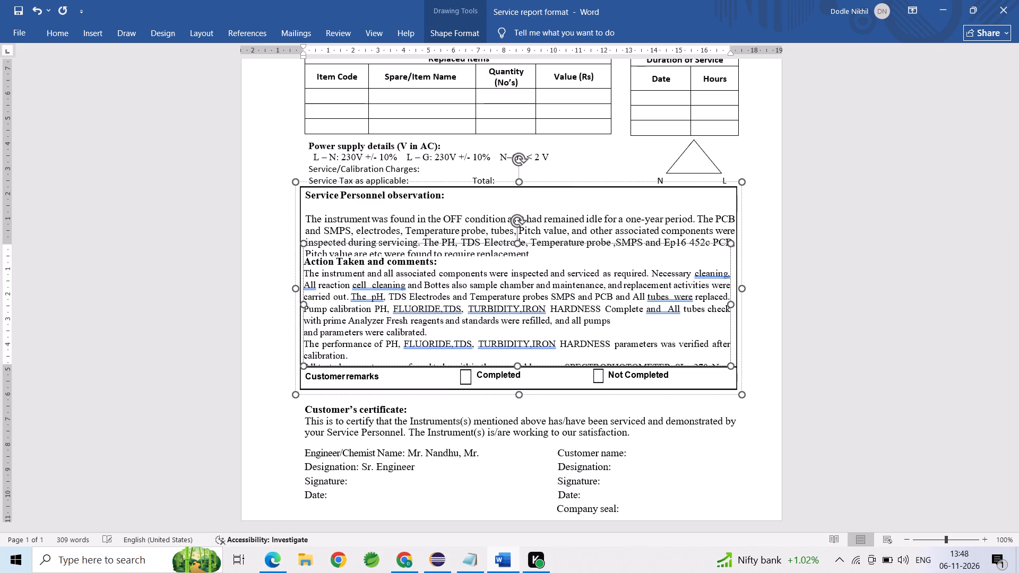
Extend the bottom edge of the whole frame around the observation, action and customer remarks sections slightly downward.
scroll(457, 320, down, 1)
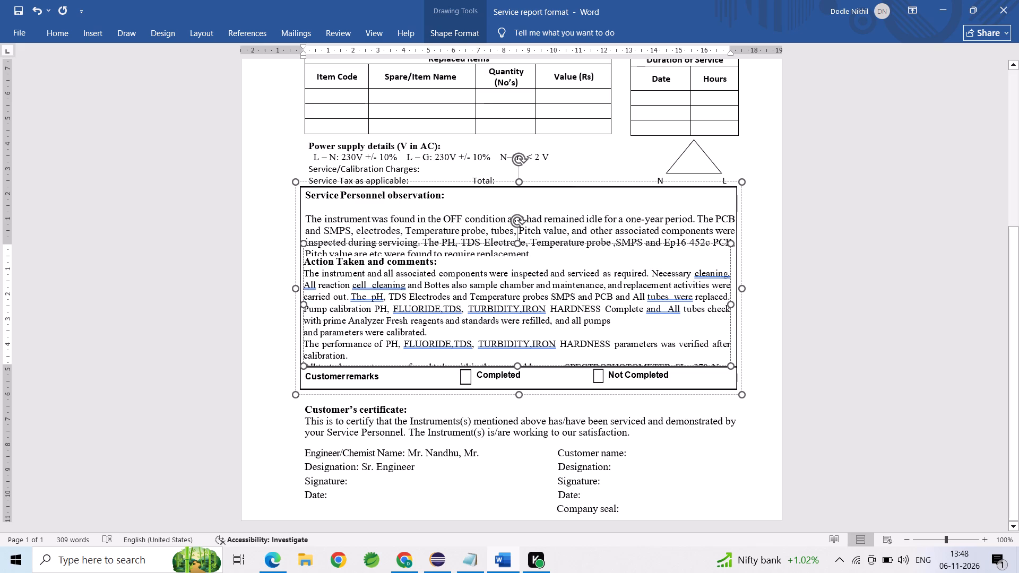
scroll(457, 320, down, 1)
scroll(523, 398, up, 1)
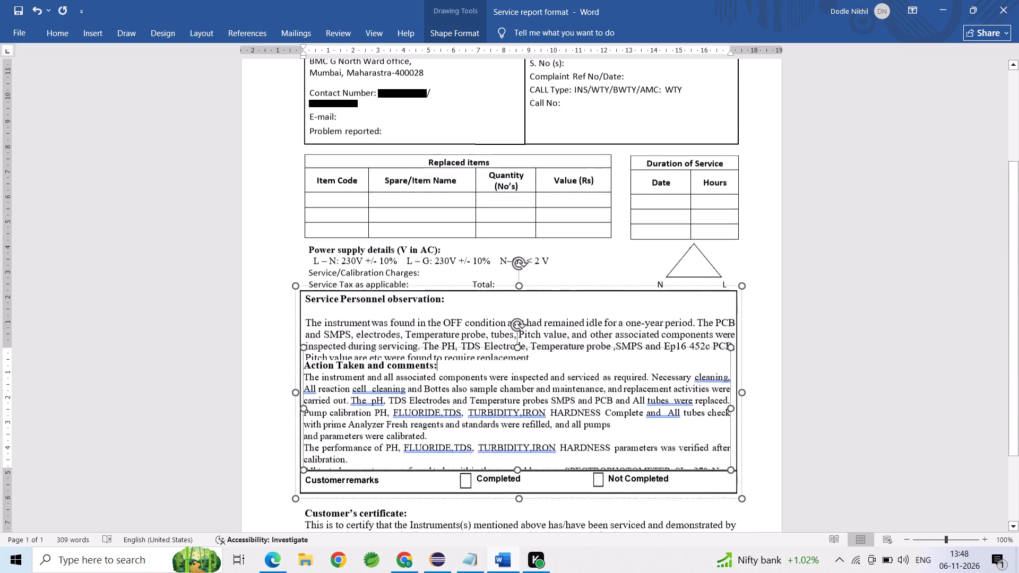
scroll(523, 398, up, 1)
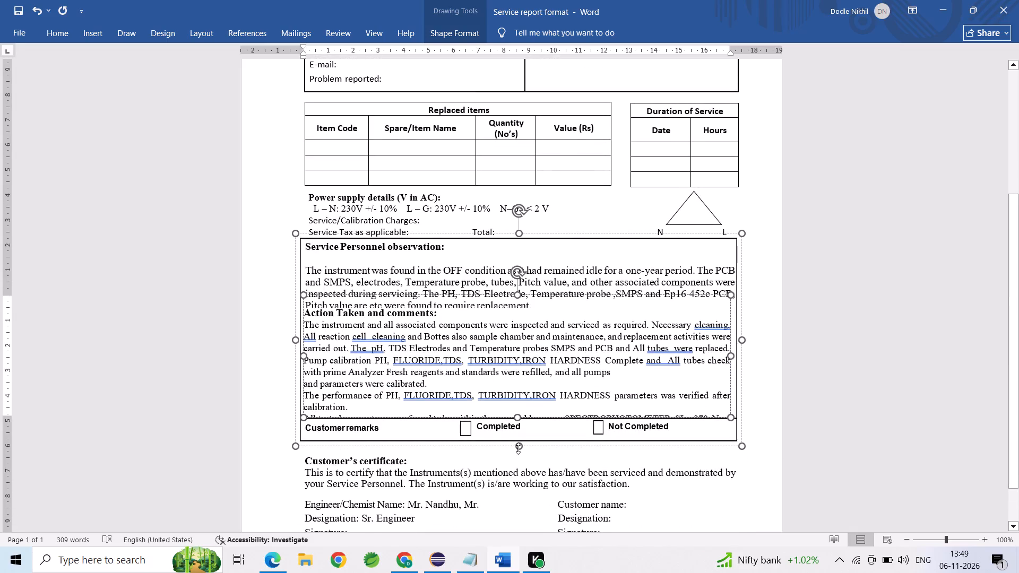
scroll(518, 446, down, 1)
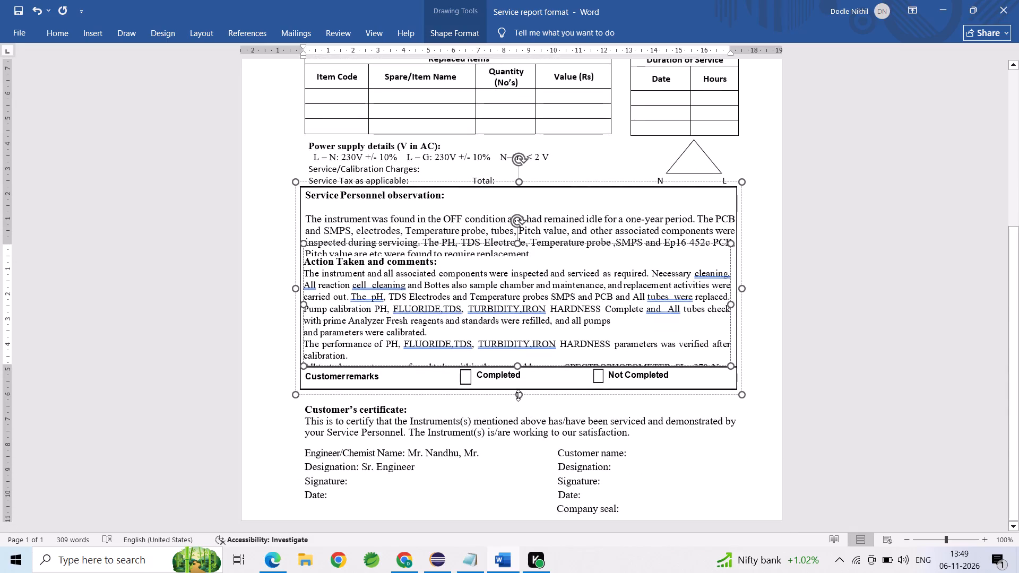
drag(518, 395, 518, 404)
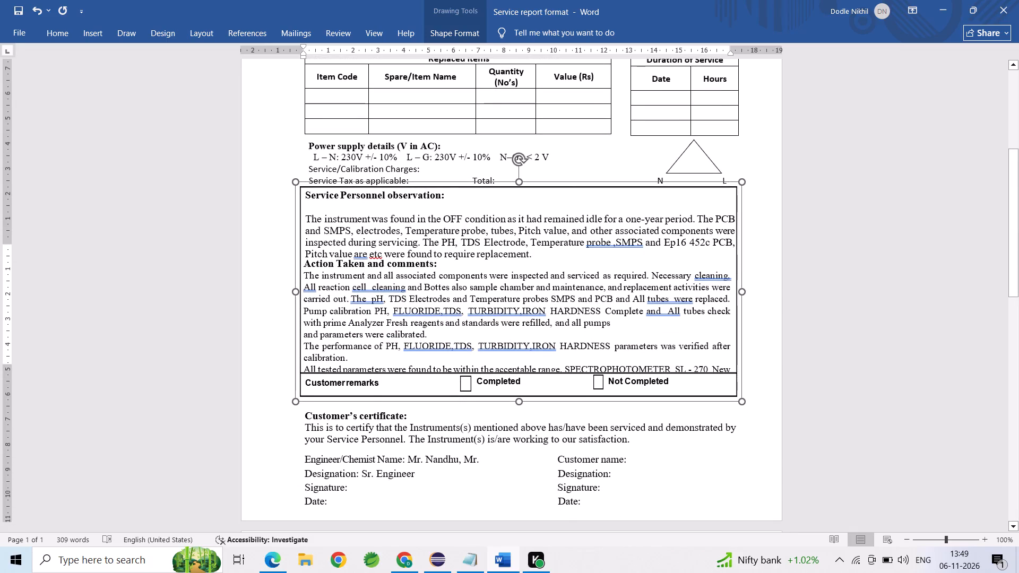
drag(518, 404, 518, 414)
Switch to Notepad to check the source text of the action section, and return to the Word report.
key(alt+Tab)
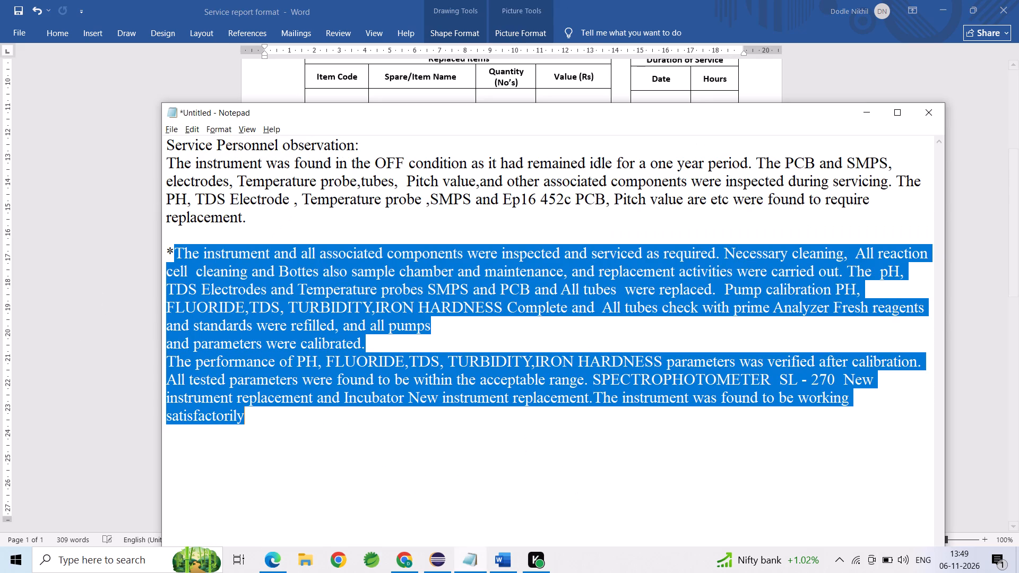
click(448, 401)
key(alt+Tab)
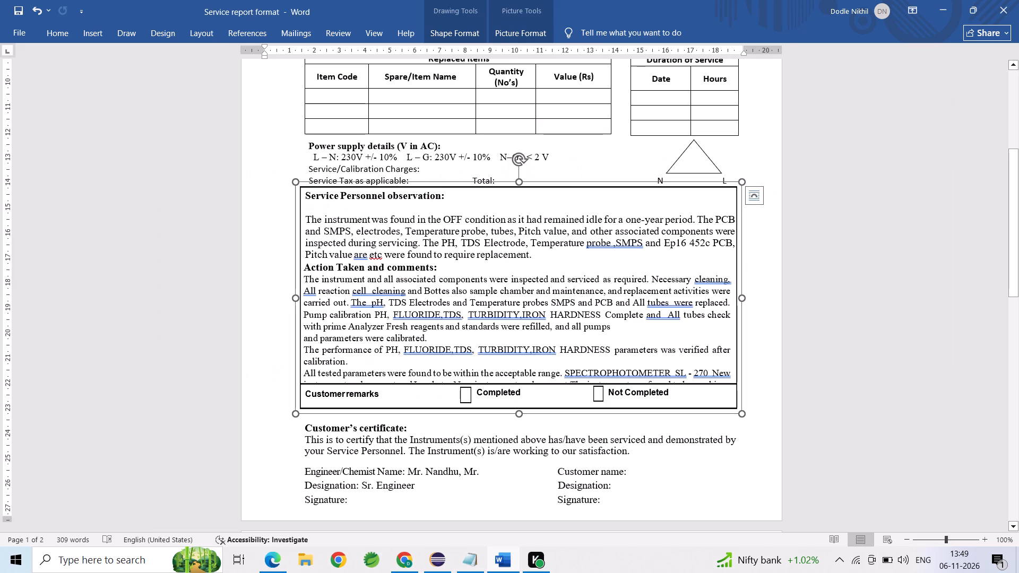
Insert a blank line between the "Action Taken and comments:" heading and its paragraph.
click(558, 295)
drag(500, 331, 465, 324)
click(465, 324)
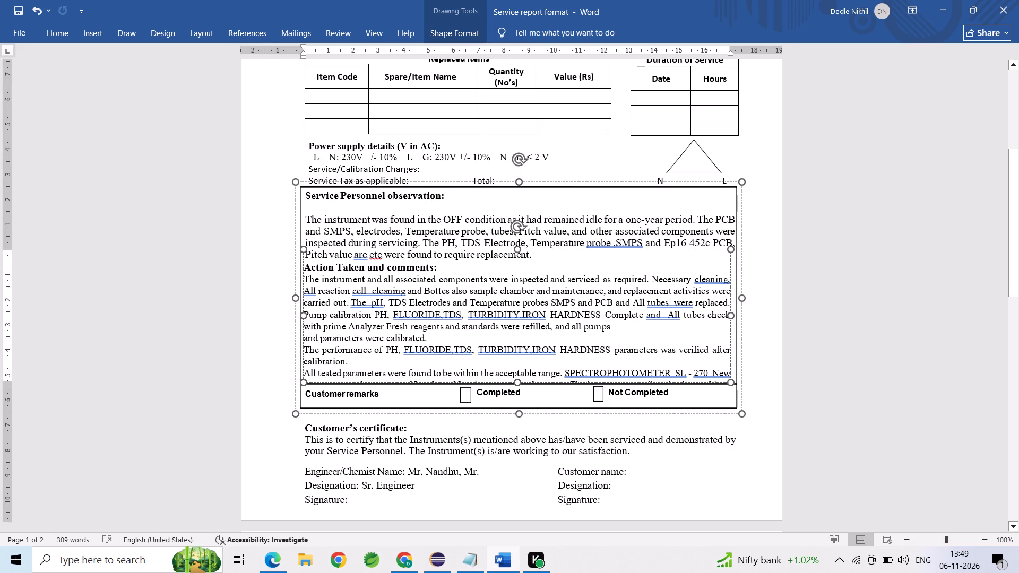
click(448, 267)
key(Return)
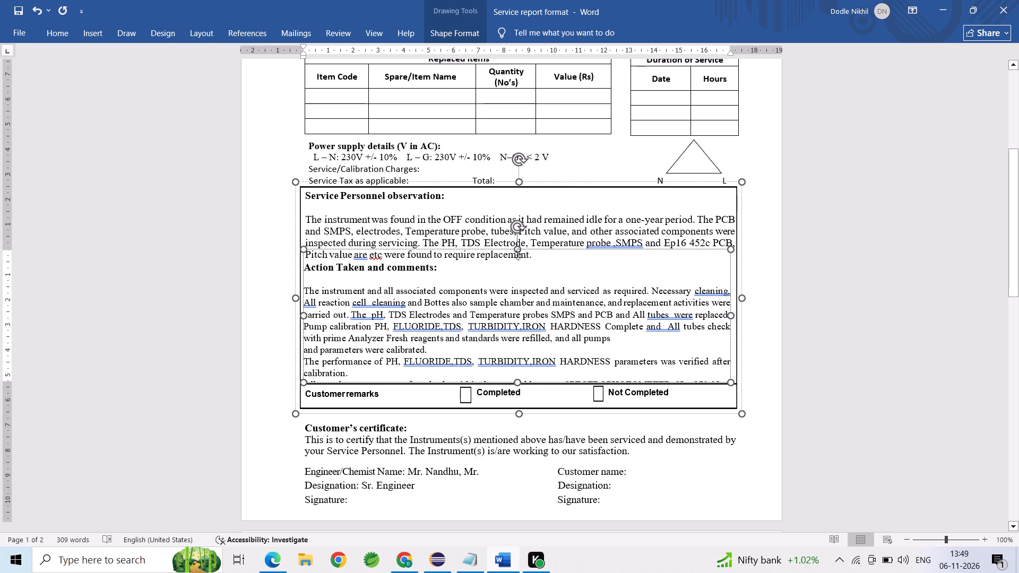
Correct the comma spacing in the observation text to "probe, SMPS" using the grammar suggestion.
click(518, 257)
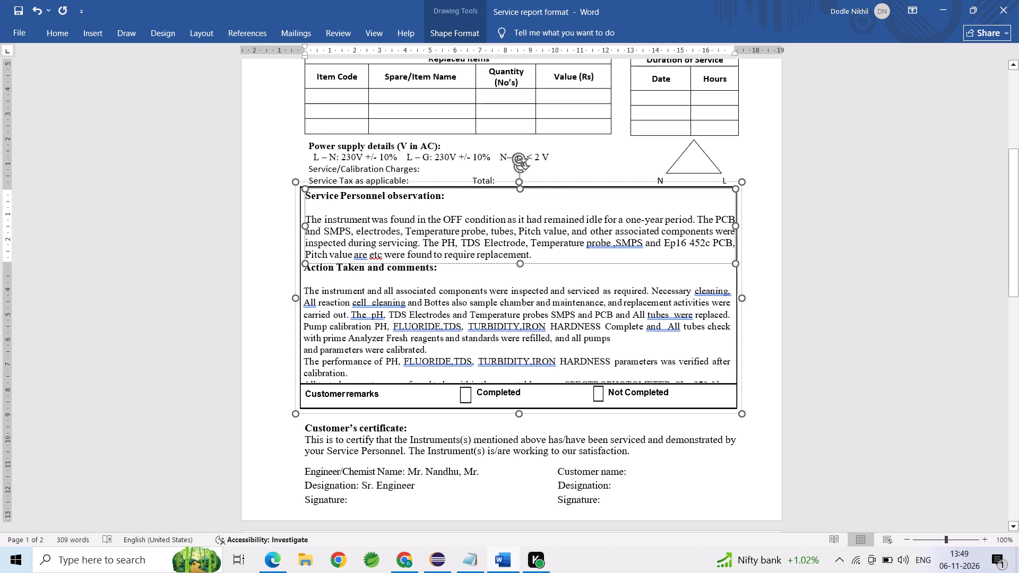
click(600, 245)
right_click(600, 245)
click(586, 255)
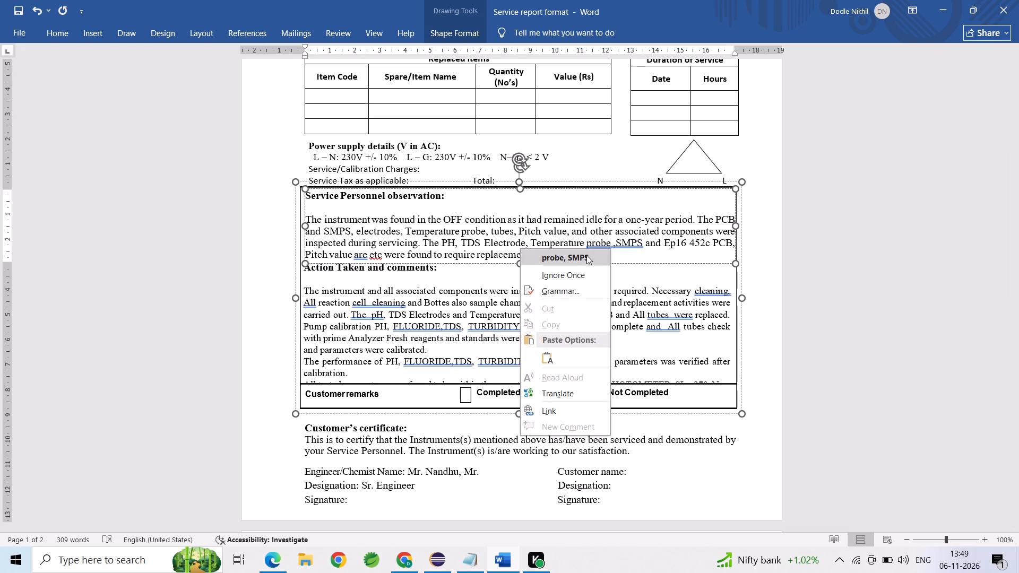
Compare the action section of the Word report with its source text in Notepad, and return to the report.
click(543, 236)
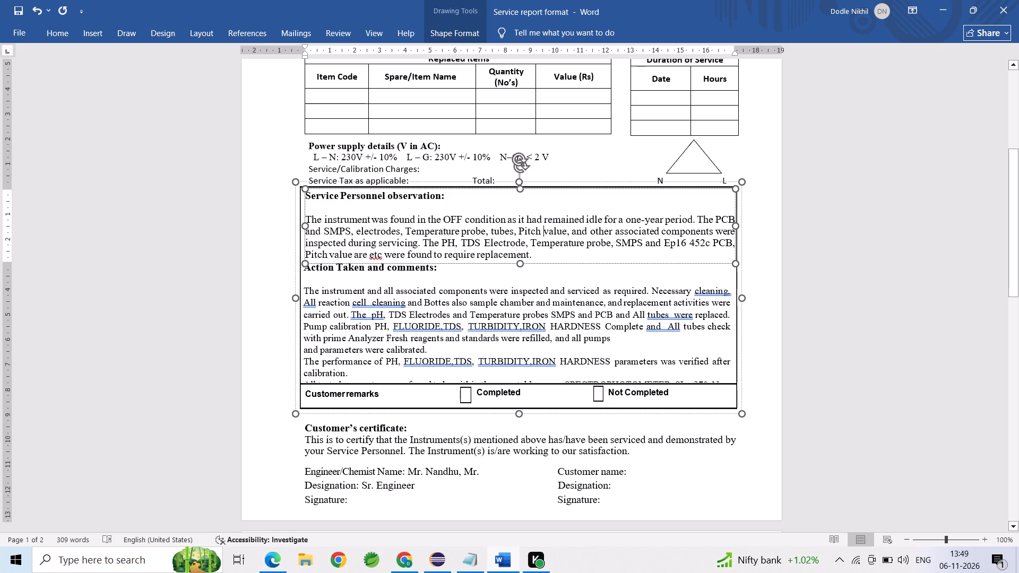
click(590, 160)
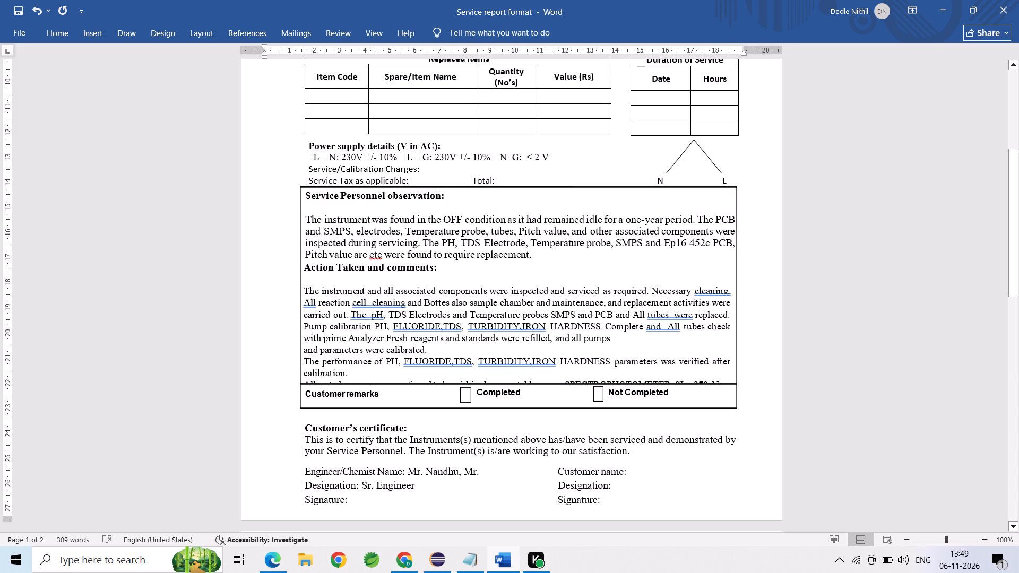
click(421, 311)
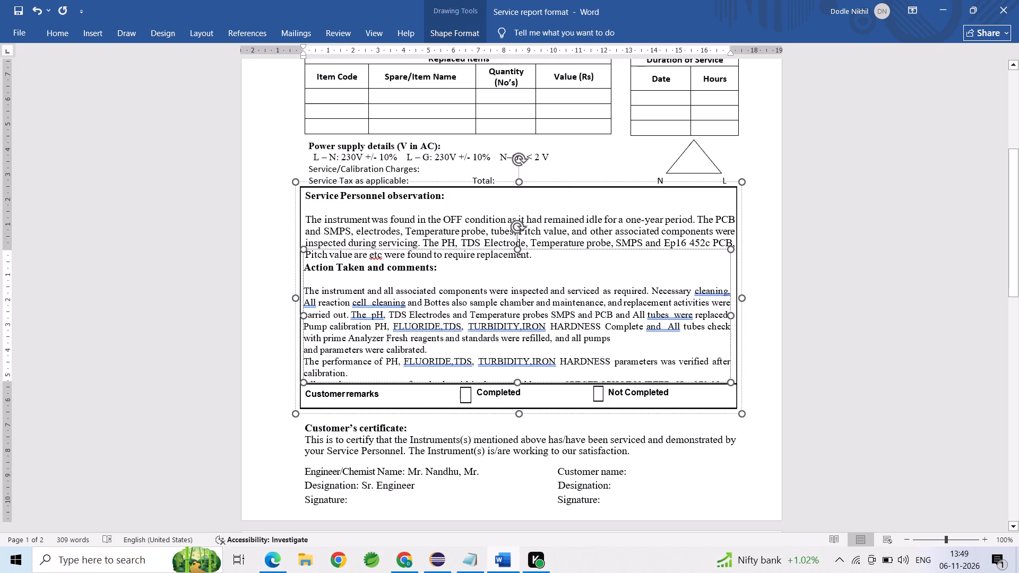
scroll(421, 311, down, 1)
key(alt+Tab)
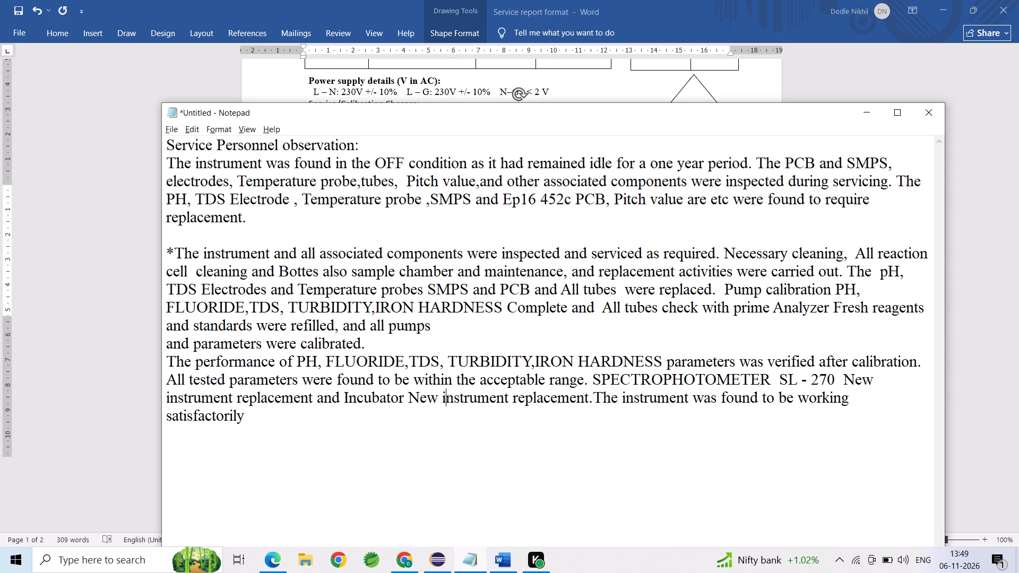
key(alt+Tab)
key(alt+Tab)
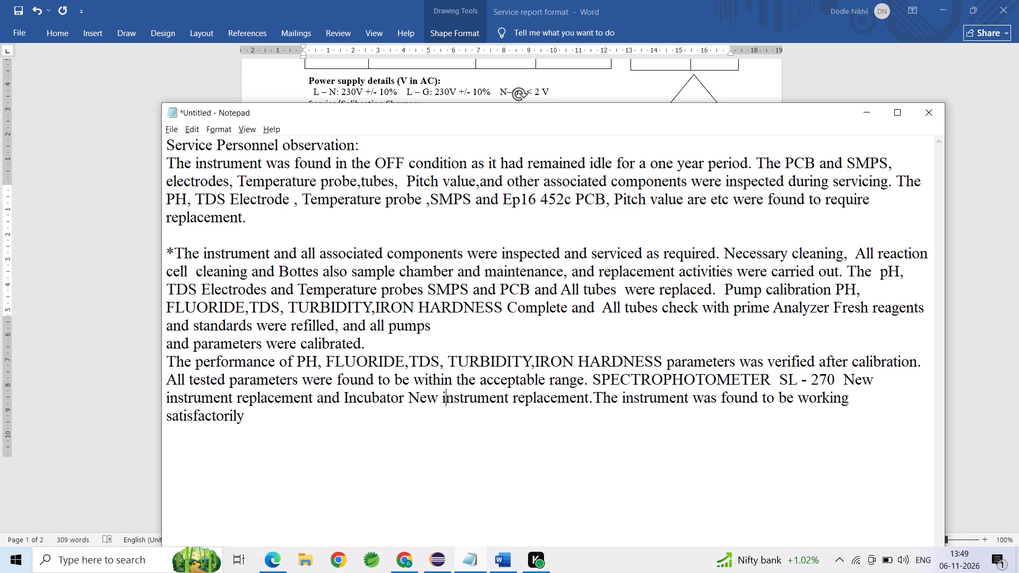
key(alt+Tab)
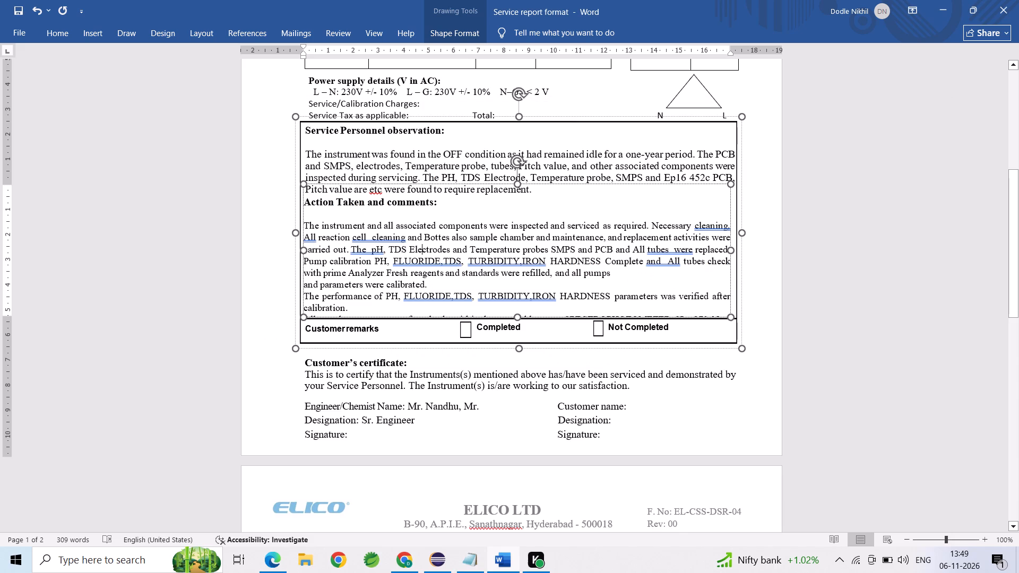
Raise the bottom edge of the frame around the observation, action and customer remarks sections to bring the report onto one page.
click(516, 316)
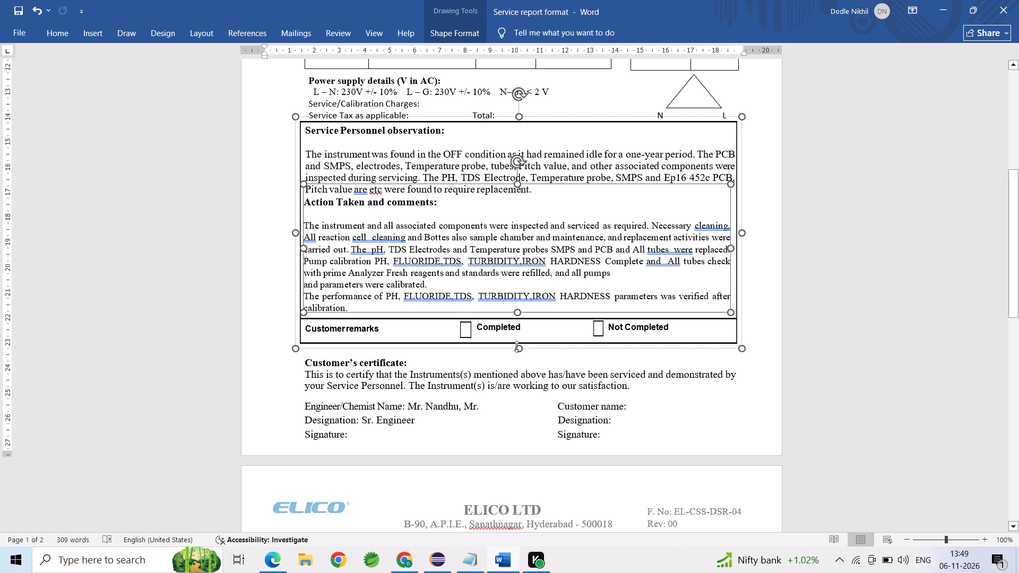
drag(516, 346, 517, 334)
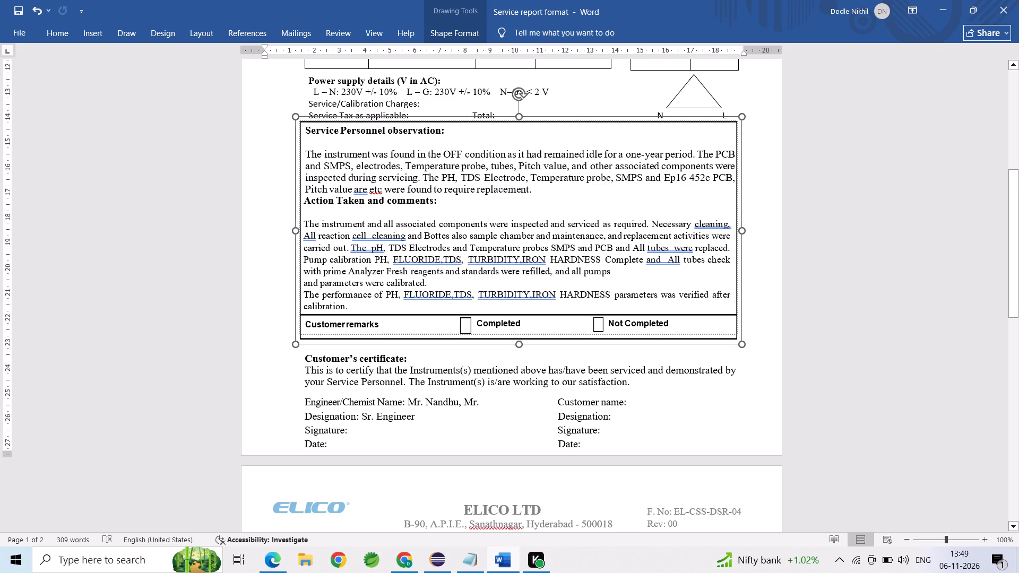
drag(517, 334, 518, 321)
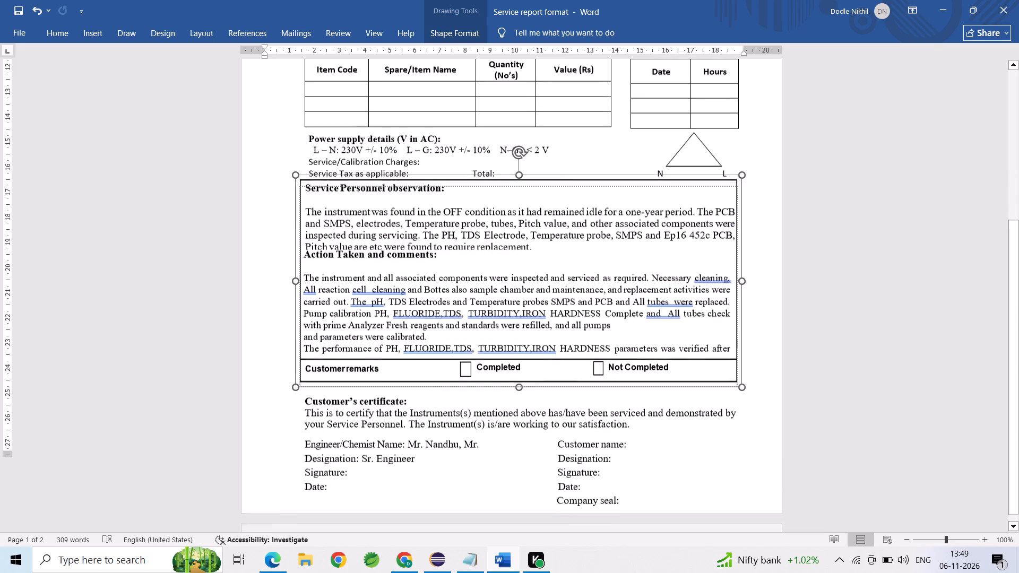
drag(518, 321, 518, 320)
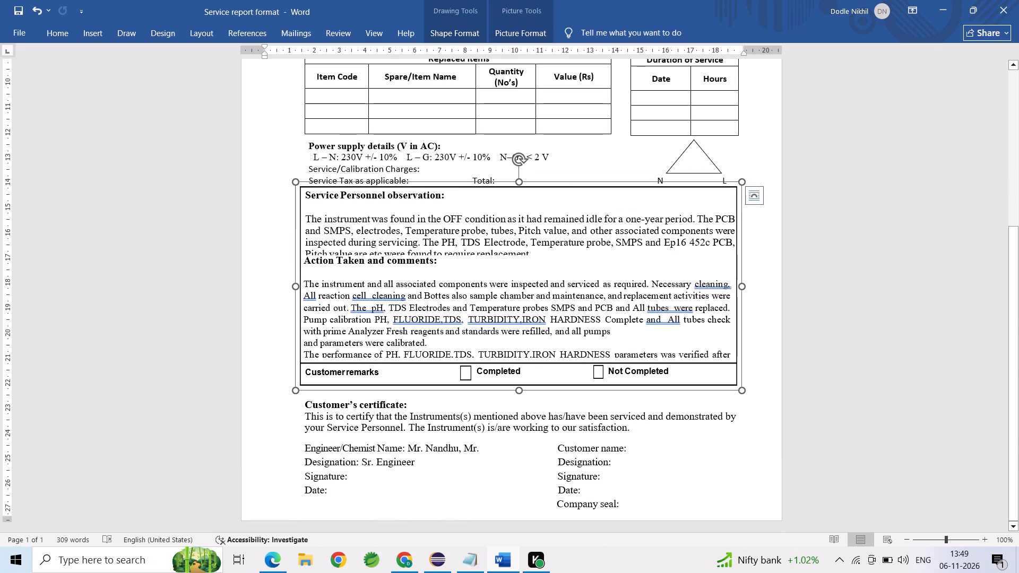
scroll(538, 344, up, 1)
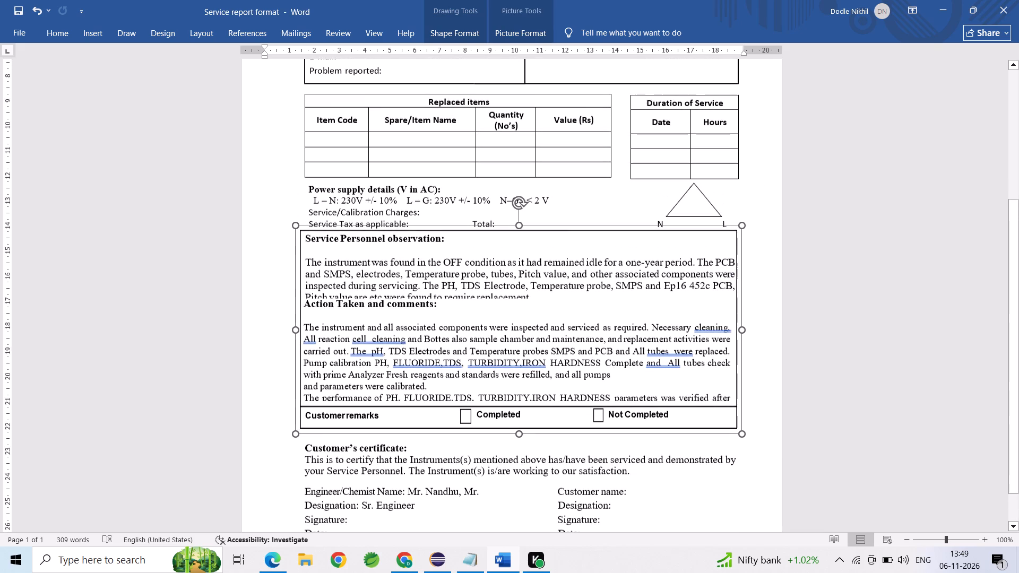
Extend the bottom edge of the "Action Taken and comments:" text box down to the customer remarks line.
key(alt+Tab)
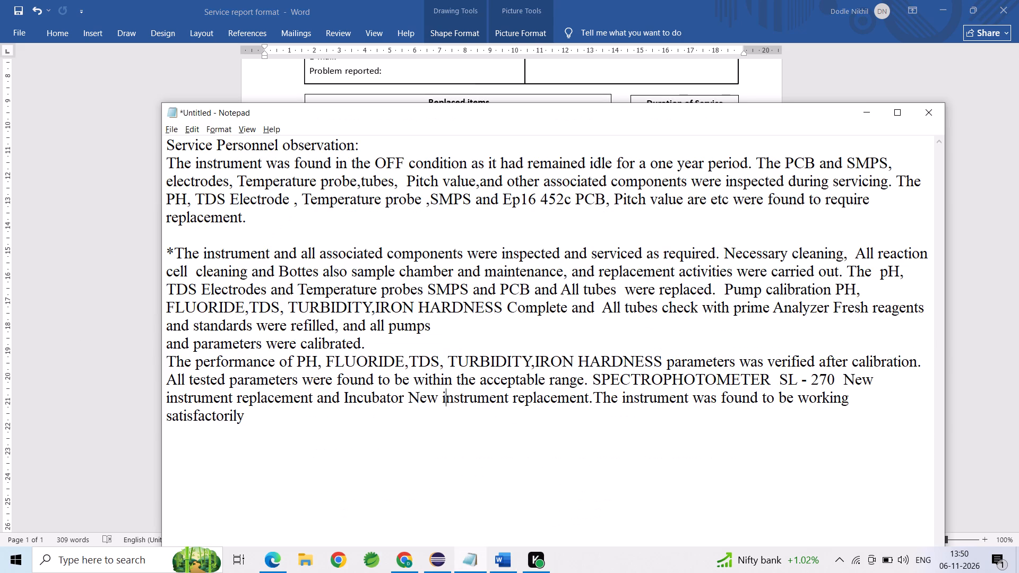
key(alt+Tab)
click(540, 361)
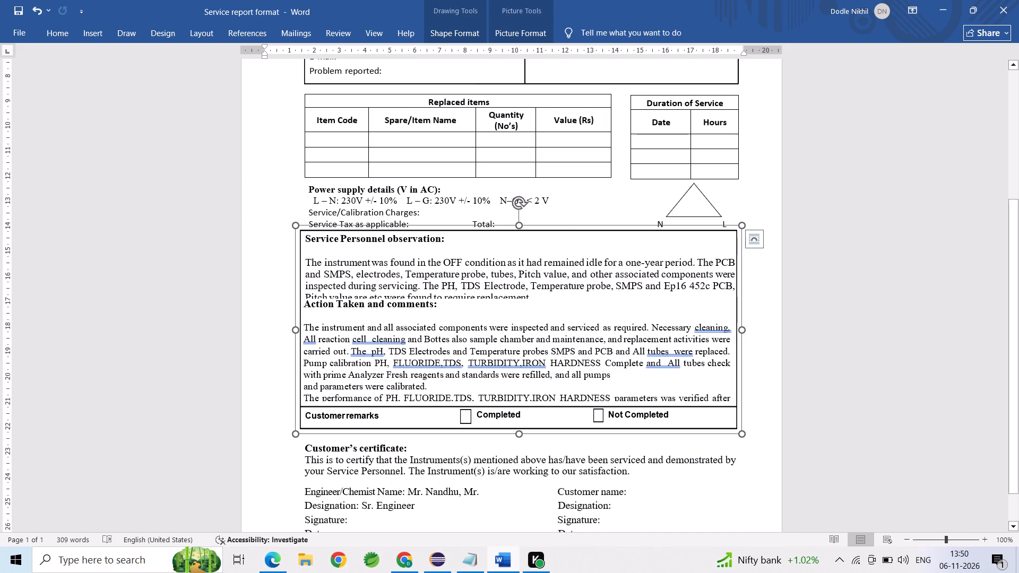
drag(517, 397, 517, 392)
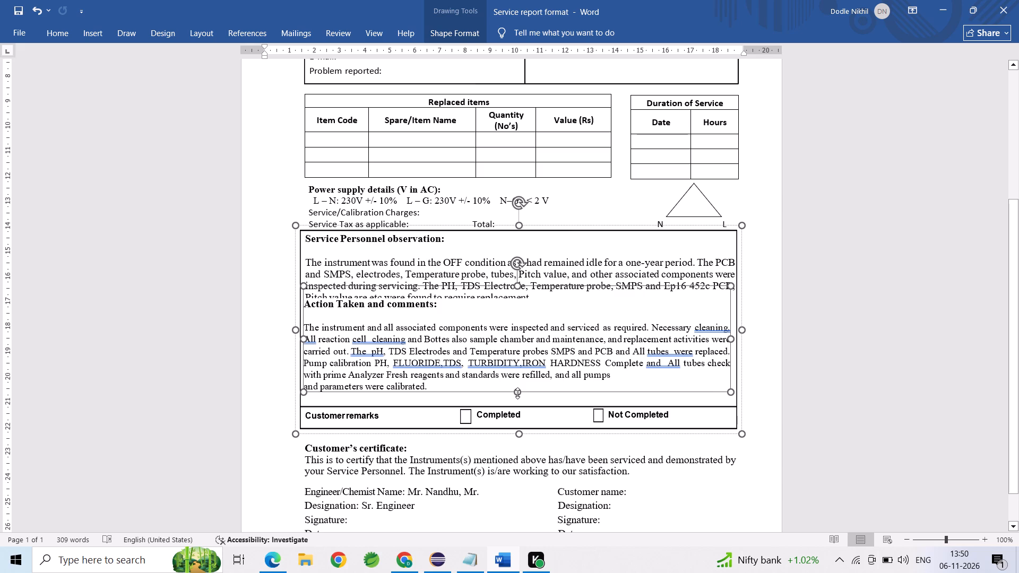
drag(517, 393, 517, 404)
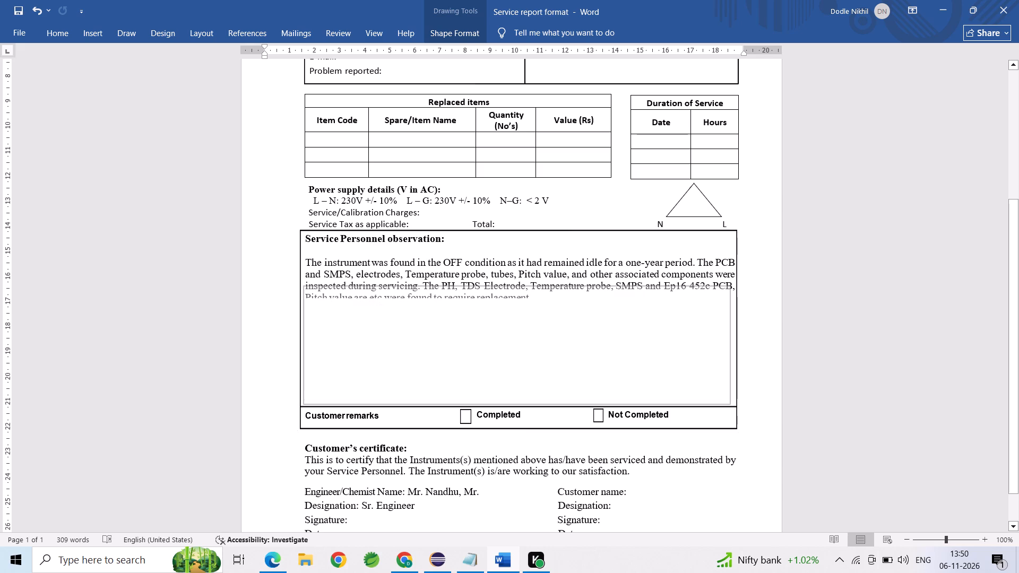
drag(517, 404, 518, 405)
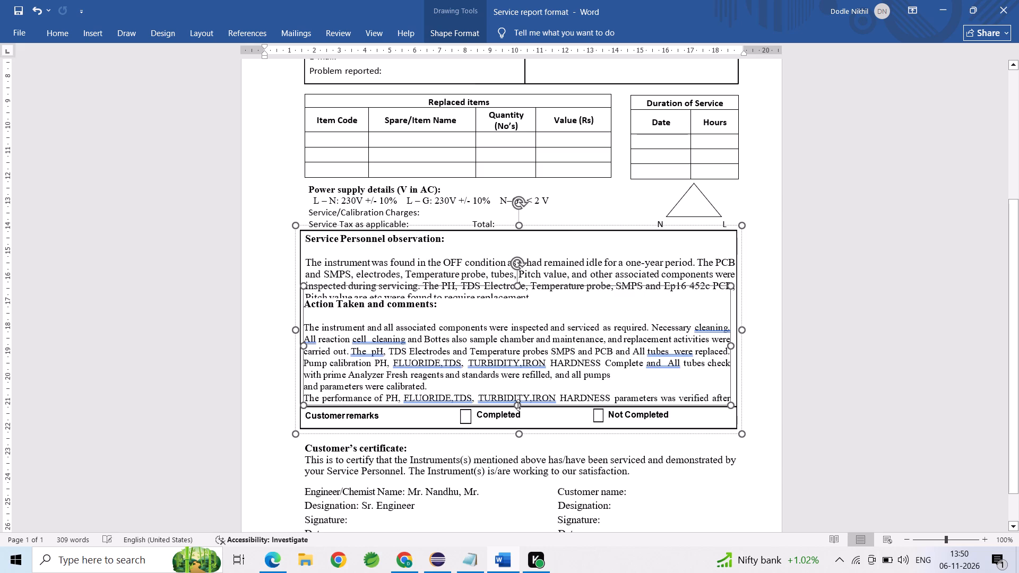
click(546, 386)
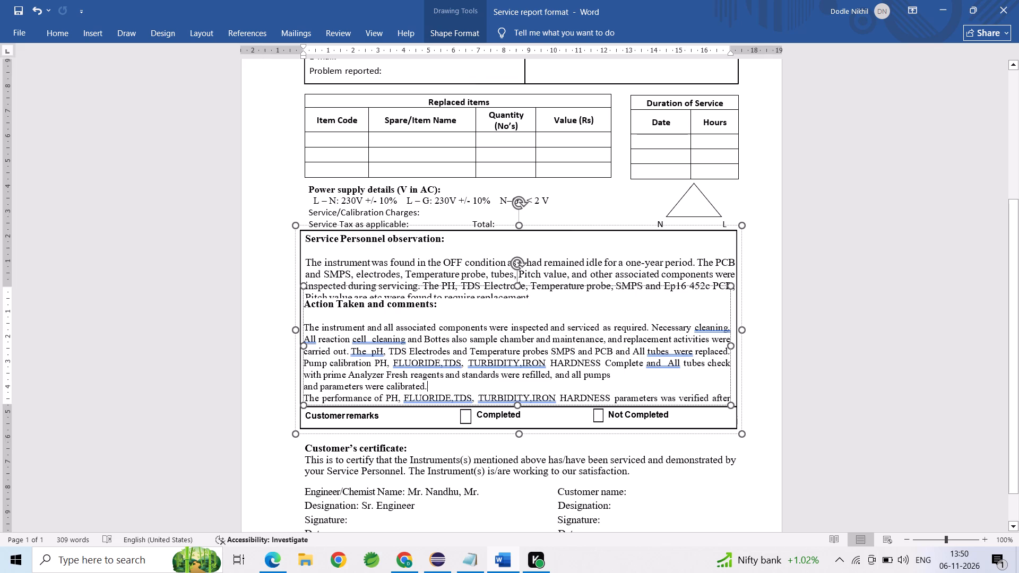
Extend the bottom edge of the "Service Personnel observation:" text box to show the last line of its paragraph.
click(574, 298)
click(581, 278)
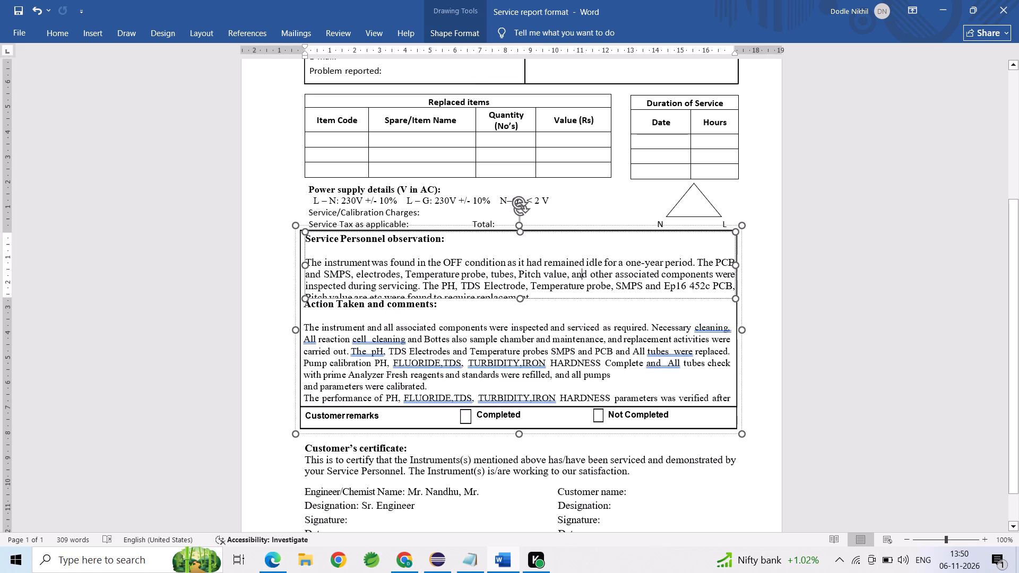
drag(522, 298, 521, 308)
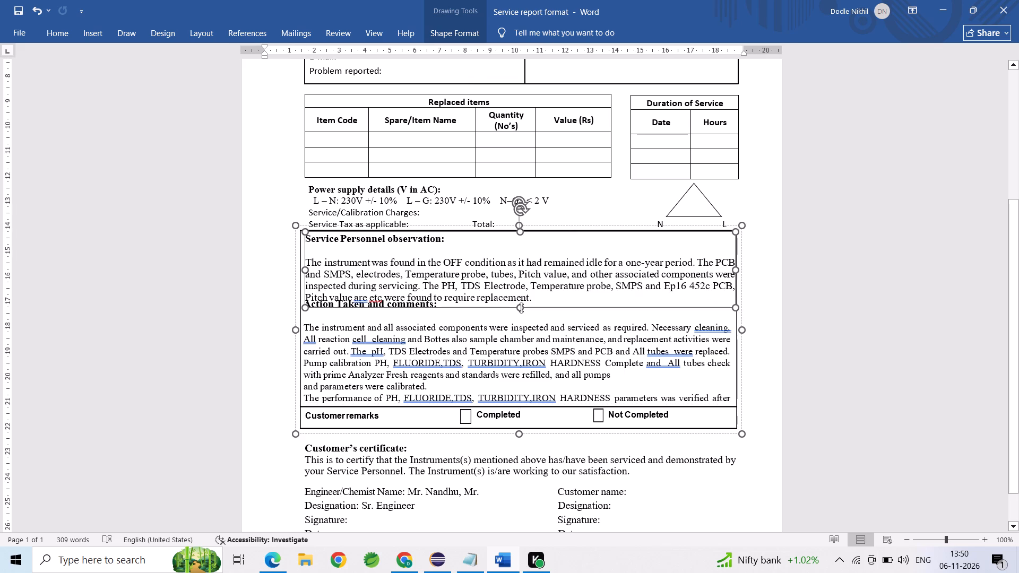
Lower the top edge of the "Action Taken and comments:" text box so its heading clears the observation paragraph.
click(505, 315)
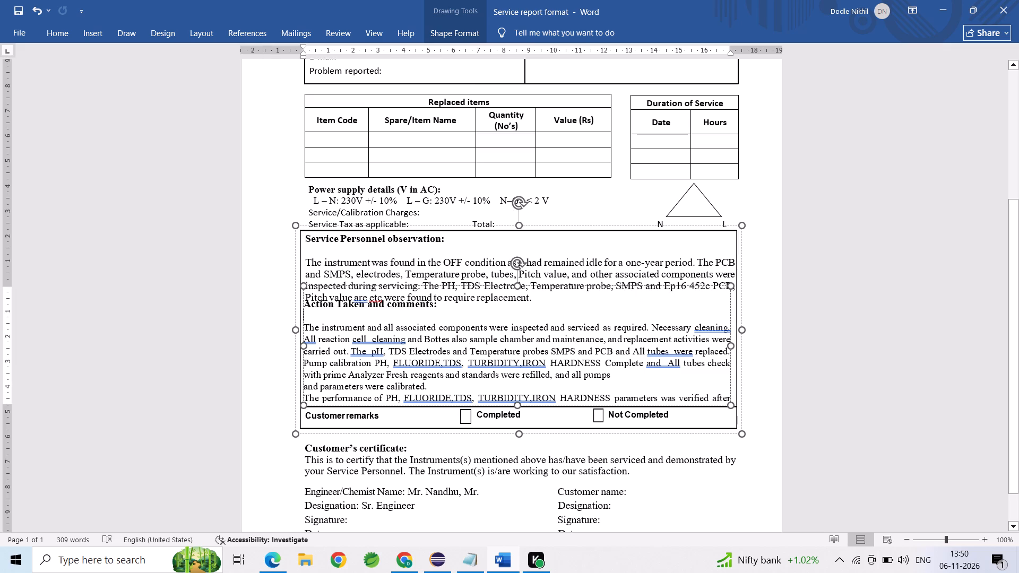
drag(519, 284, 517, 274)
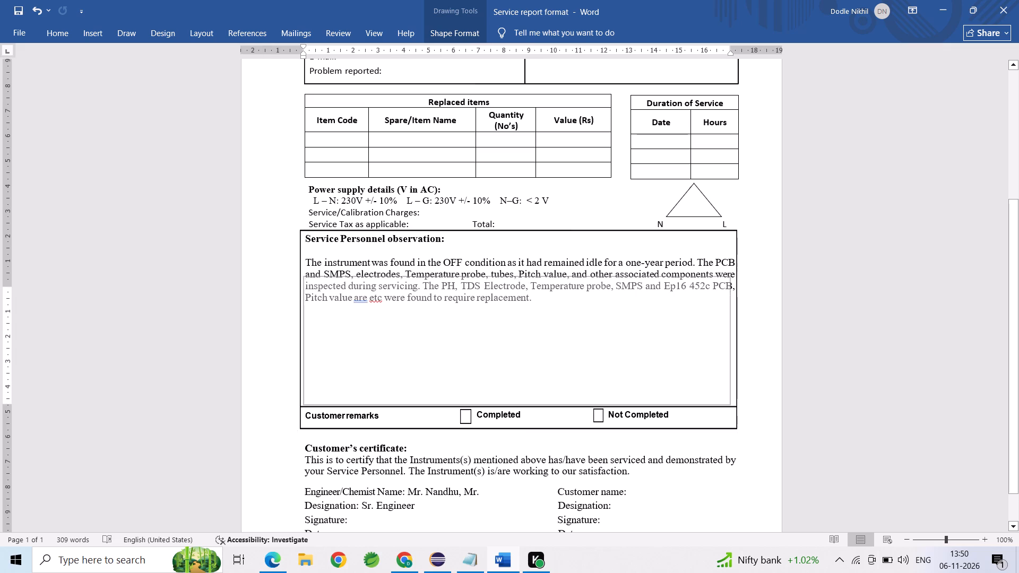
drag(517, 274, 517, 271)
drag(517, 271, 515, 294)
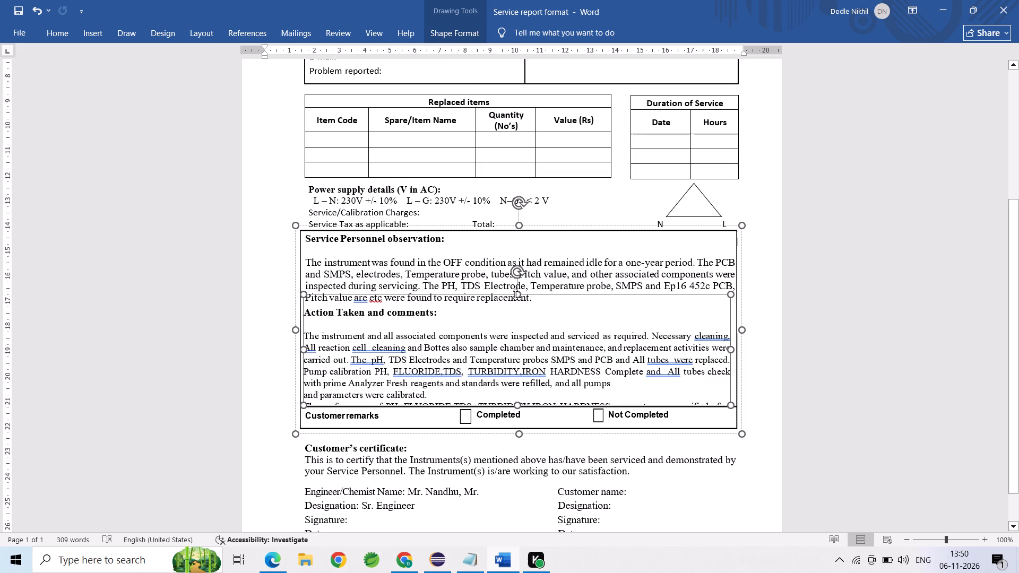
click(551, 250)
click(620, 182)
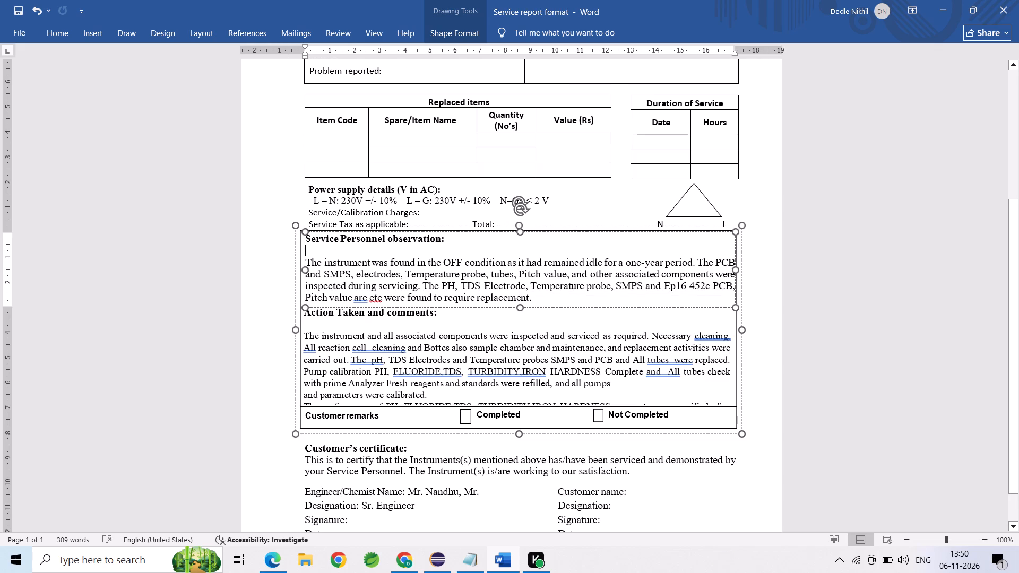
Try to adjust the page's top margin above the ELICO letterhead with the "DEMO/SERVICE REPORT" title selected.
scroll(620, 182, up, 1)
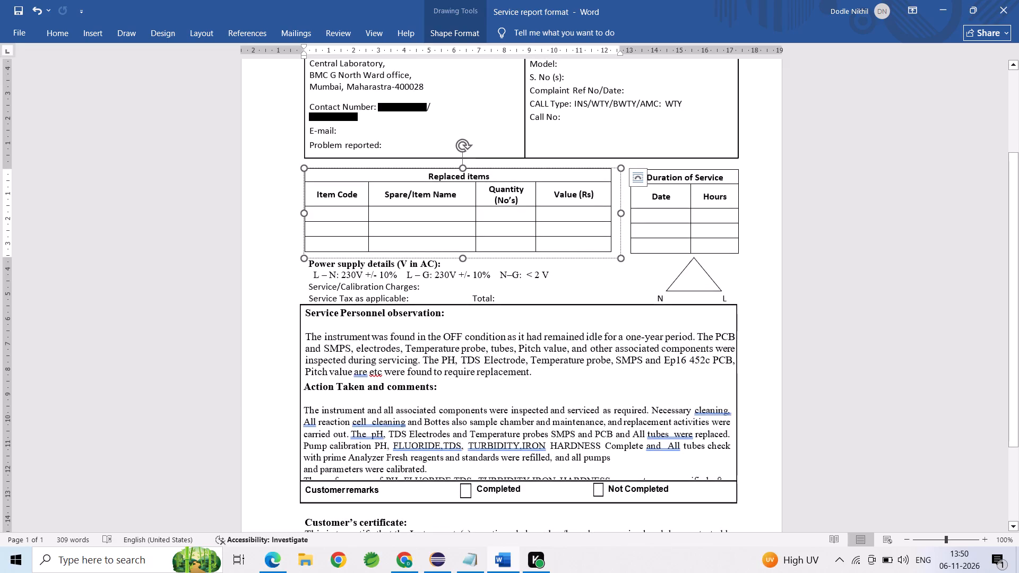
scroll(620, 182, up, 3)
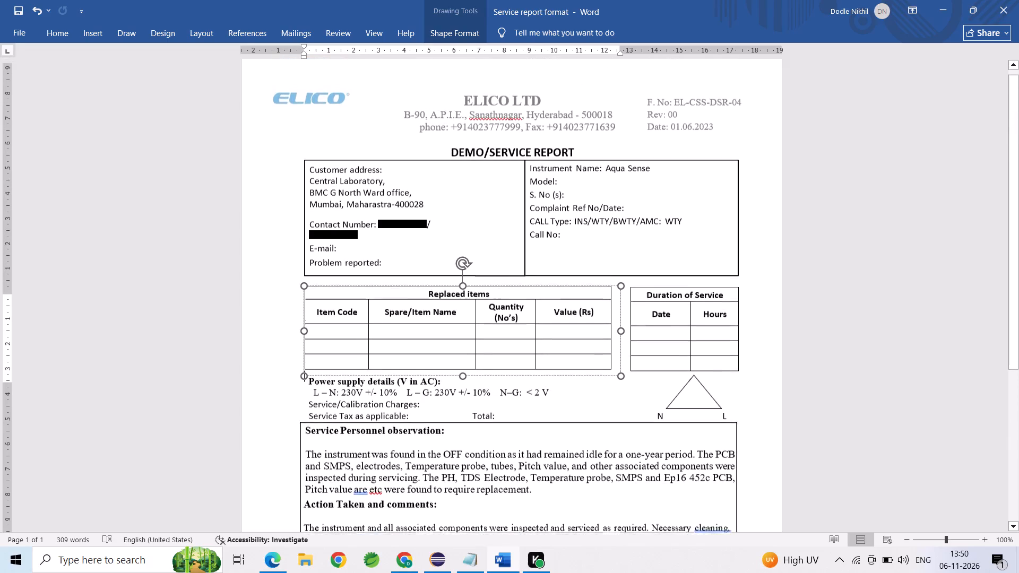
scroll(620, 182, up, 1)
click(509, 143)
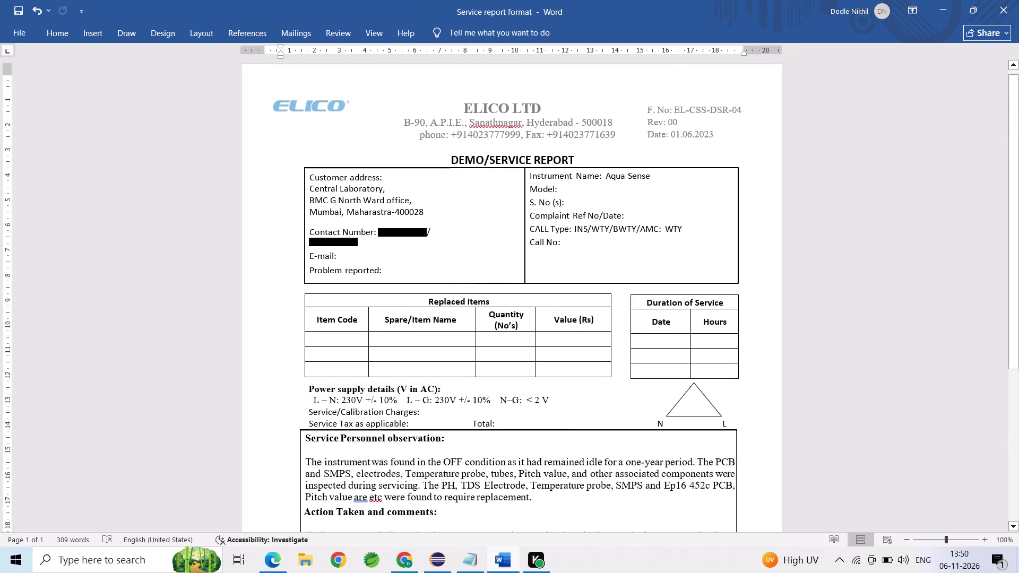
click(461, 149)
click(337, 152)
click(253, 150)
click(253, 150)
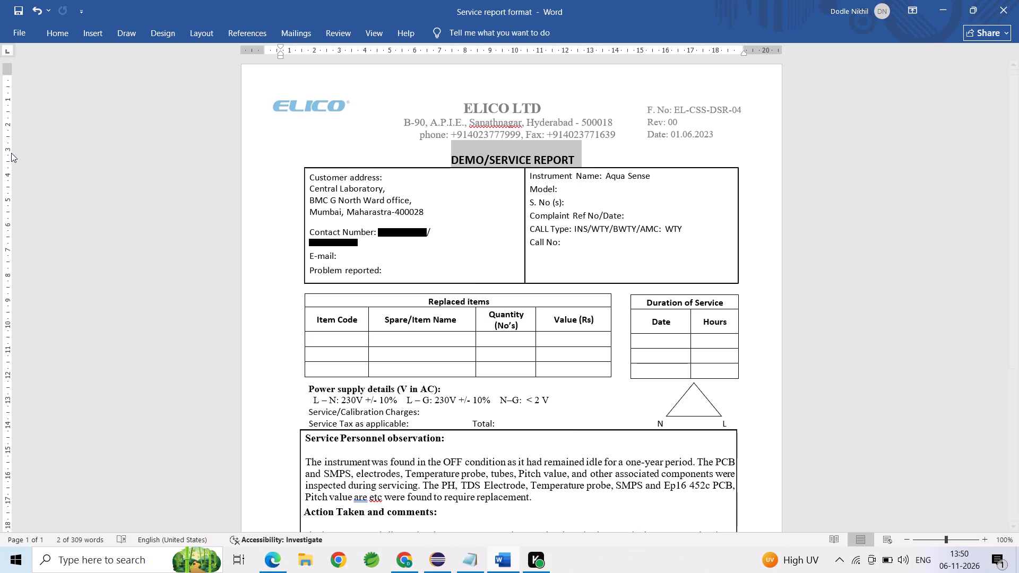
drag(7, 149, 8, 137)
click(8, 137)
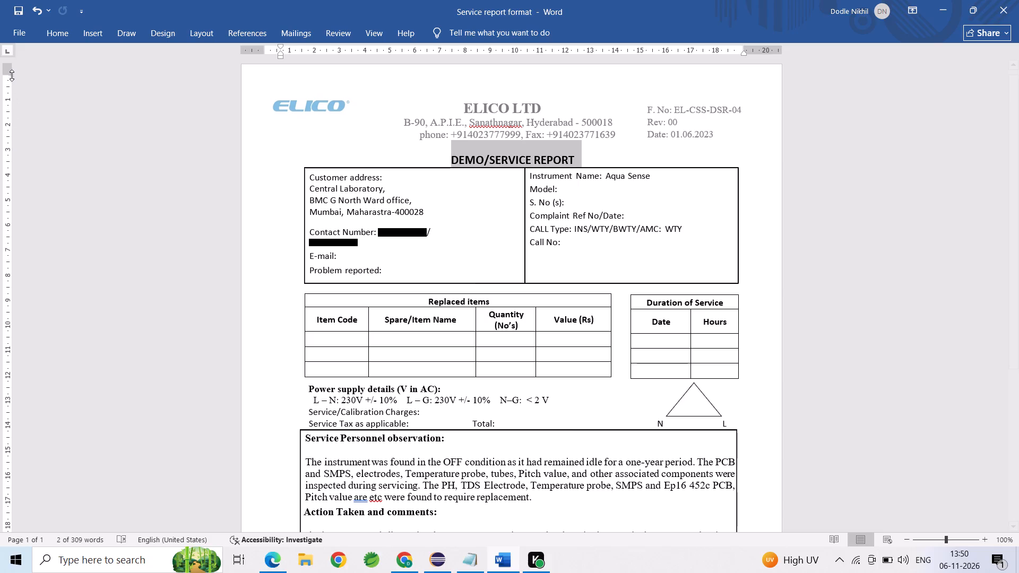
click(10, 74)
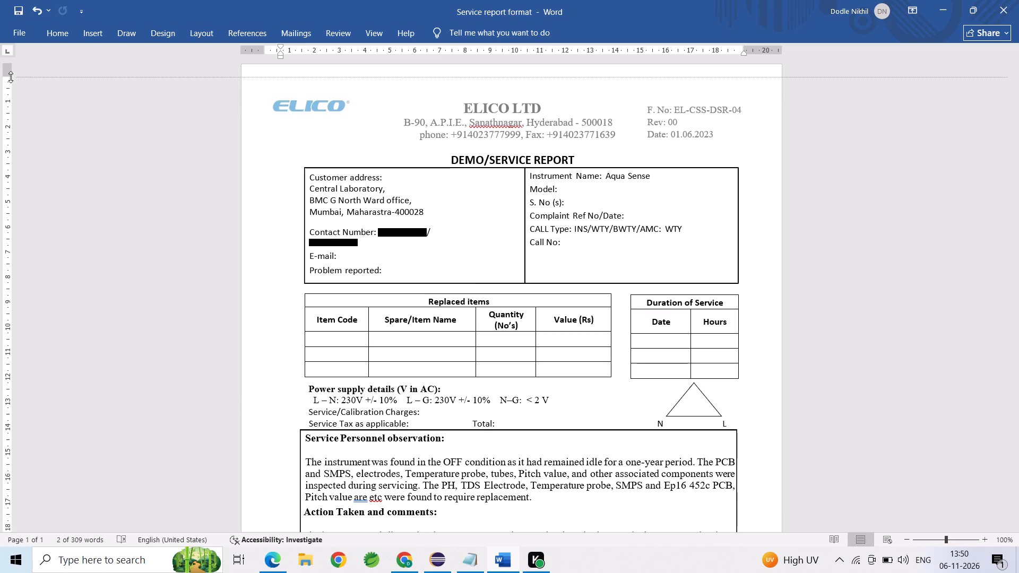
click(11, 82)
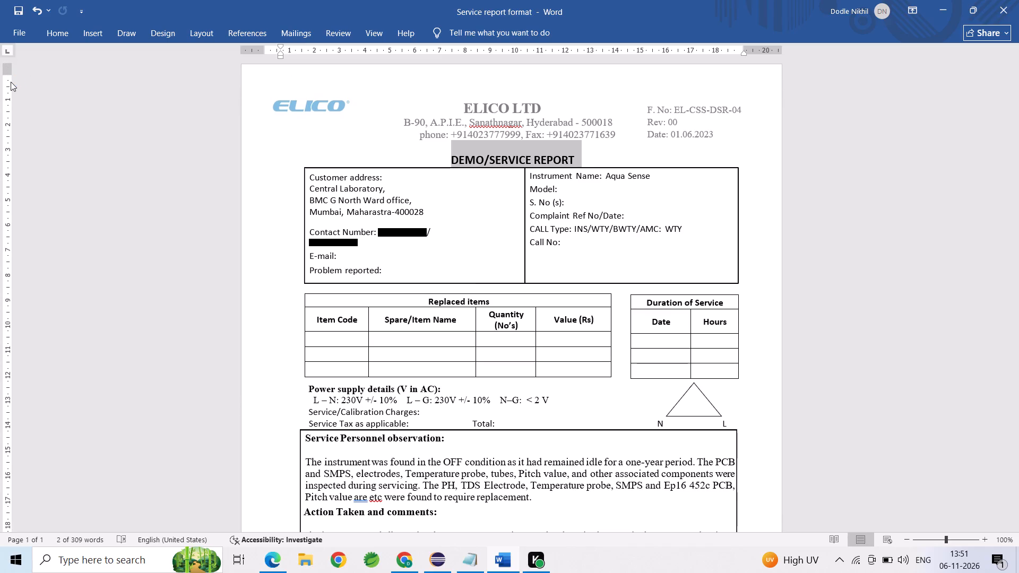
Open the page header and move the ELICO letterhead closer to the page's top edge so the report body shifts up.
scroll(65, 0, down, 1)
scroll(317, 149, down, 2)
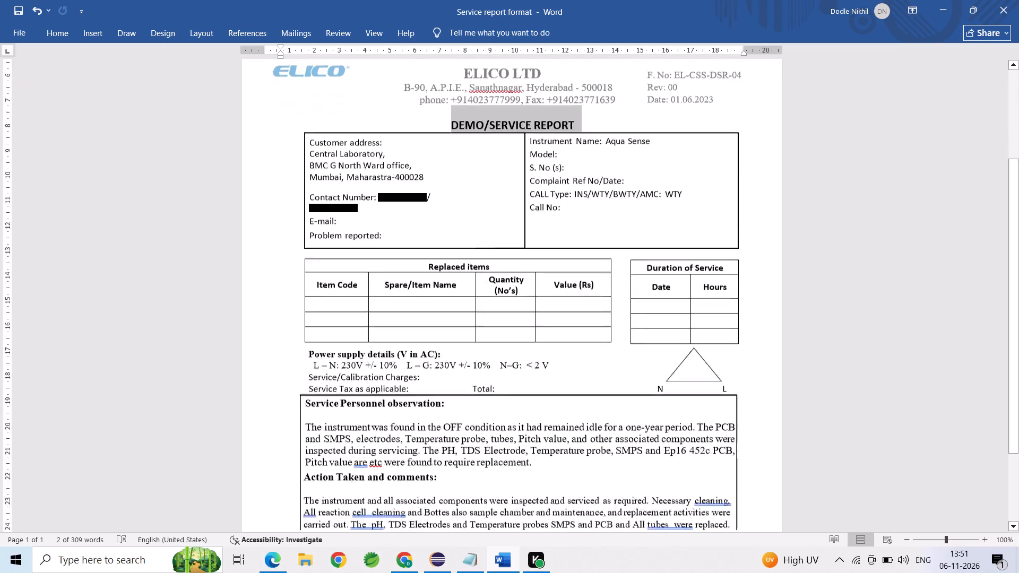
scroll(350, 63, down, 1)
scroll(350, 63, up, 5)
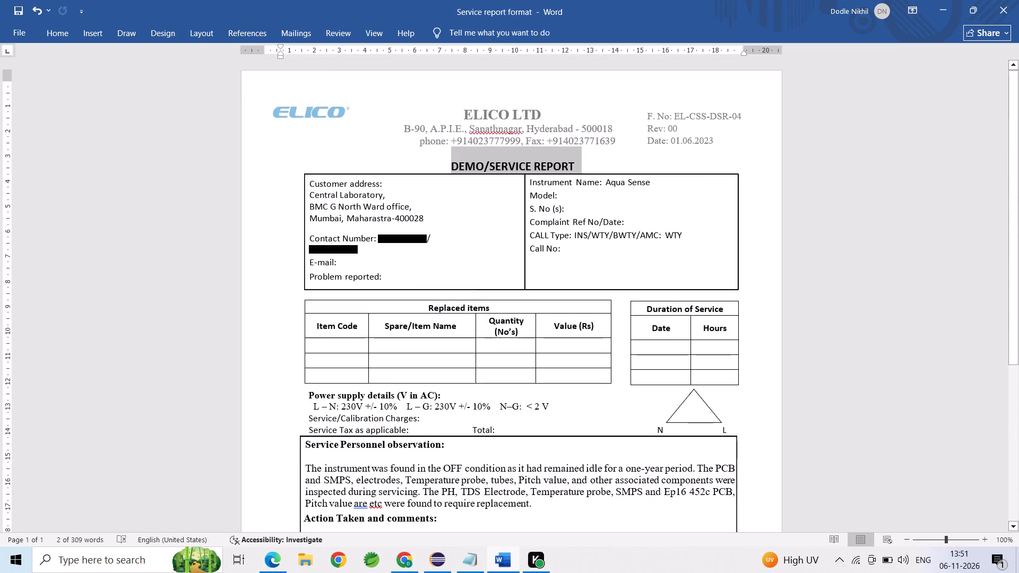
drag(7, 102, 7, 89)
click(6, 82)
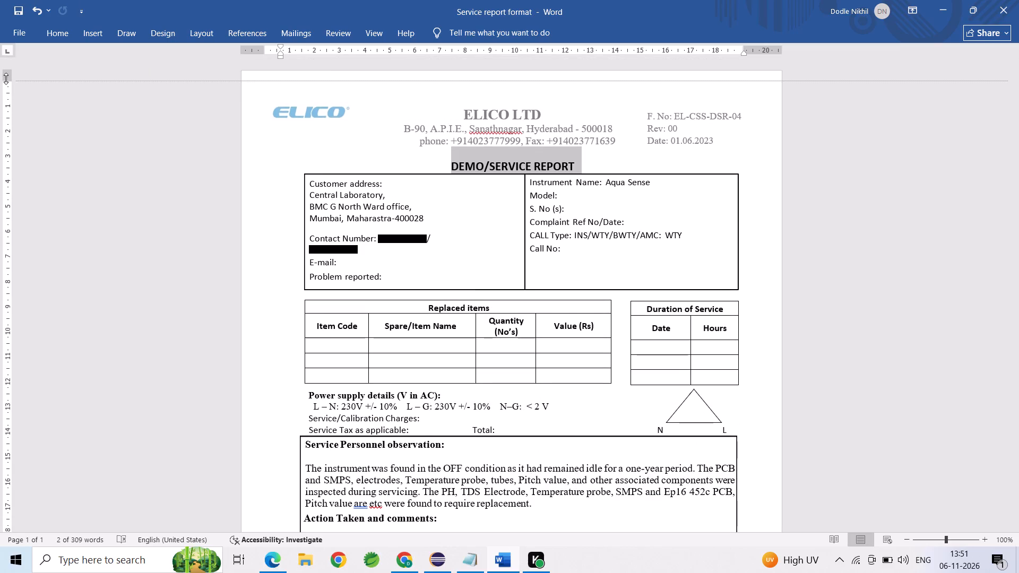
click(256, 115)
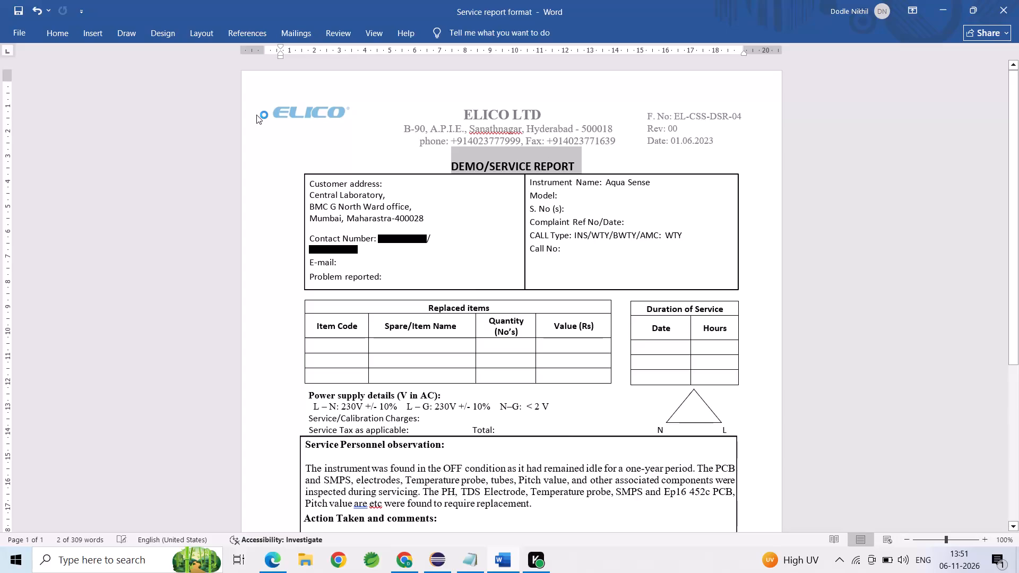
click(315, 112)
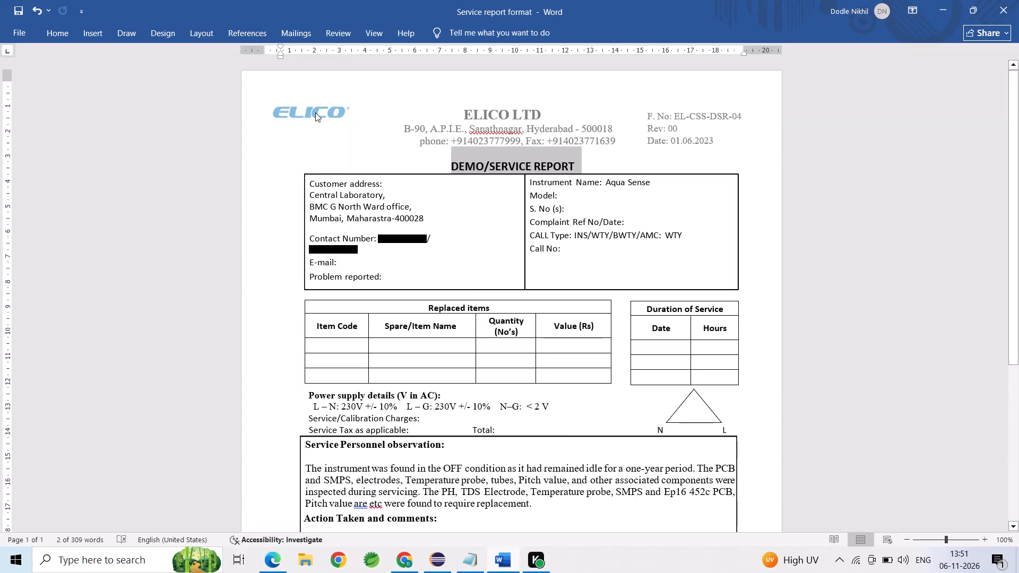
double_click(315, 112)
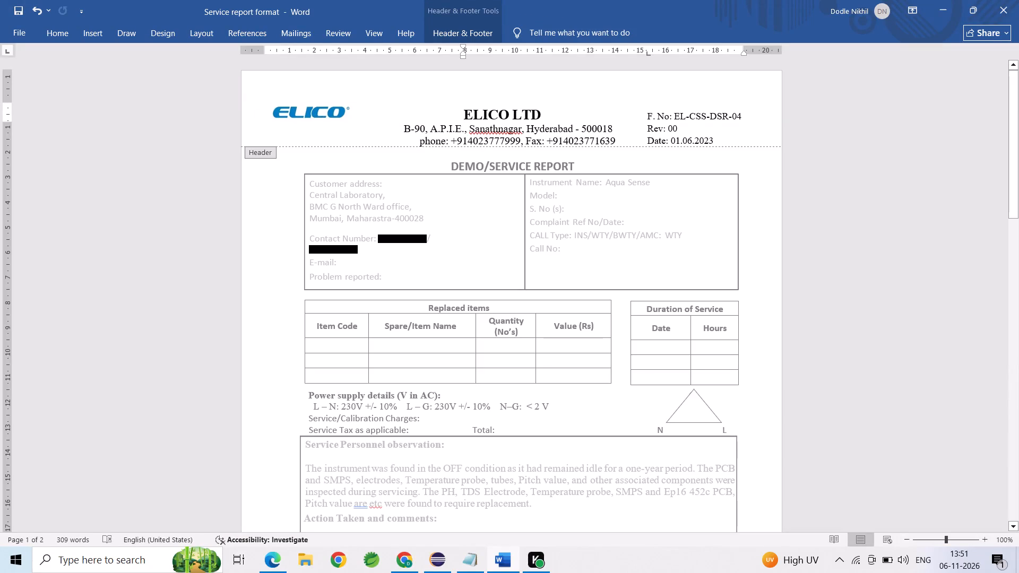
click(4, 102)
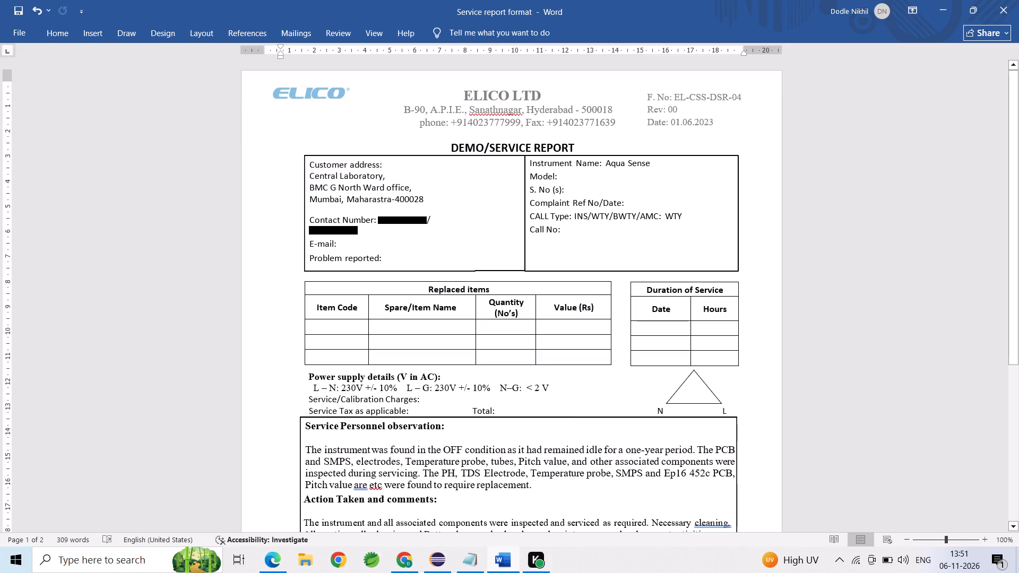
Stretch the bottom edge of the observation and action frame downward to make room for more of the action text.
click(327, 260)
scroll(327, 260, down, 1)
scroll(327, 260, right, 1)
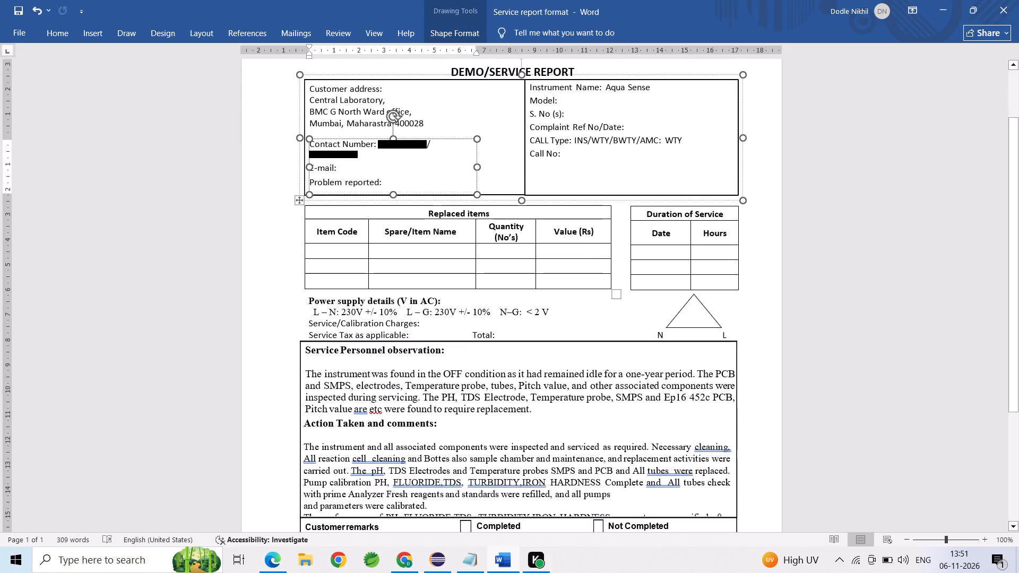
scroll(327, 260, right, 1)
scroll(327, 260, down, 2)
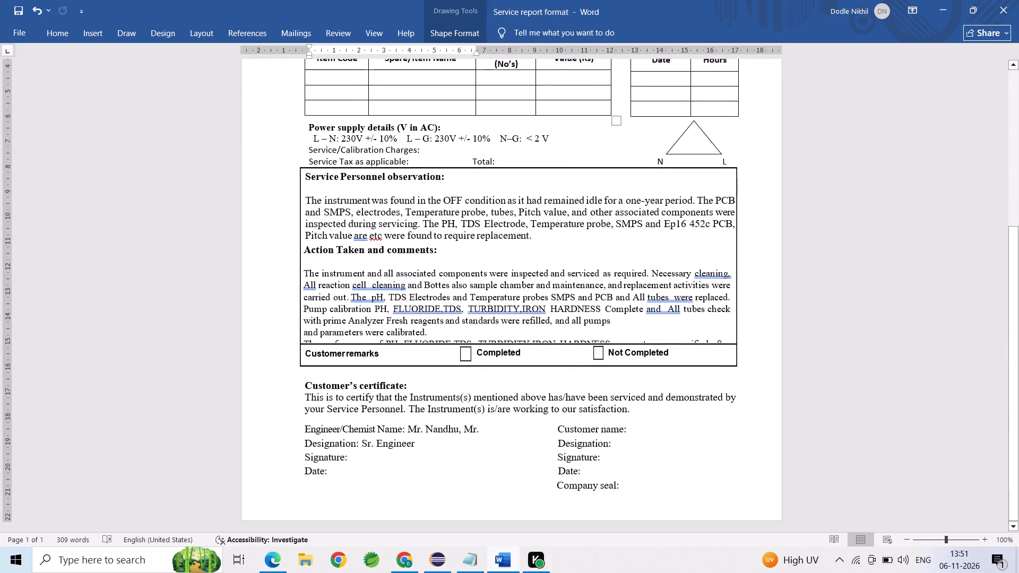
click(487, 348)
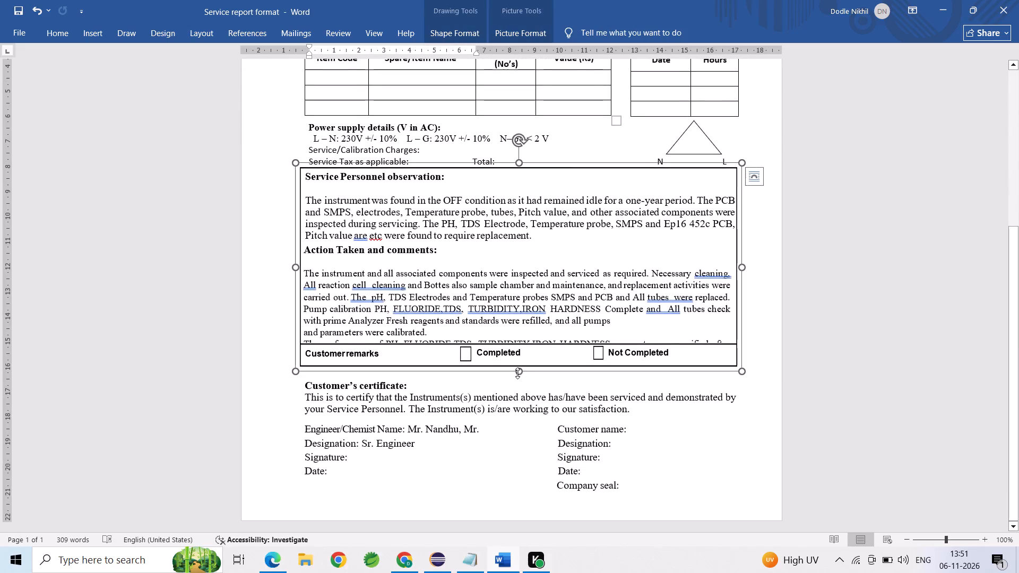
drag(520, 373, 520, 386)
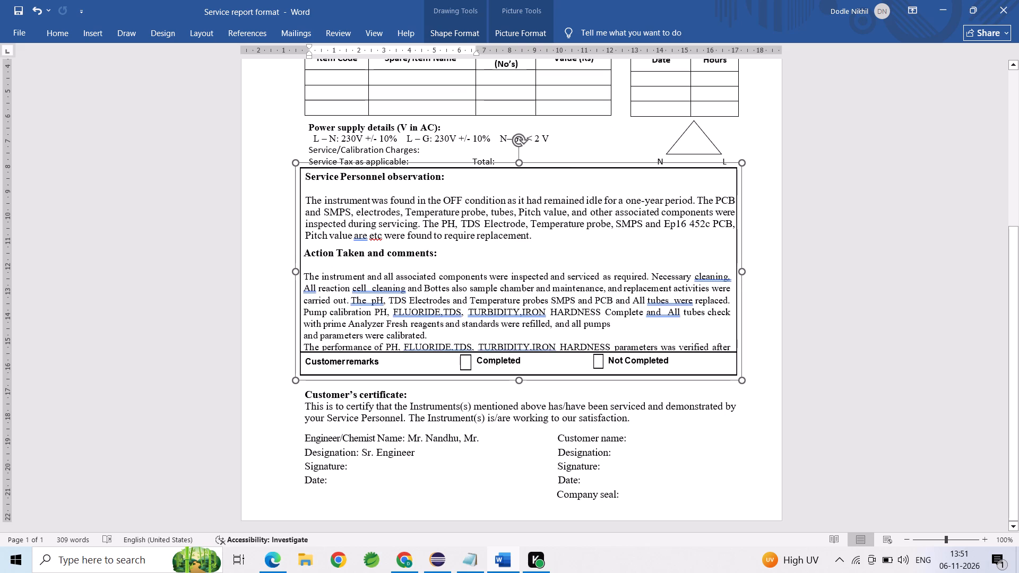
drag(520, 386, 520, 392)
scroll(520, 392, down, 1)
scroll(802, 290, down, 1)
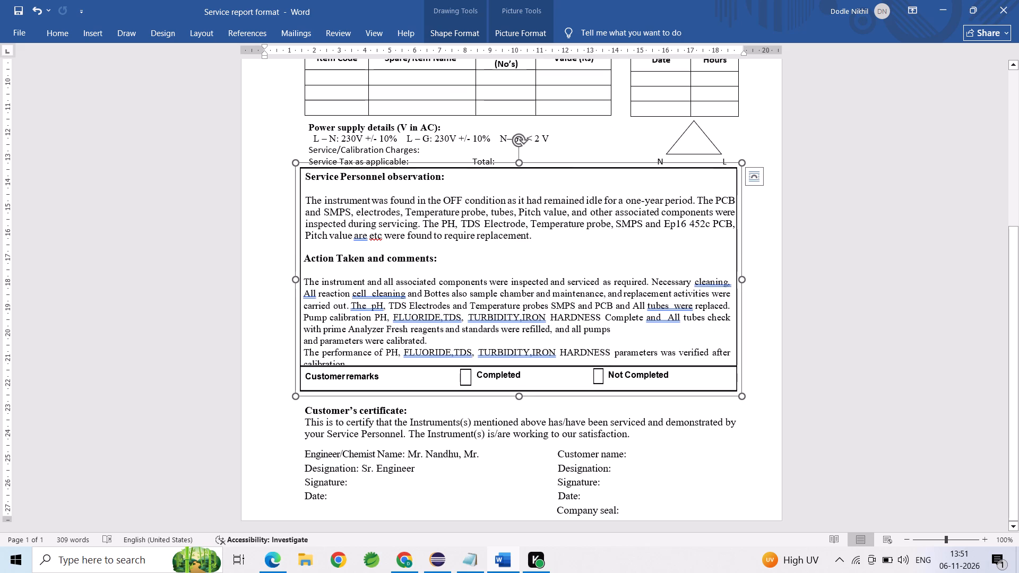
scroll(802, 290, down, 1)
Resize the grouped customer address and instrument details frame from its lower-right corner, making it slightly wider above the "Replaced items" table.
scroll(727, 284, up, 3)
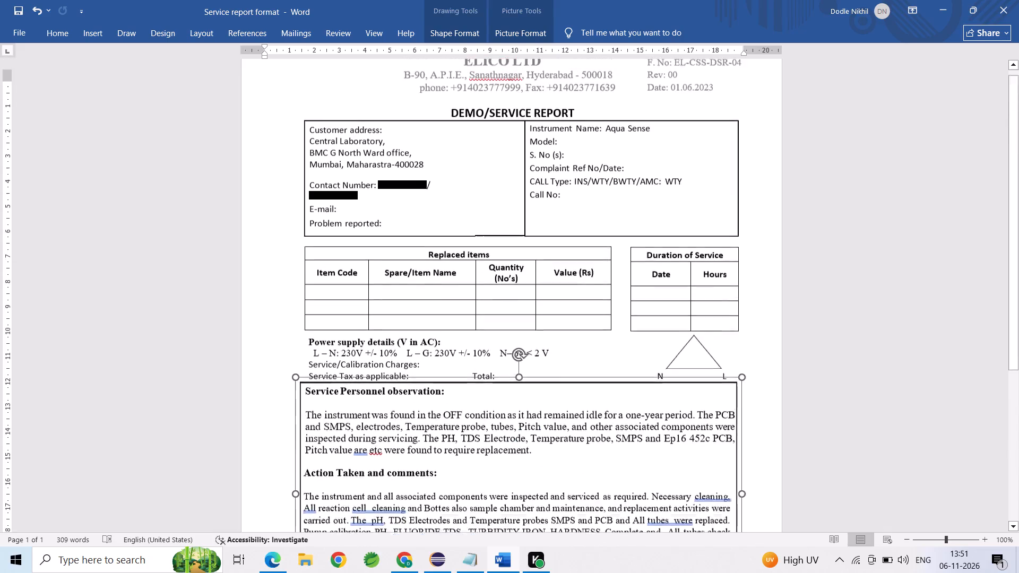
scroll(727, 284, up, 1)
click(677, 245)
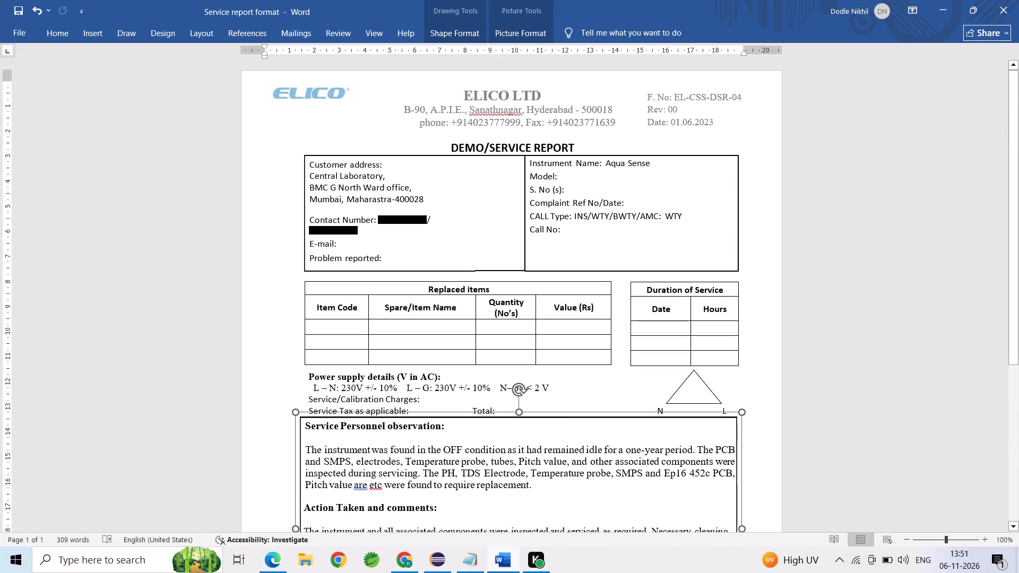
click(737, 271)
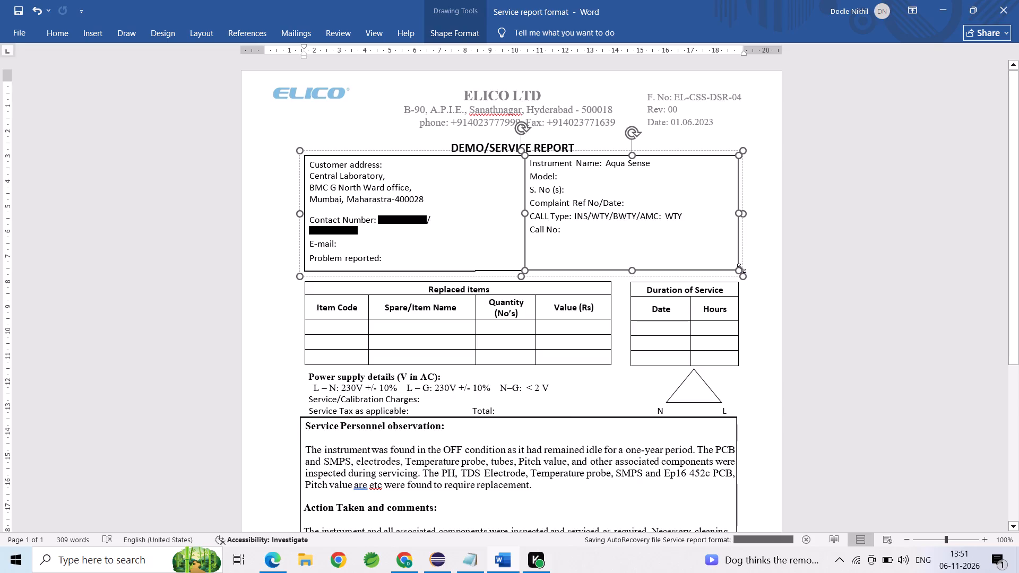
drag(744, 277, 736, 270)
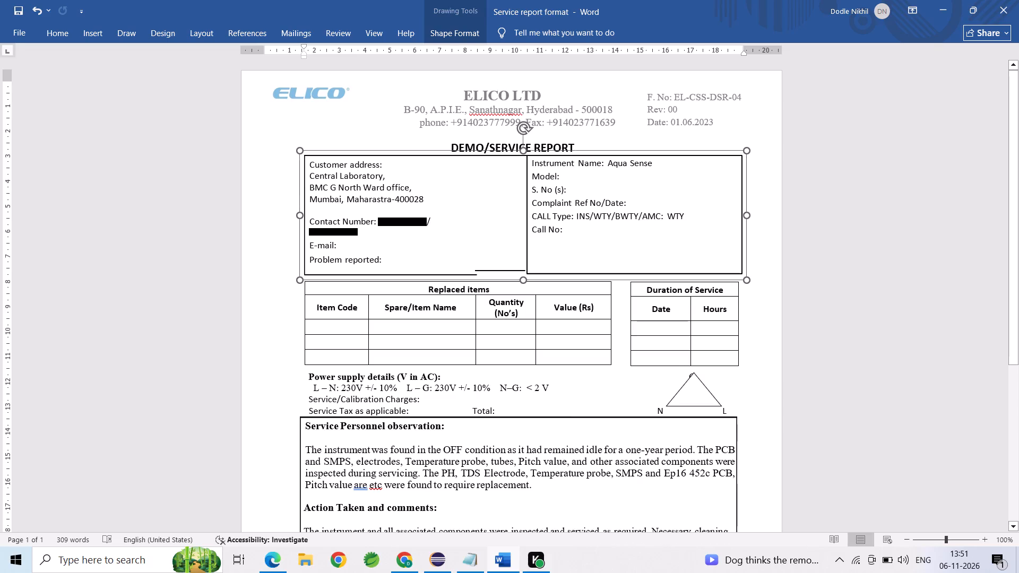
drag(736, 270, 739, 272)
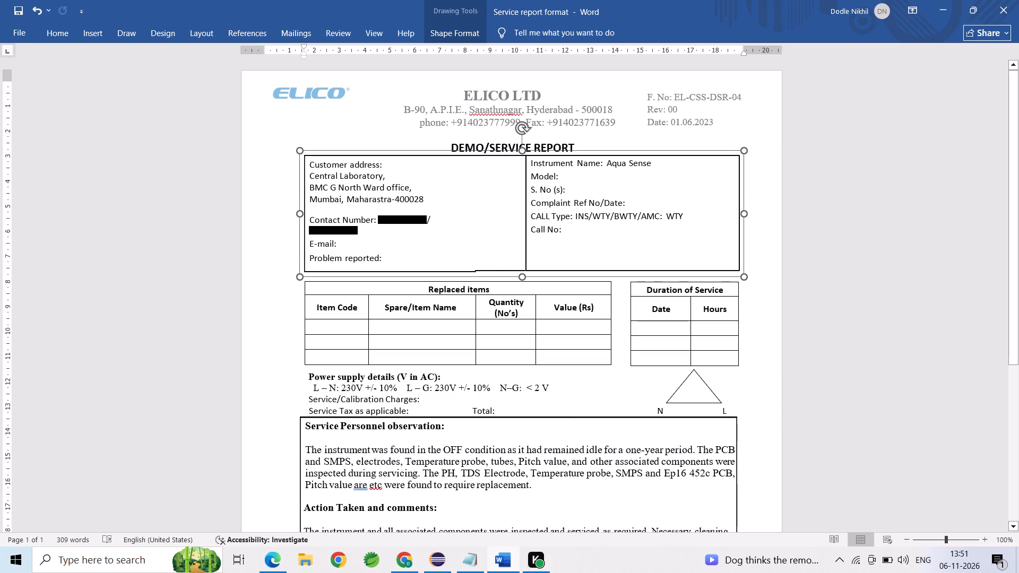
drag(739, 272, 741, 267)
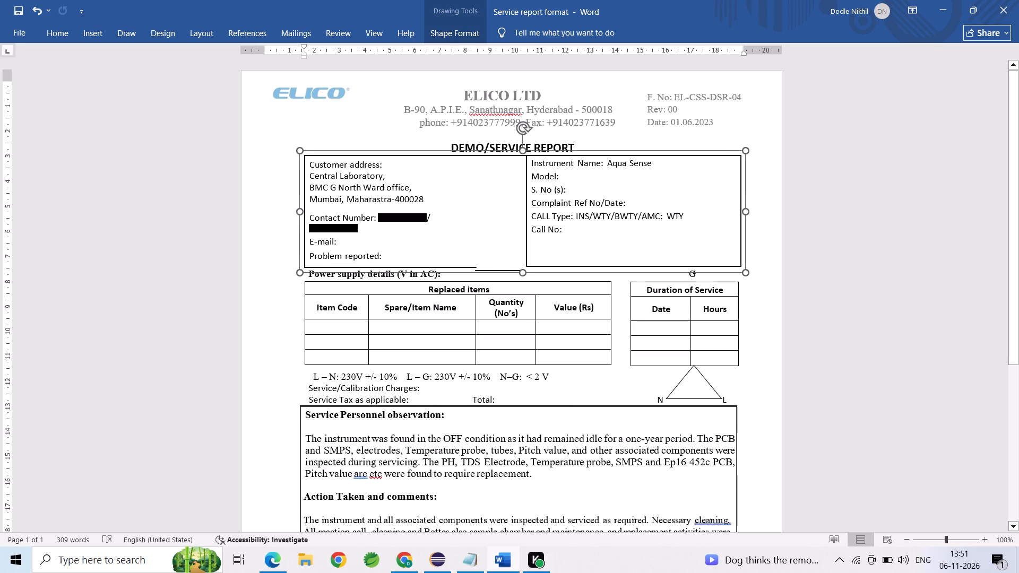
drag(741, 267, 741, 271)
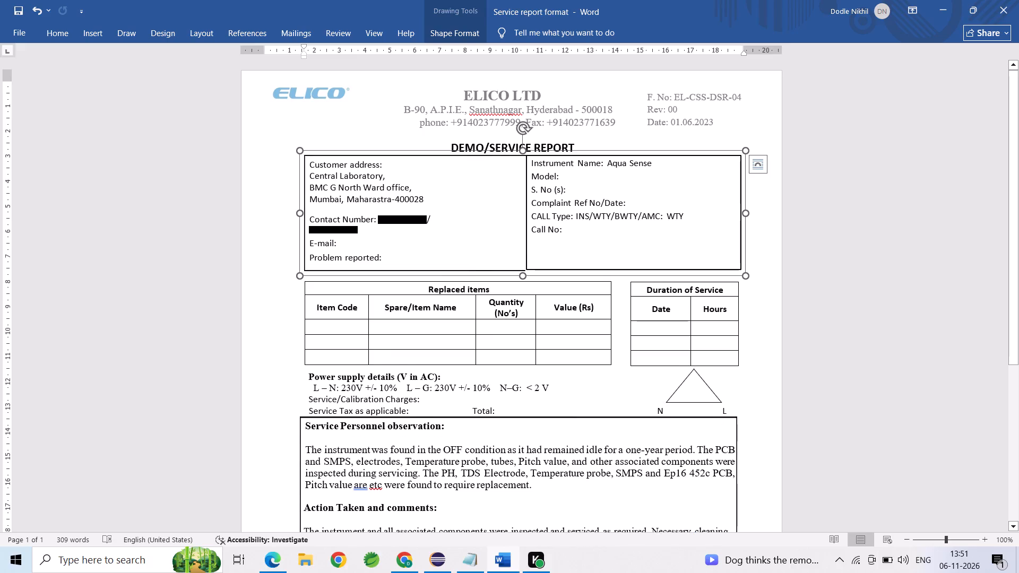
Enlarge the instrument details box slightly outward from its lower-right corner within the grouped frame.
click(738, 267)
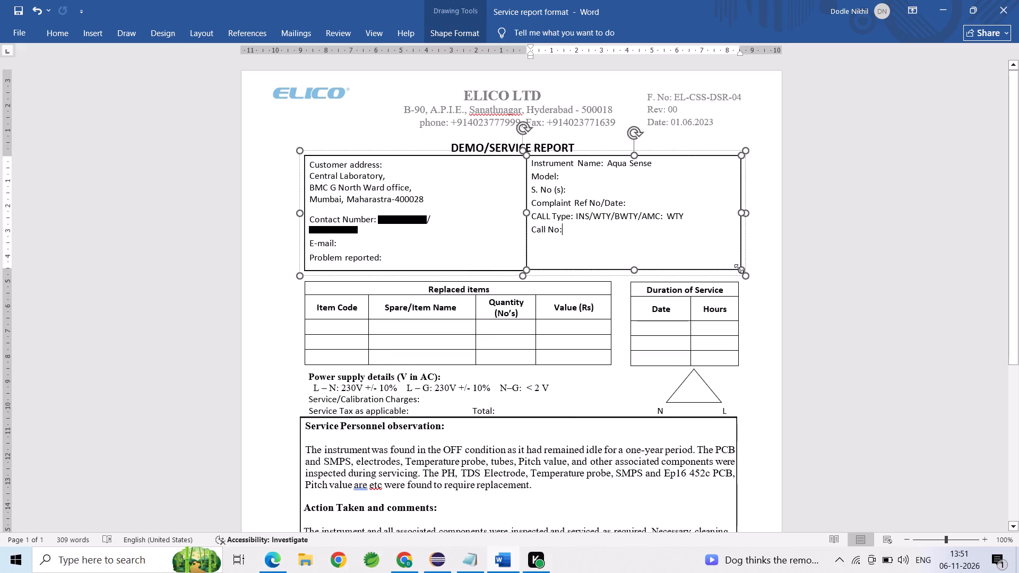
drag(739, 268, 744, 272)
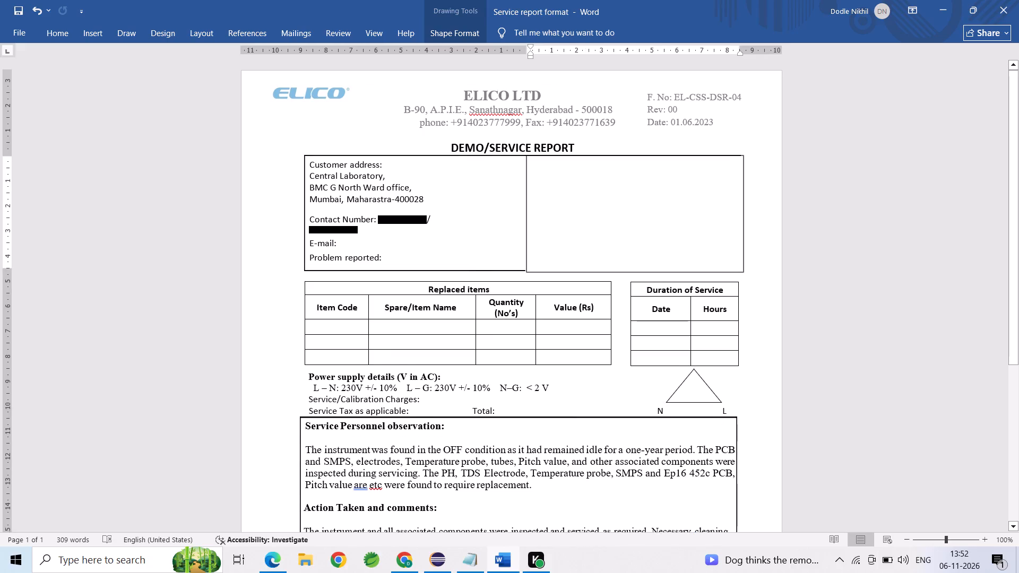
drag(744, 272, 744, 271)
click(765, 246)
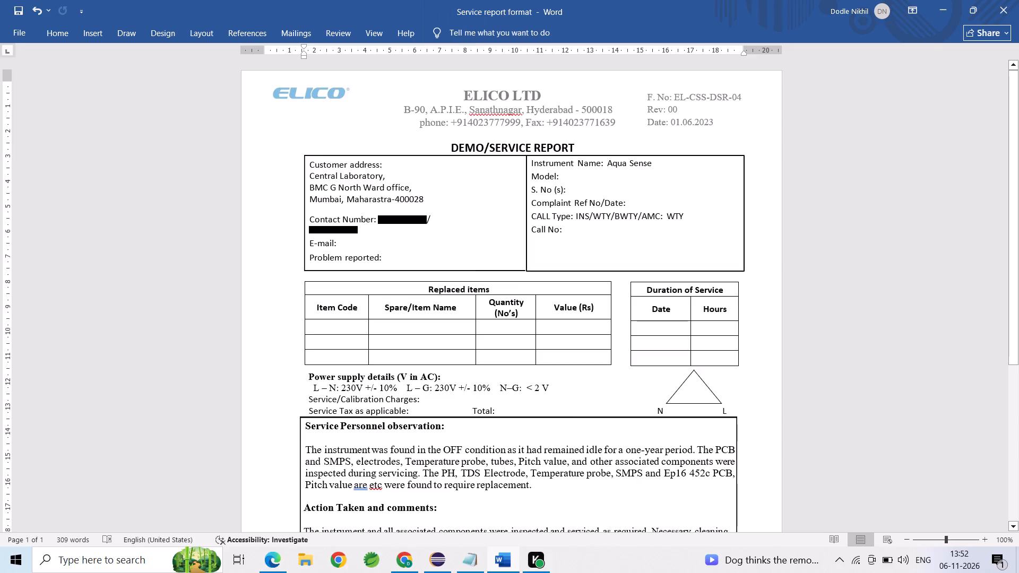
Resize the grouped customer and instrument details frame from its lower-right corner until its outer edge sits slightly beyond the "Duration of Service" table.
click(720, 264)
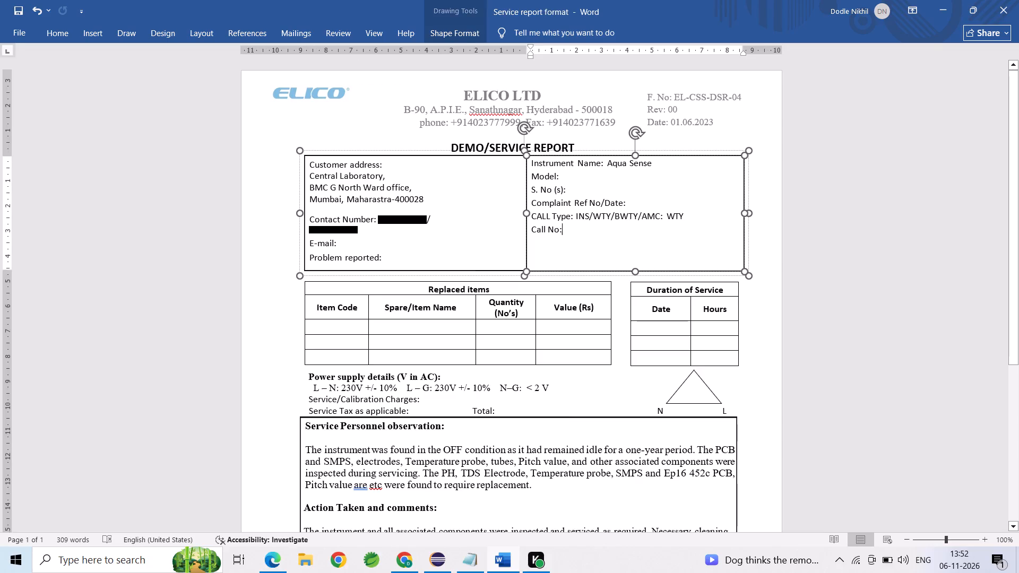
drag(749, 279, 748, 274)
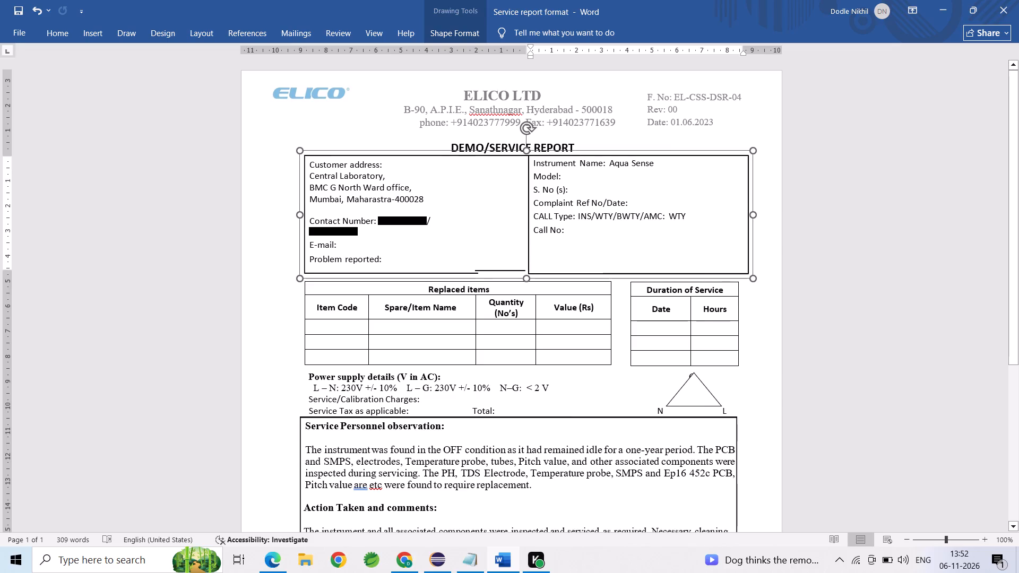
drag(748, 274, 731, 261)
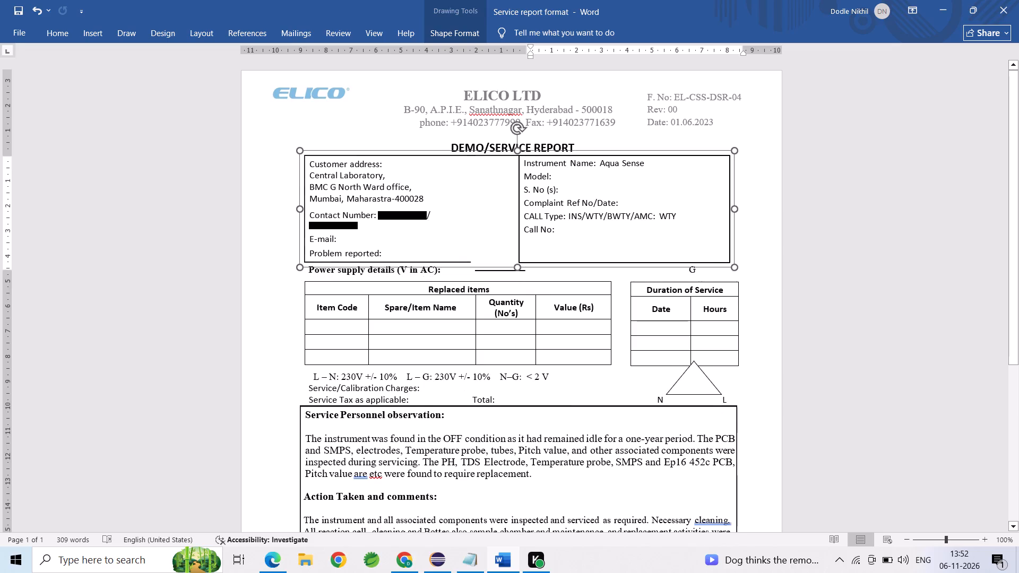
drag(731, 261, 736, 267)
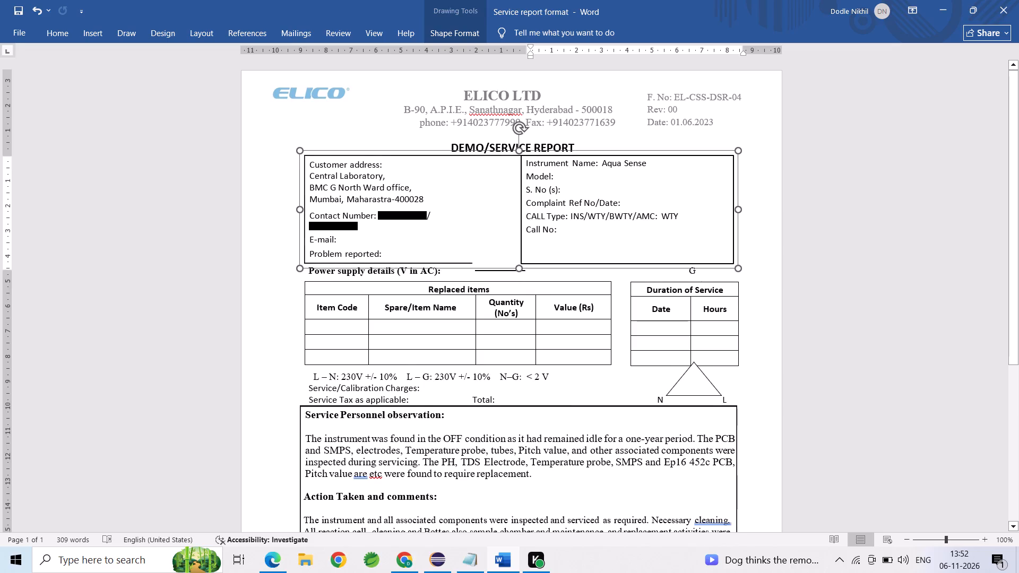
drag(736, 267, 744, 273)
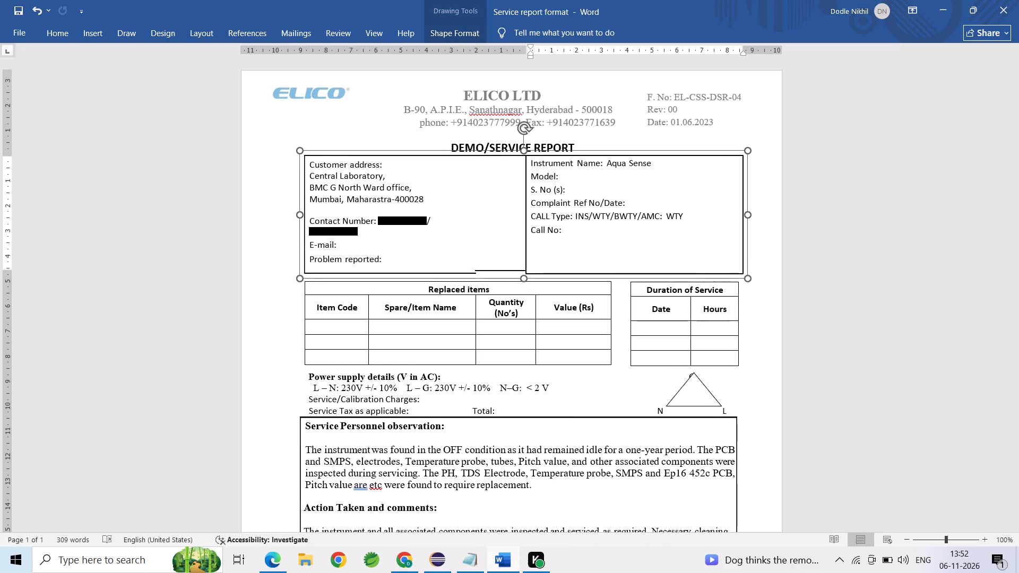
drag(744, 273, 743, 270)
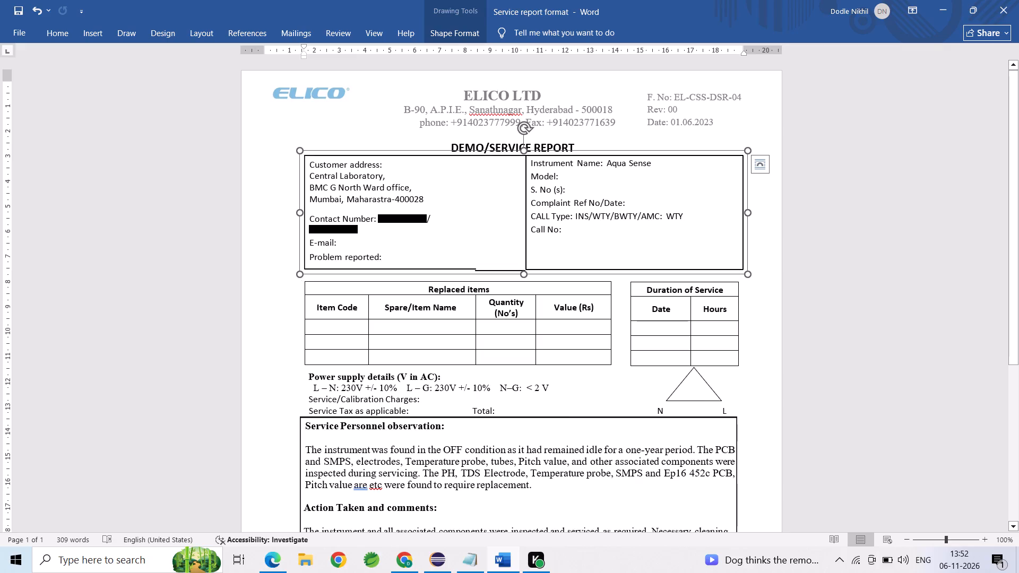
drag(747, 274, 750, 277)
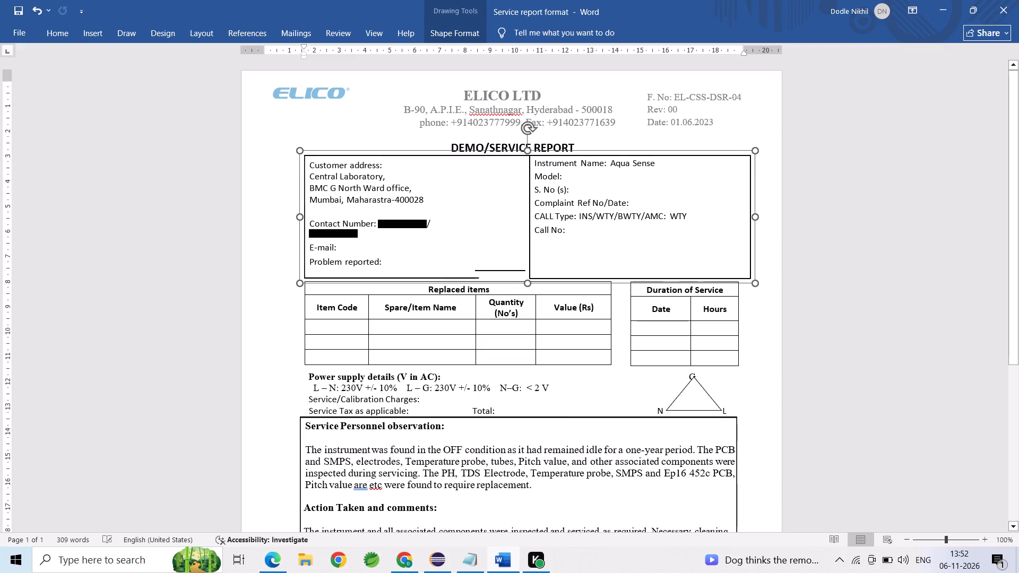
drag(750, 277, 742, 272)
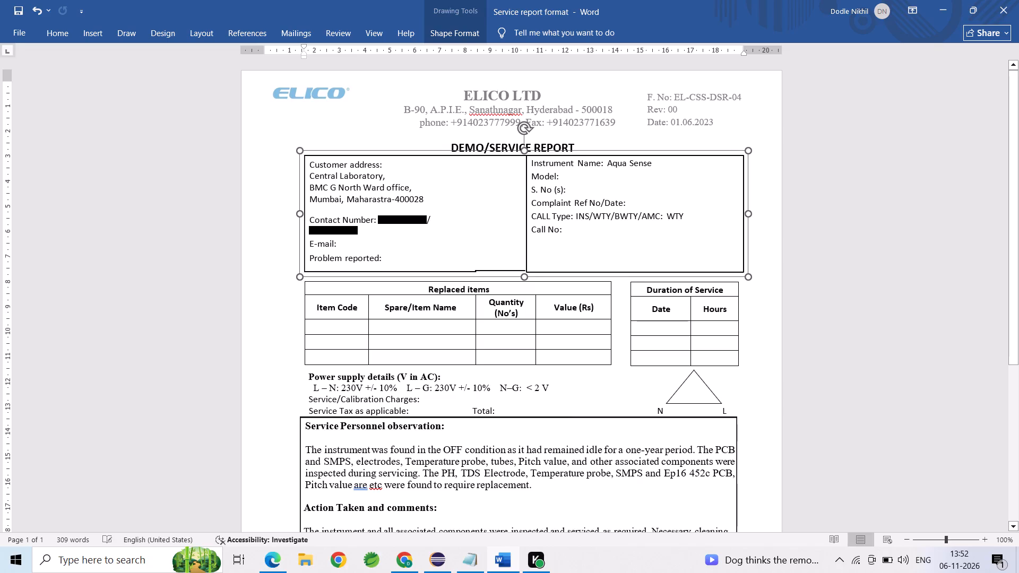
drag(742, 272, 742, 271)
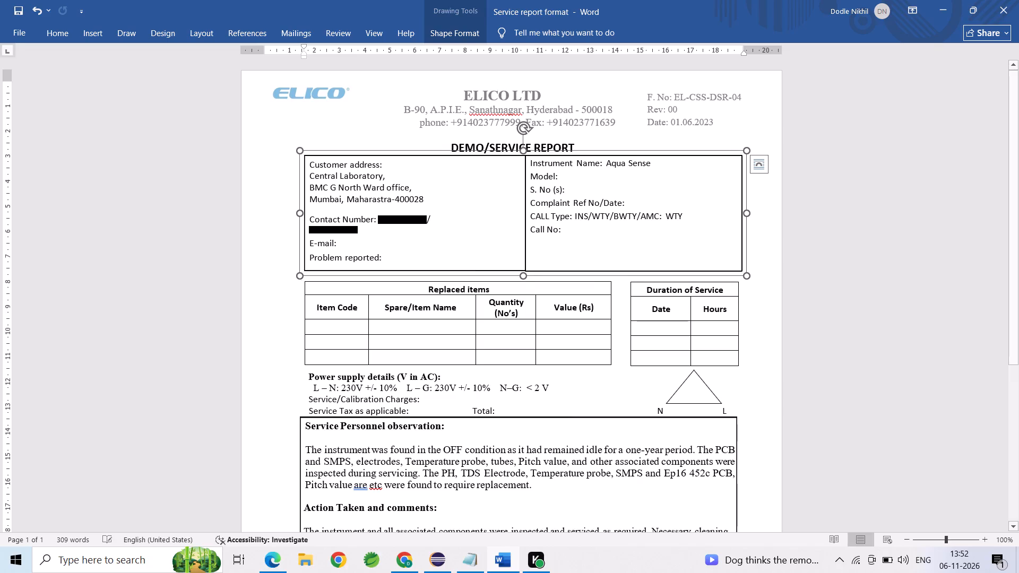
Raise the bottom edge of the customer and instrument details frame to just below the "Problem reported:" line.
drag(523, 273, 524, 267)
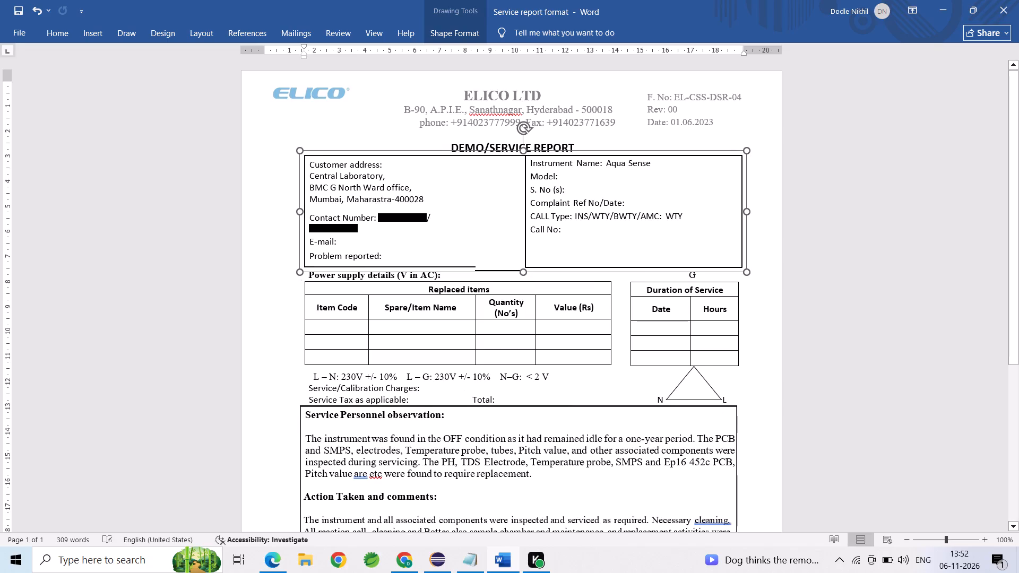
drag(524, 267, 524, 264)
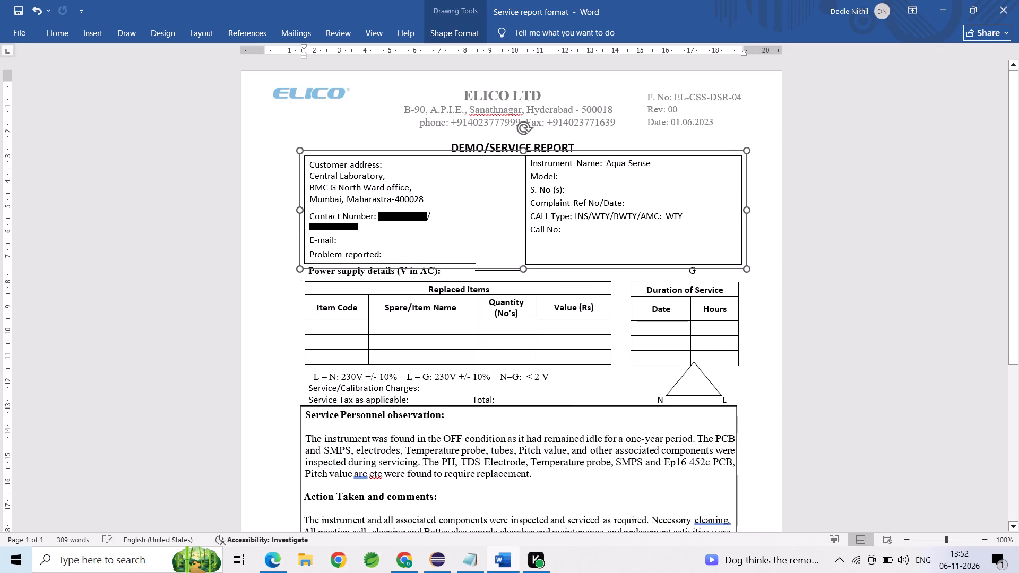
drag(524, 264, 524, 265)
Move the "Replaced items" table slightly up, closer to the customer and instrument details frame.
click(509, 283)
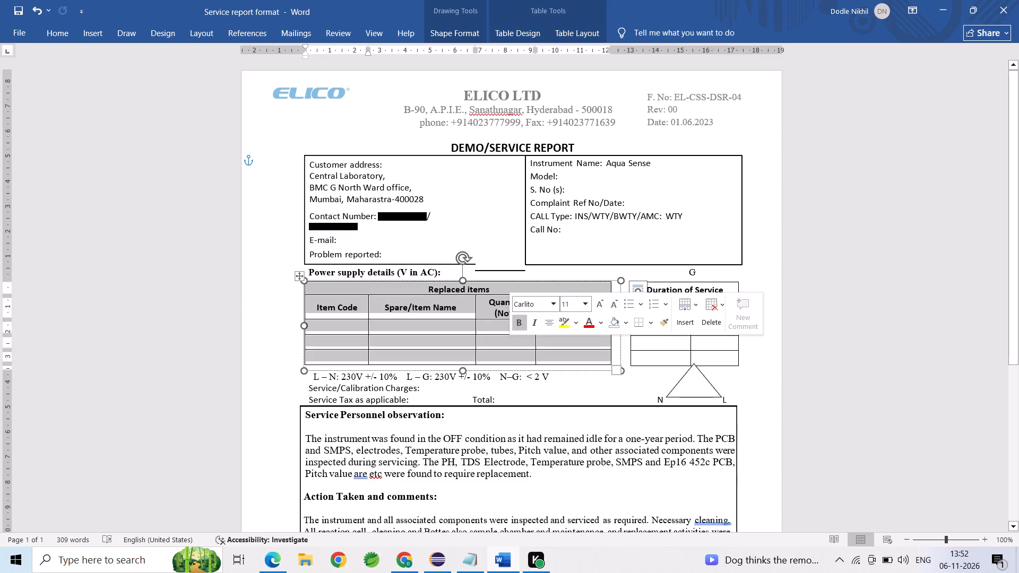
click(469, 288)
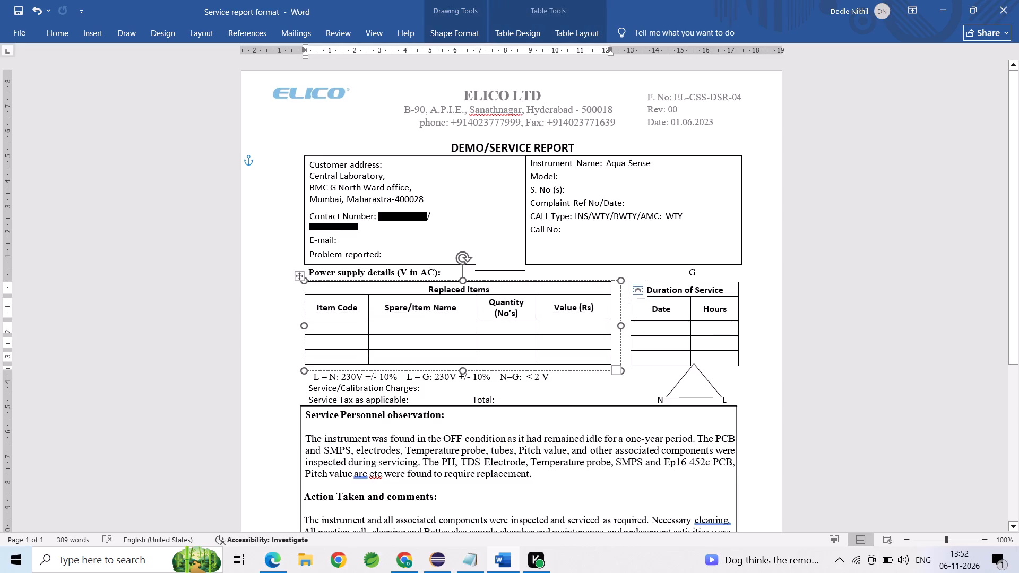
drag(503, 281, 505, 275)
Resize the grouped customer and instrument details frame from its lower-right corner, ending slightly beyond the "Duration of Service" table and just below "Problem reported:".
click(507, 266)
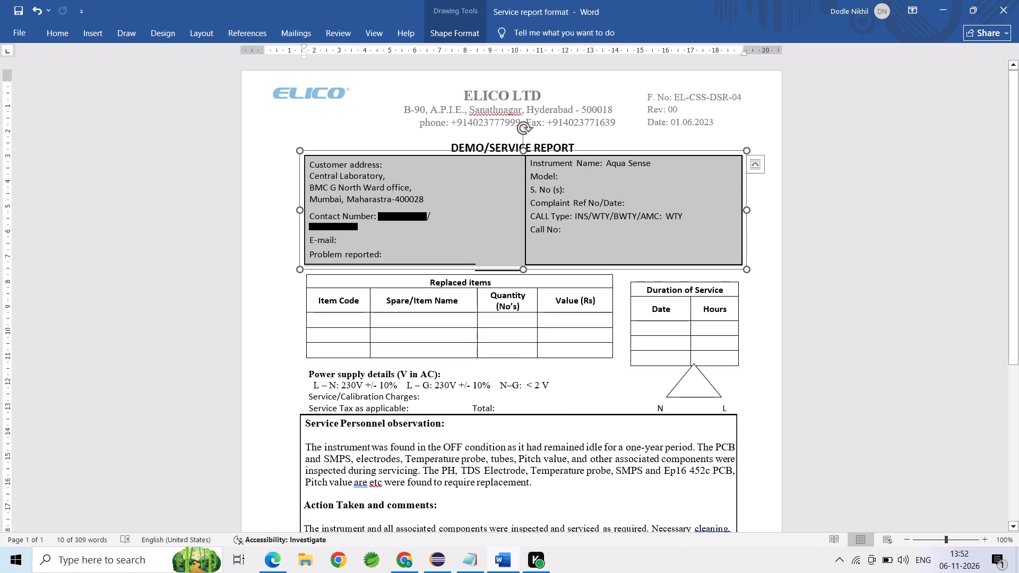
click(522, 268)
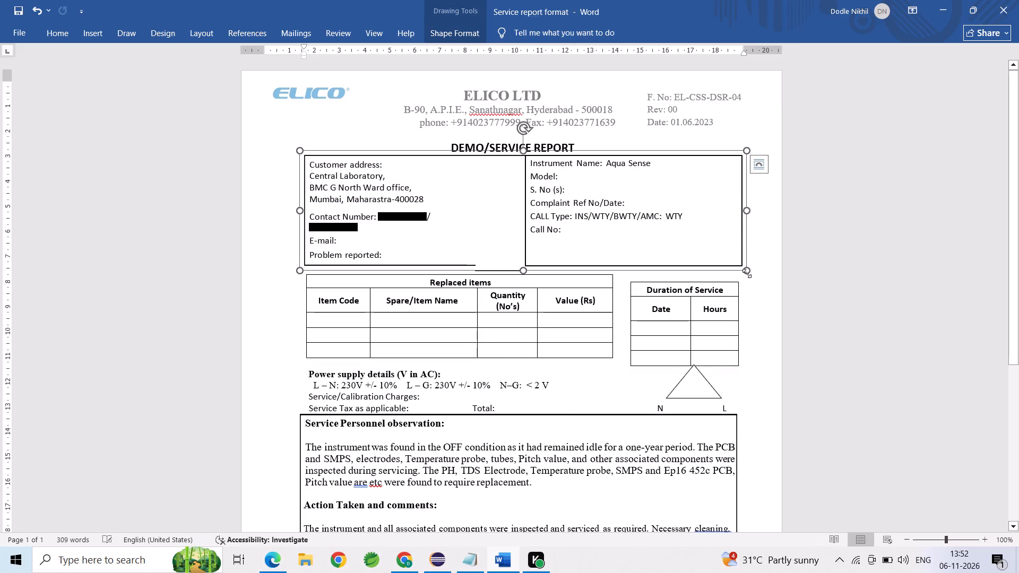
drag(746, 270, 744, 264)
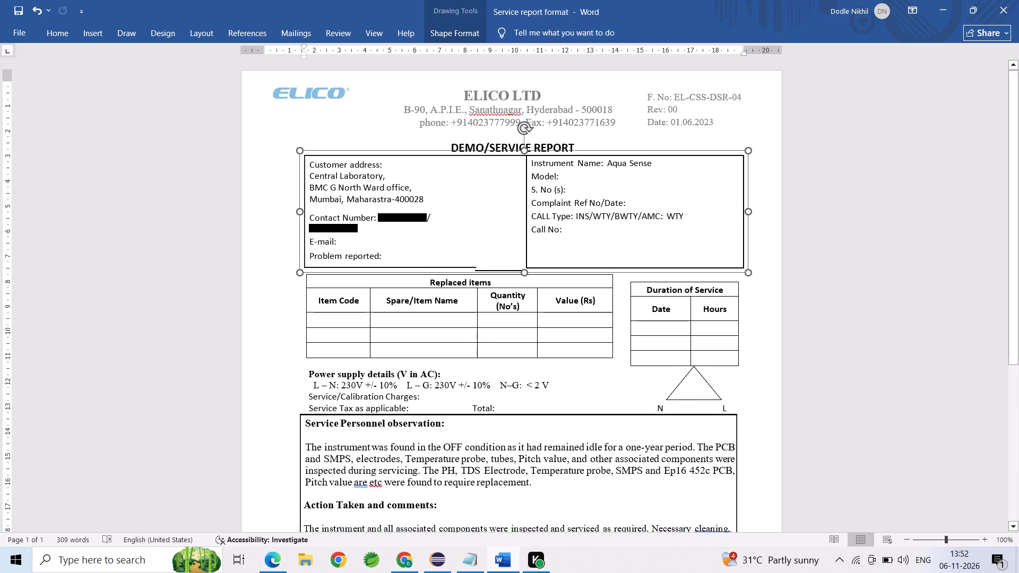
drag(744, 264, 740, 267)
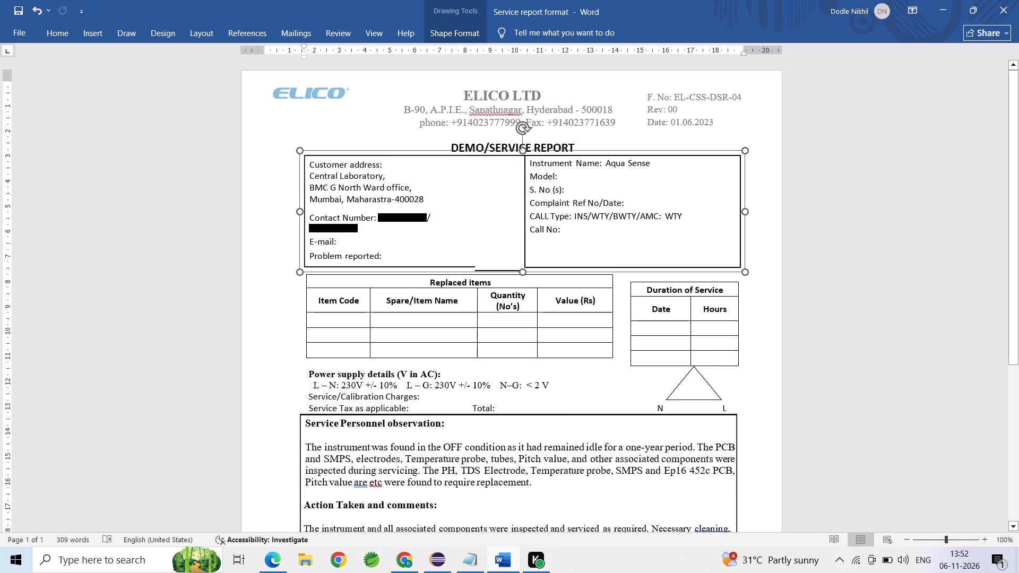
drag(740, 267, 740, 268)
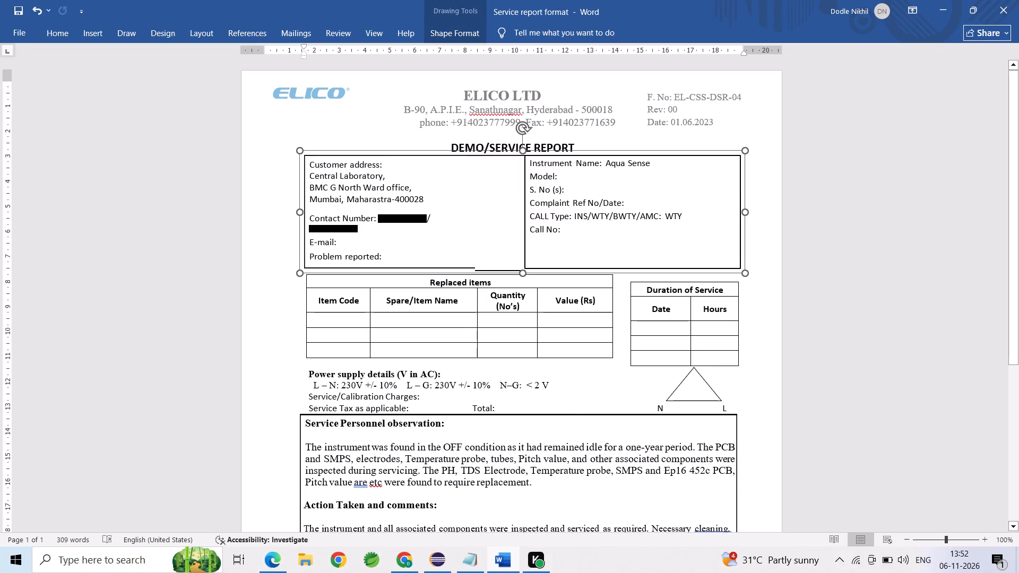
drag(740, 268, 737, 265)
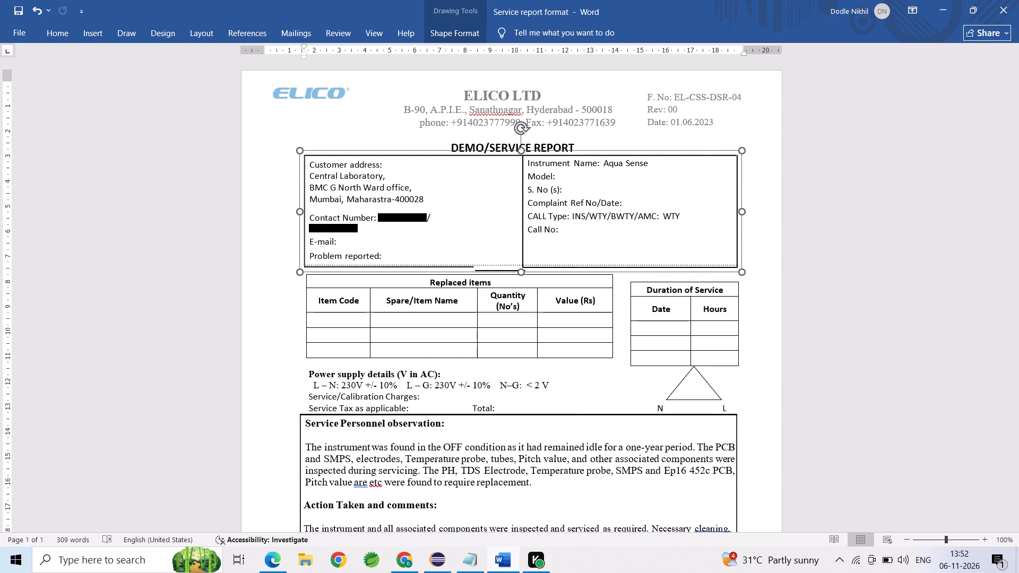
drag(737, 265, 744, 263)
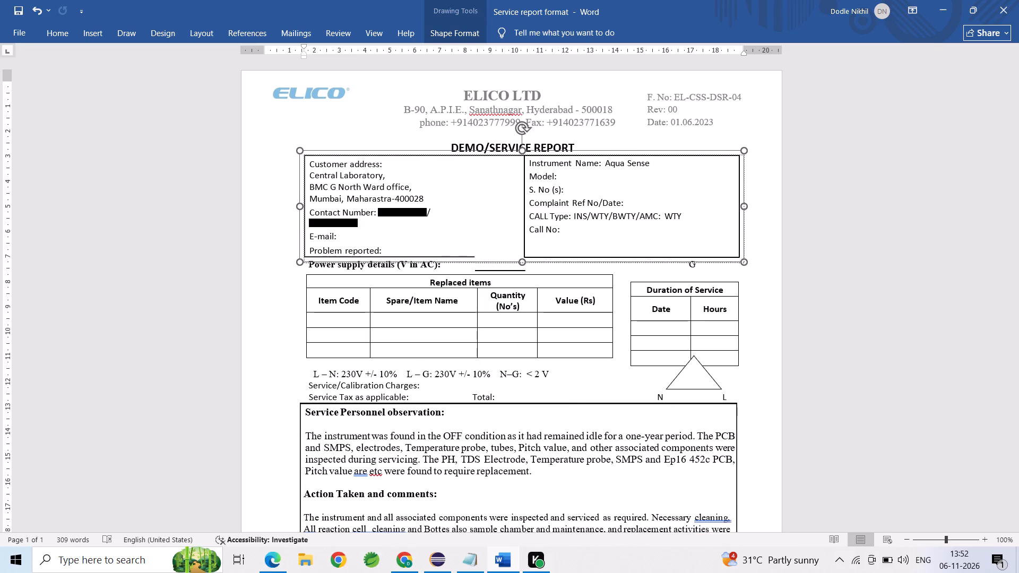
drag(744, 263, 744, 267)
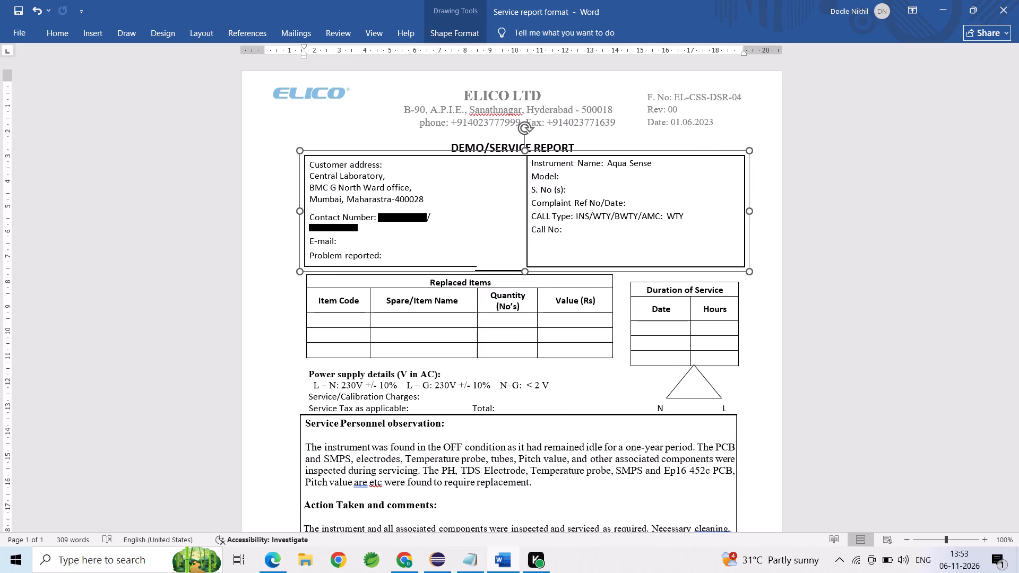
drag(744, 267, 744, 268)
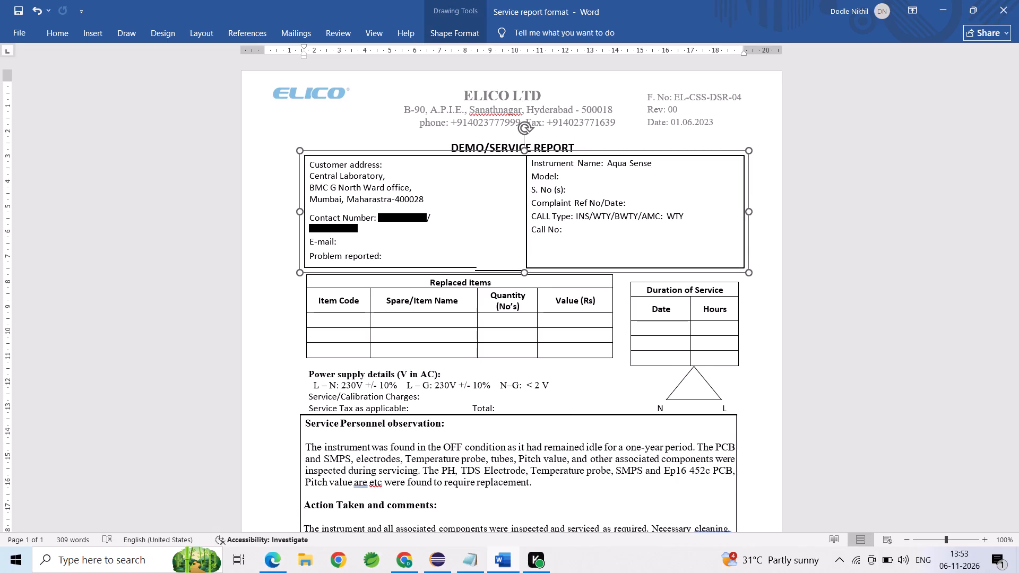
drag(744, 268, 745, 262)
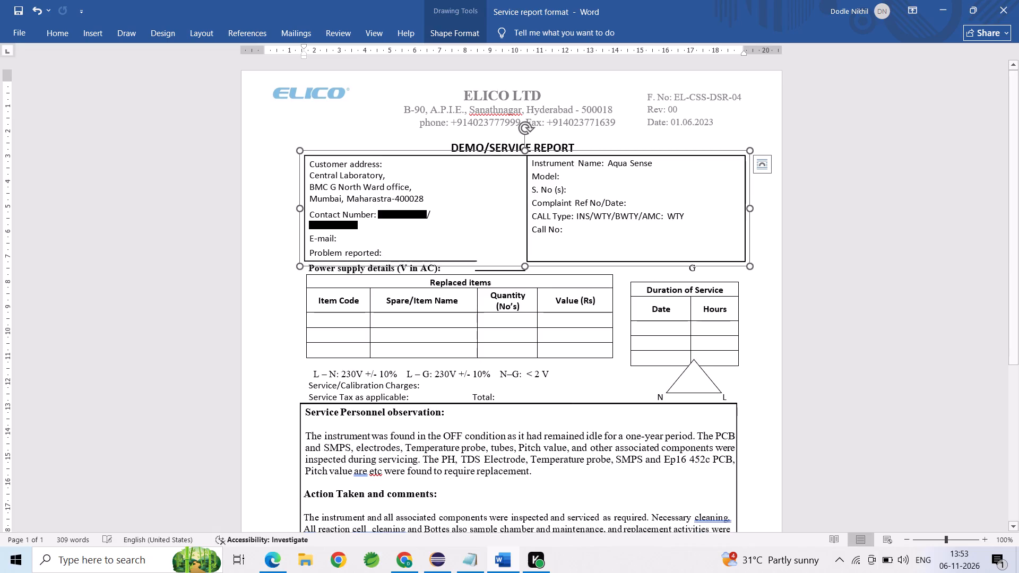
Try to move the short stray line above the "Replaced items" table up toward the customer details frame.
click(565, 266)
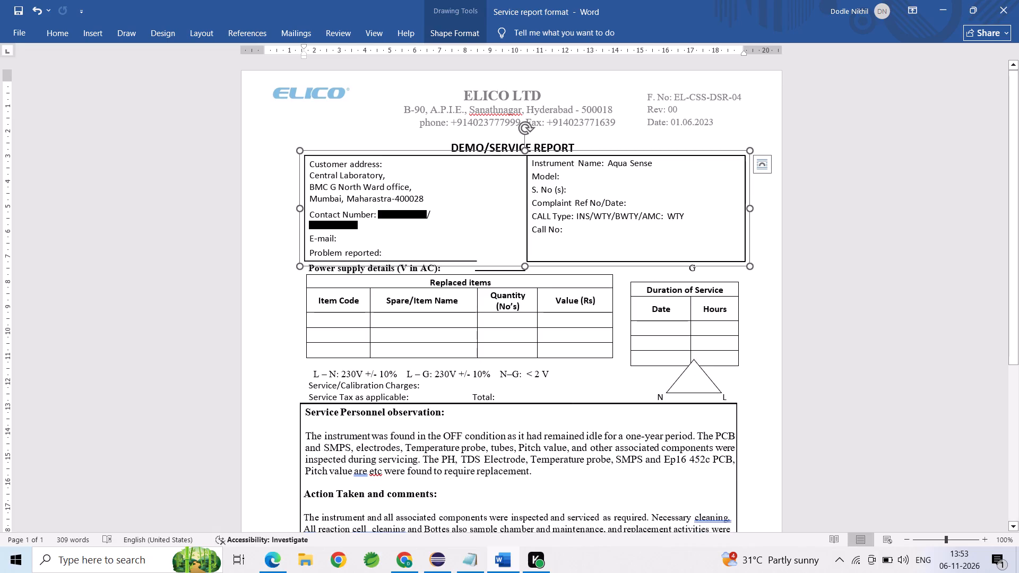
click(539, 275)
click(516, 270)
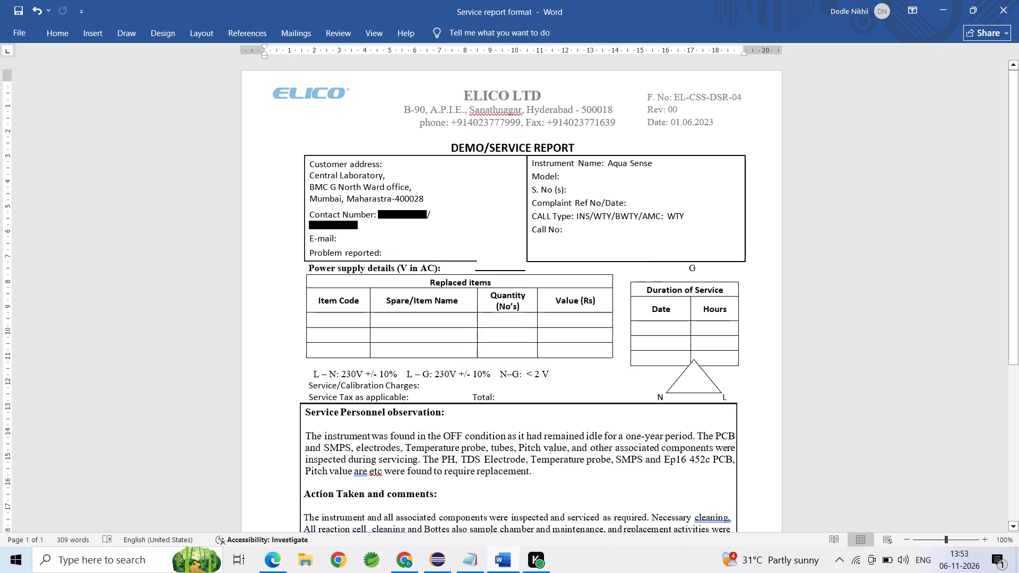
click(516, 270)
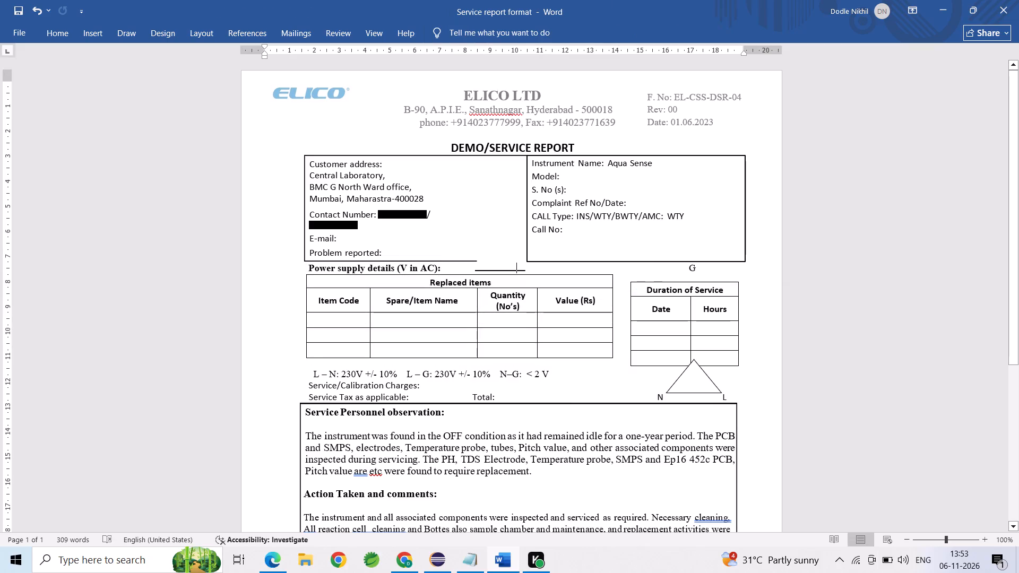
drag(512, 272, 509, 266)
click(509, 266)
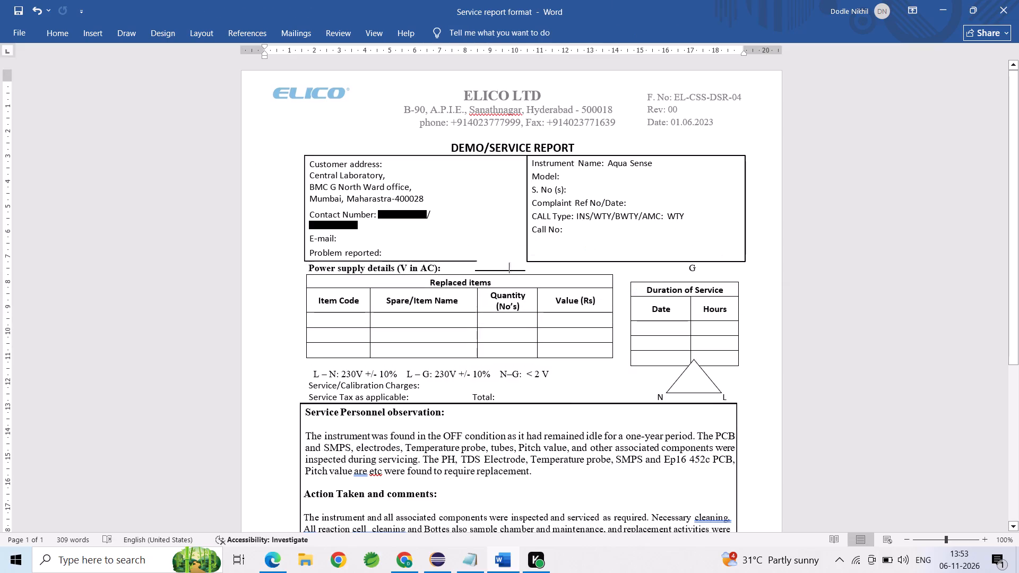
Lower the bottom edge of the customer and instrument details frame to meet the short stray line just above the "Replaced items" table.
click(505, 257)
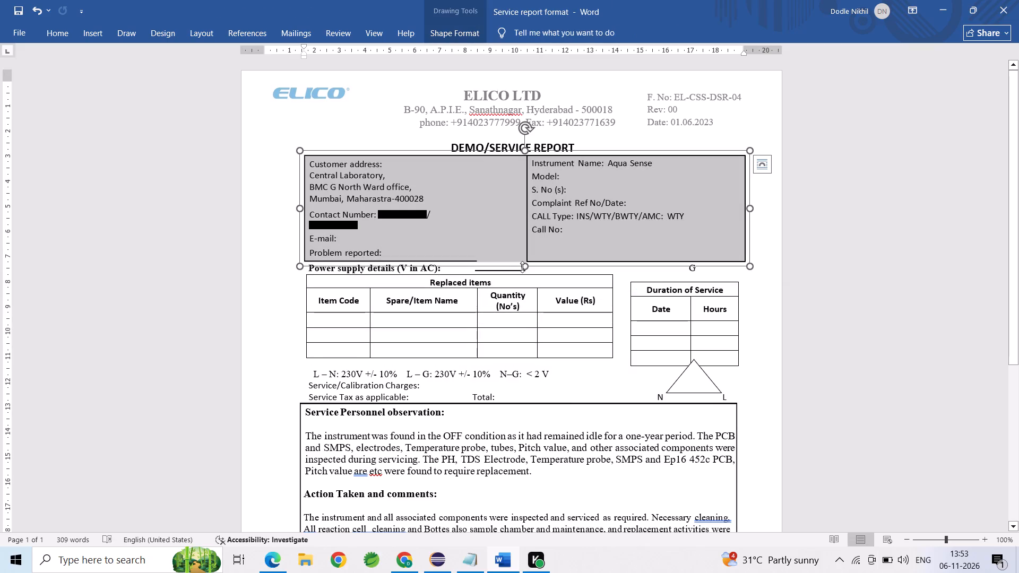
click(523, 267)
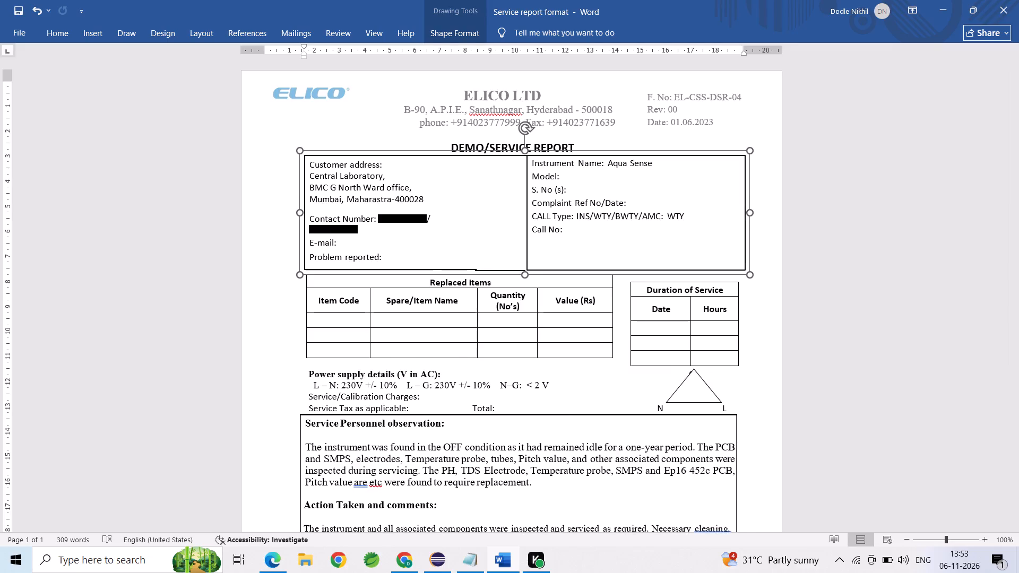
click(580, 255)
click(766, 232)
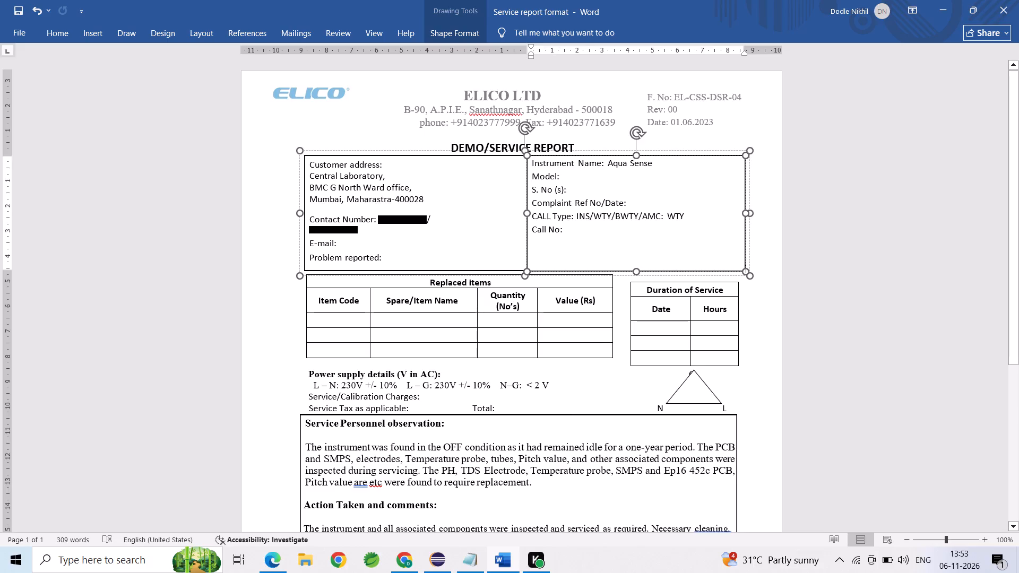
Remove a few leading spaces before the "Power supply details (V in AC):" heading and insert four spaces, indenting it slightly further.
scroll(701, 276, down, 3)
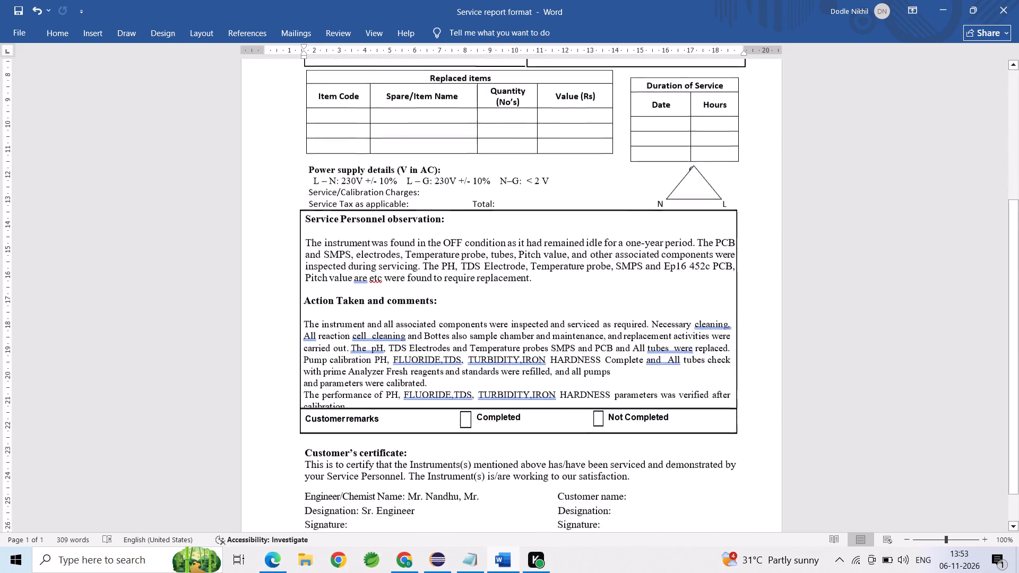
click(315, 160)
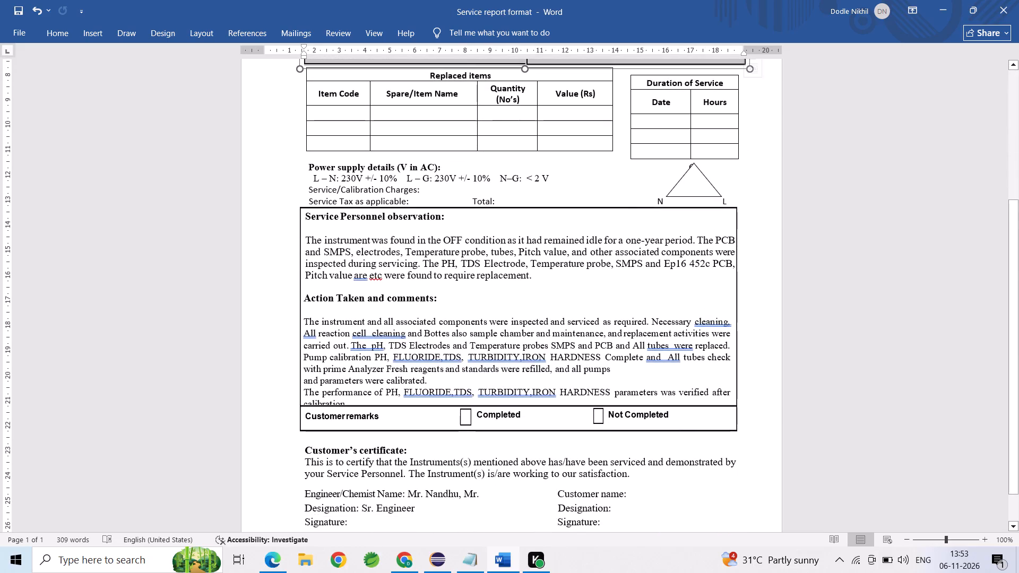
click(308, 160)
click(309, 163)
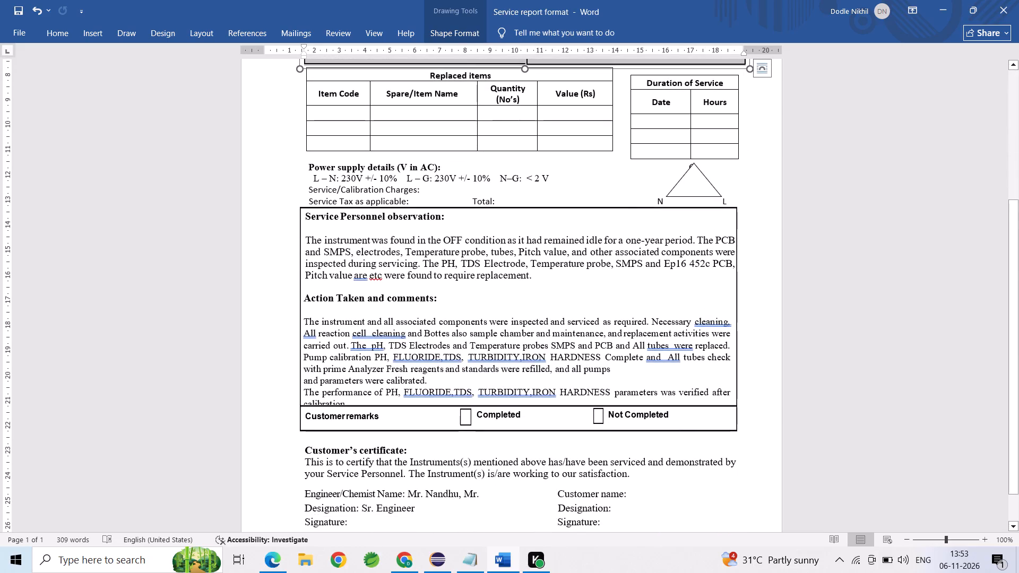
key(BackSpace)
key(BackSpace)
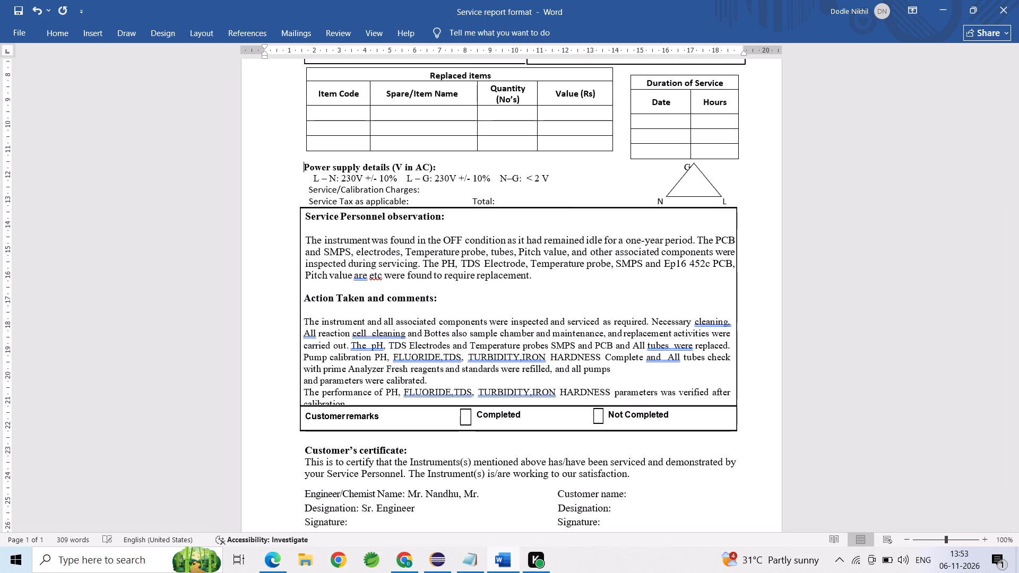
key(BackSpace)
key(space)
key(space)
key(space)
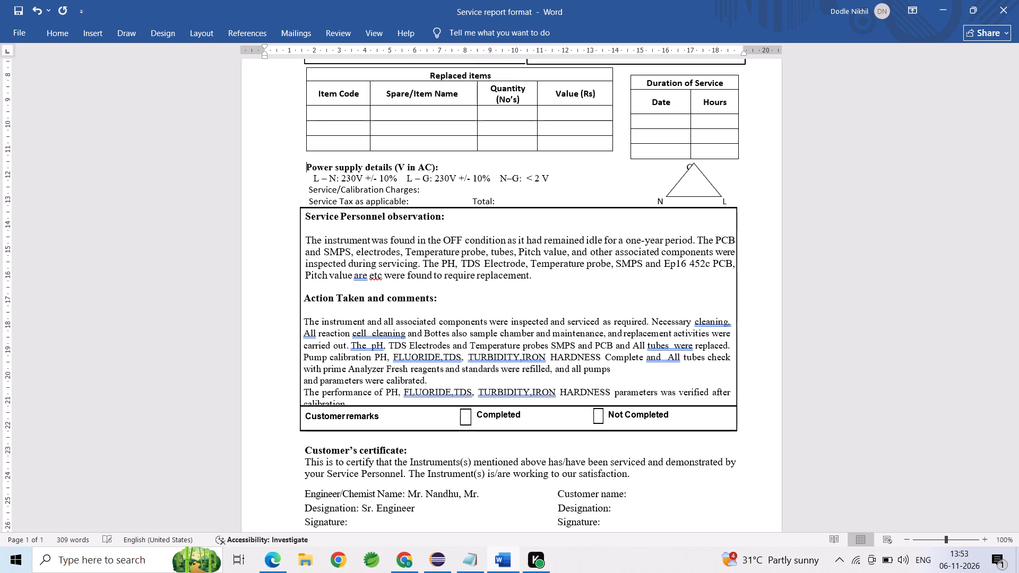
key(space)
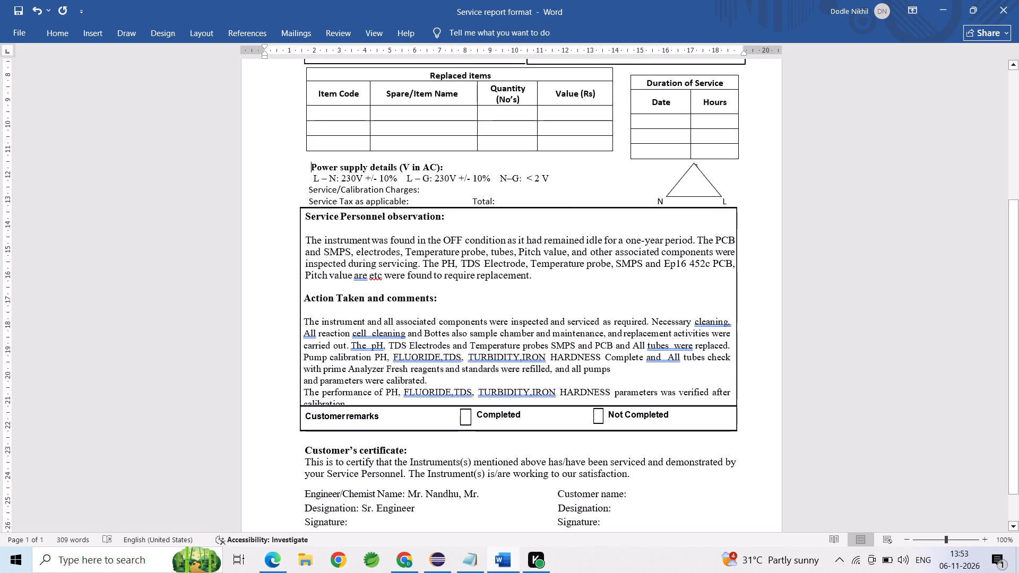
Apply 1.0 line spacing to the "Power supply details (V in AC):" line.
drag(302, 157, 343, 170)
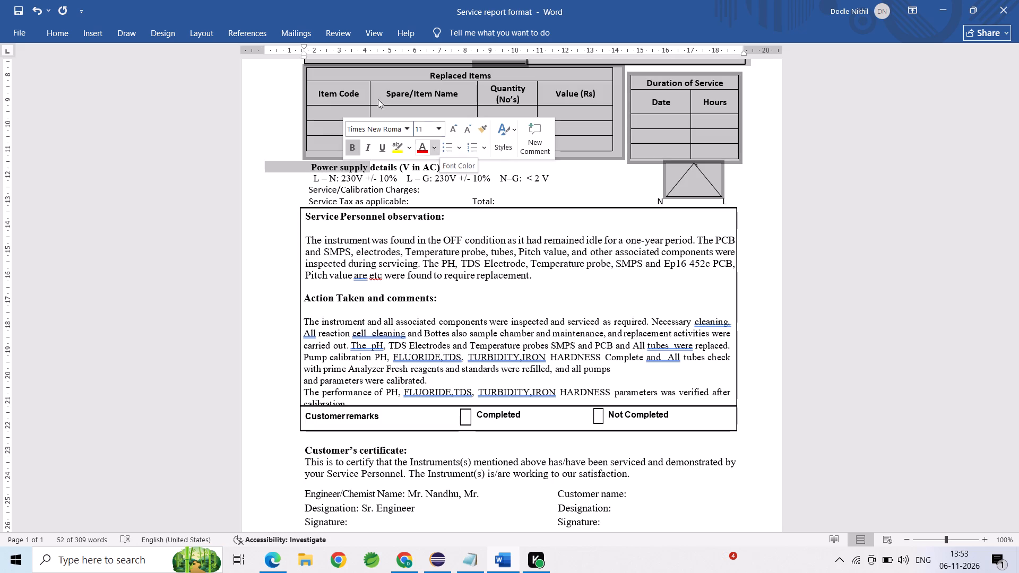
click(58, 31)
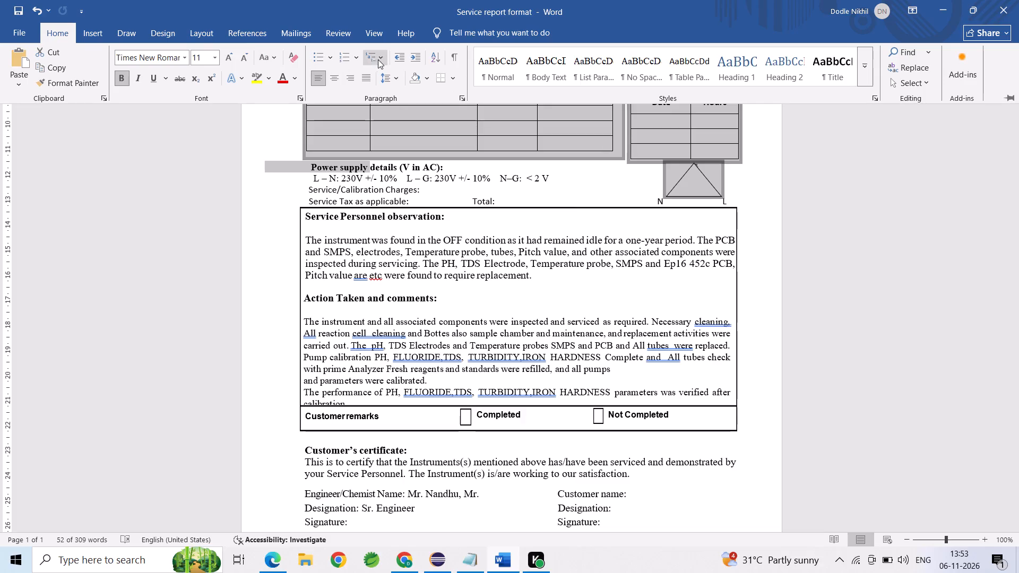
click(395, 77)
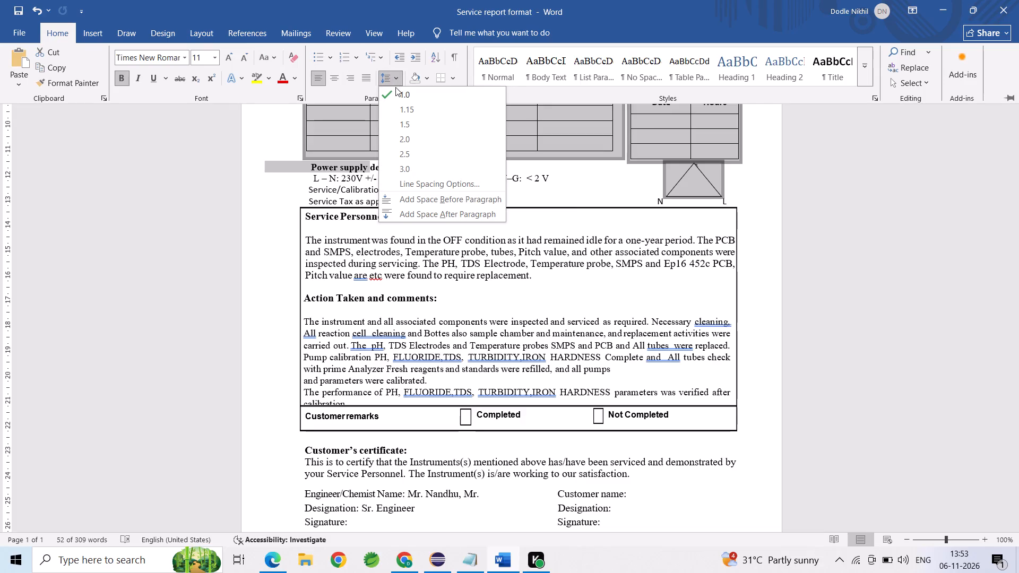
click(395, 96)
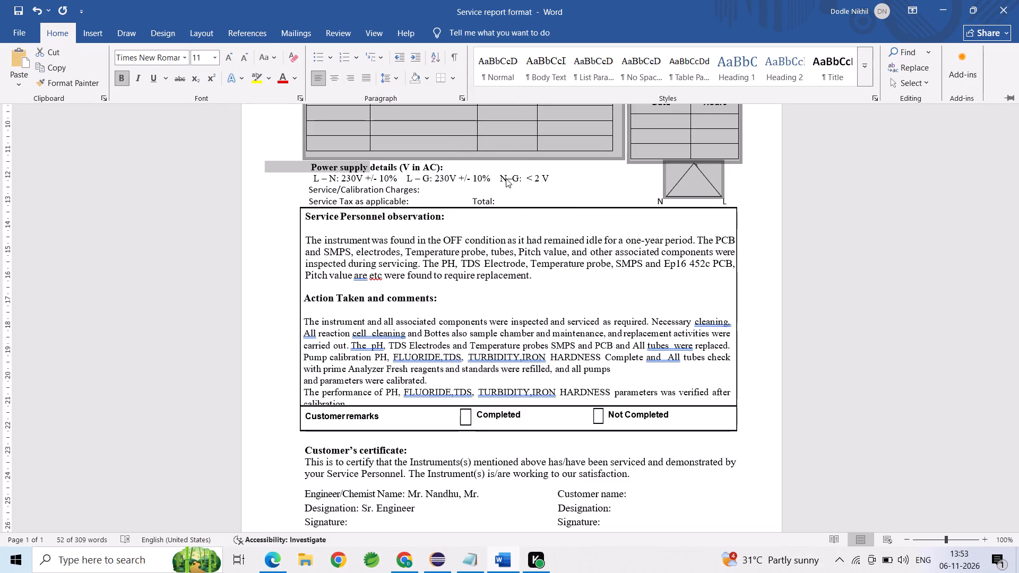
click(506, 178)
click(580, 179)
Move the "Duration of Service" table up until its top edge lines up with the "Replaced items" table.
scroll(580, 179, up, 1)
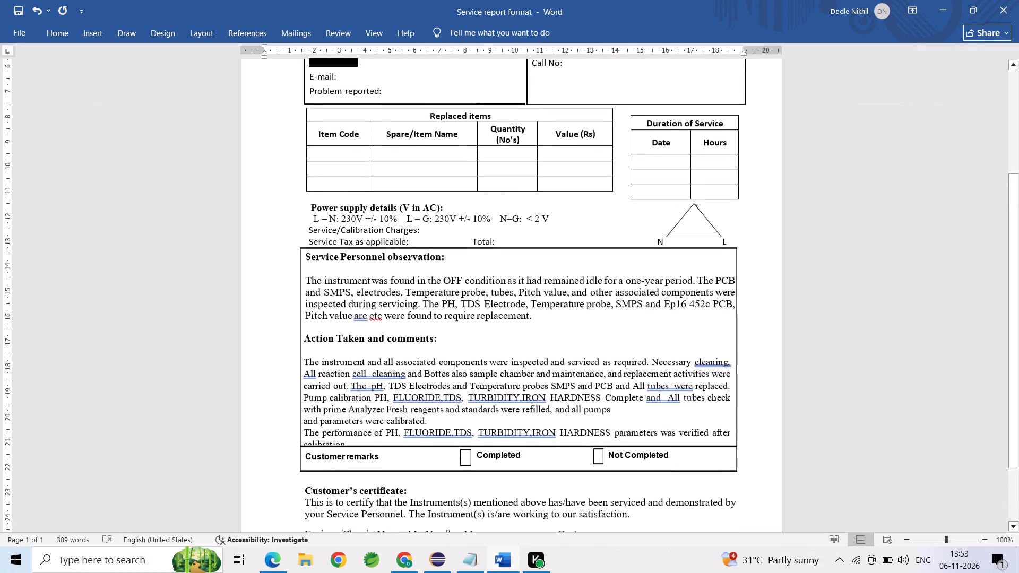
click(674, 146)
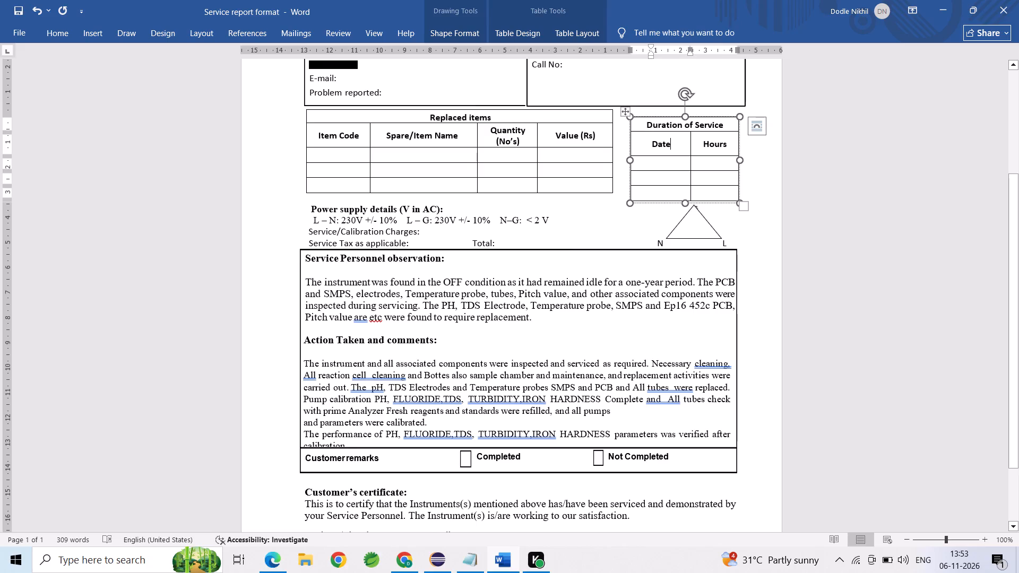
drag(674, 118, 674, 110)
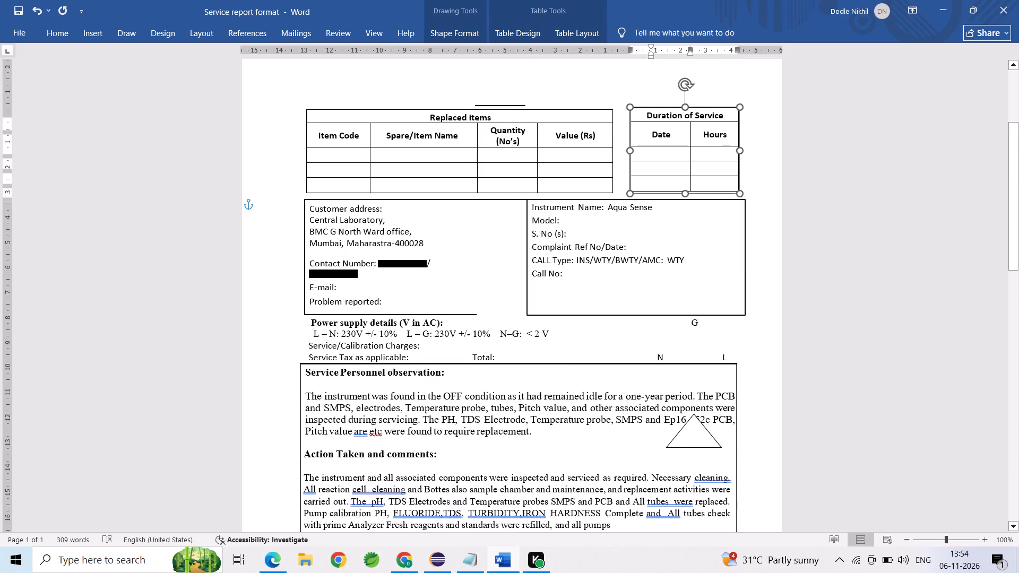
drag(674, 110, 674, 113)
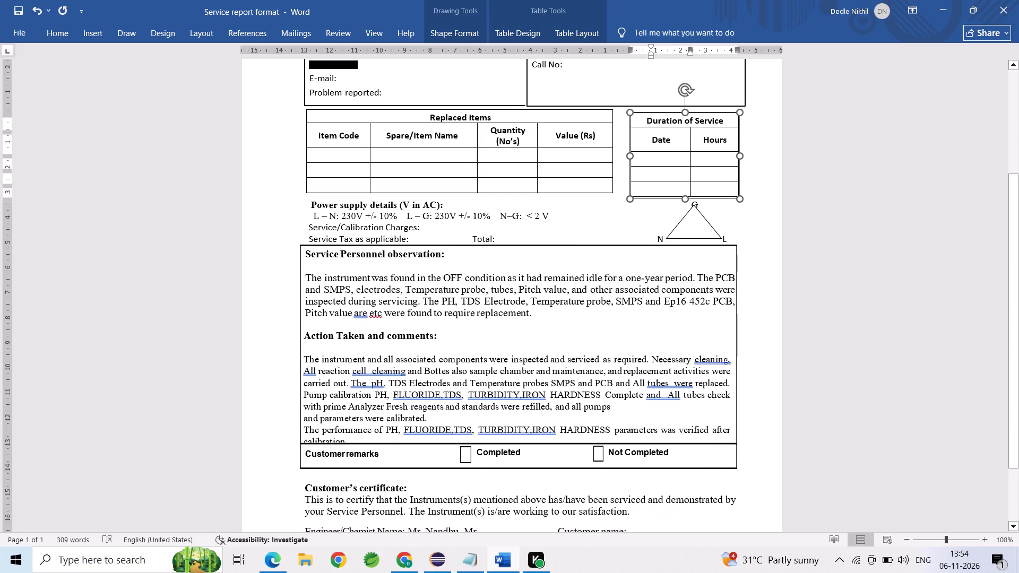
drag(674, 113, 674, 112)
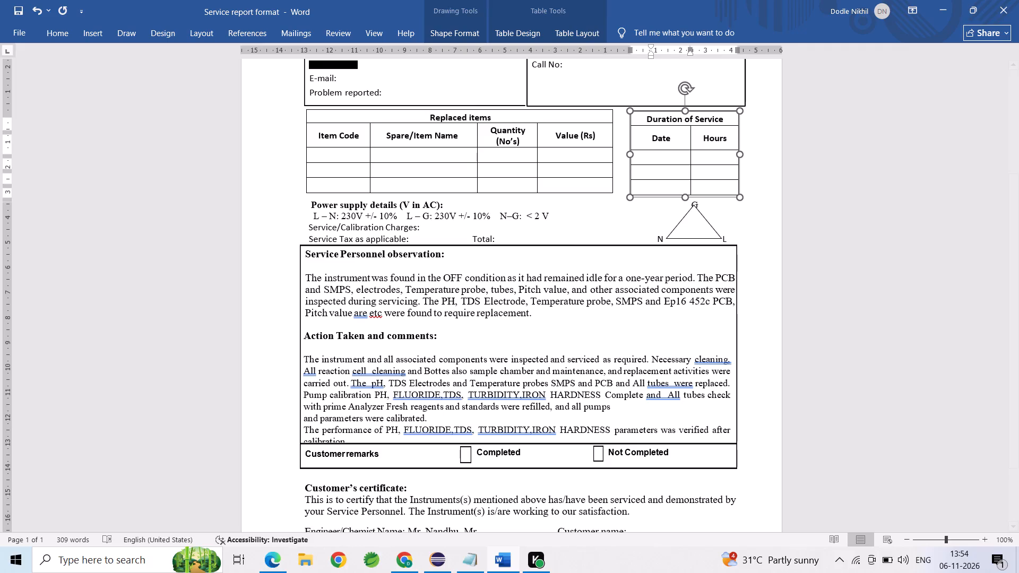
drag(674, 112, 674, 111)
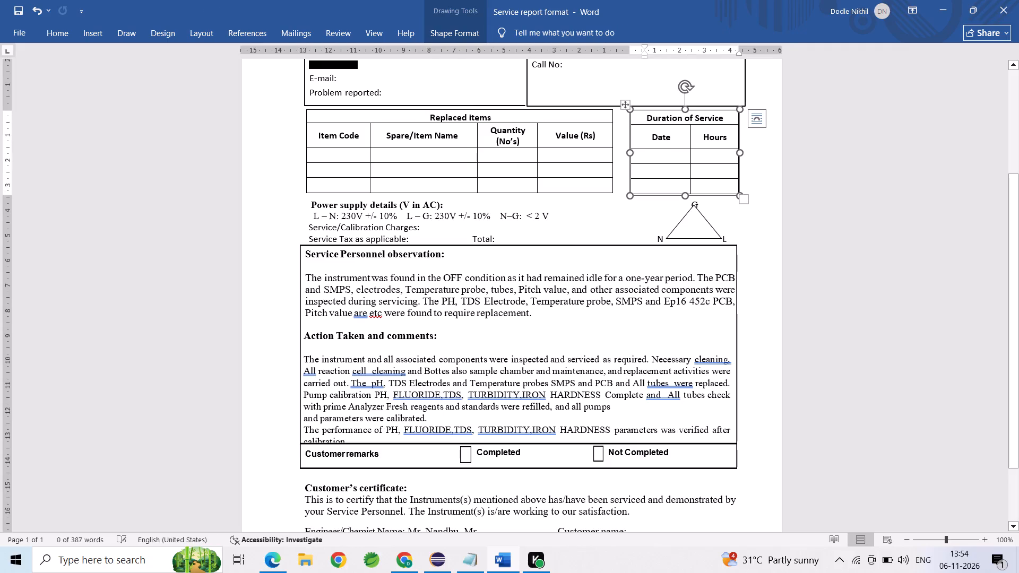
Move the power supply triangle slightly down and shrink it to fit between the letters G, N and L.
click(622, 215)
double_click(690, 219)
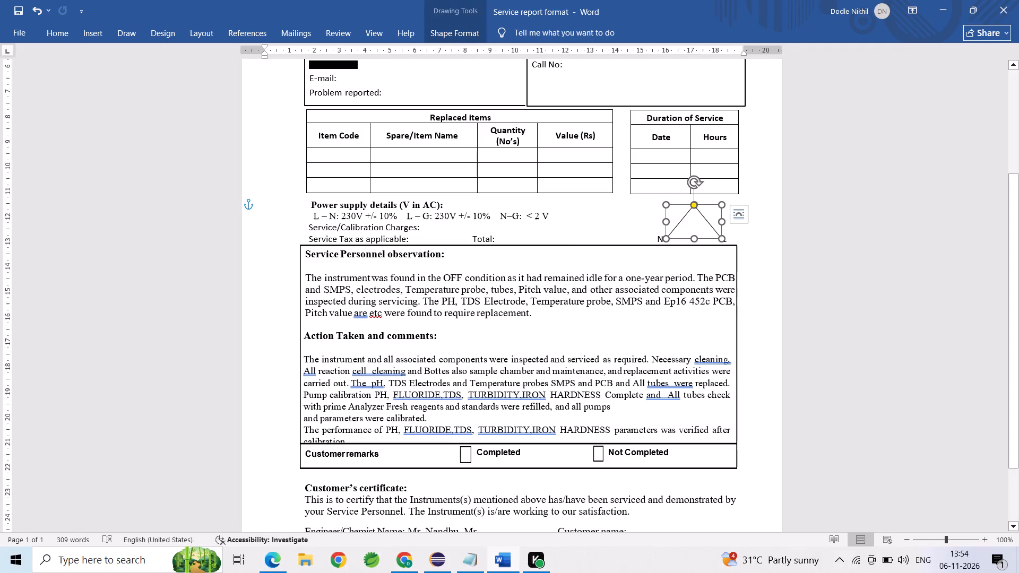
click(634, 220)
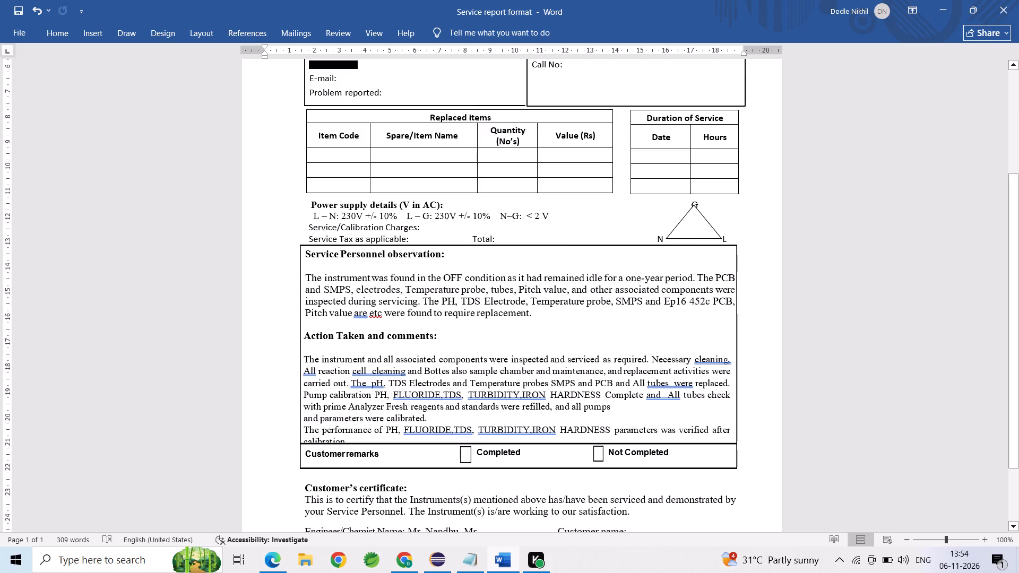
drag(696, 204, 695, 213)
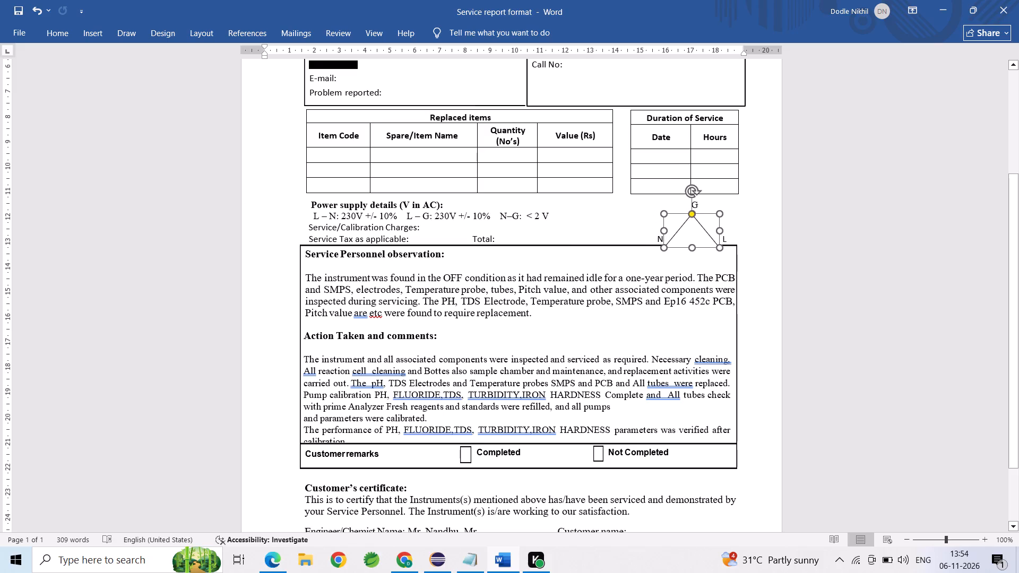
drag(695, 213, 695, 209)
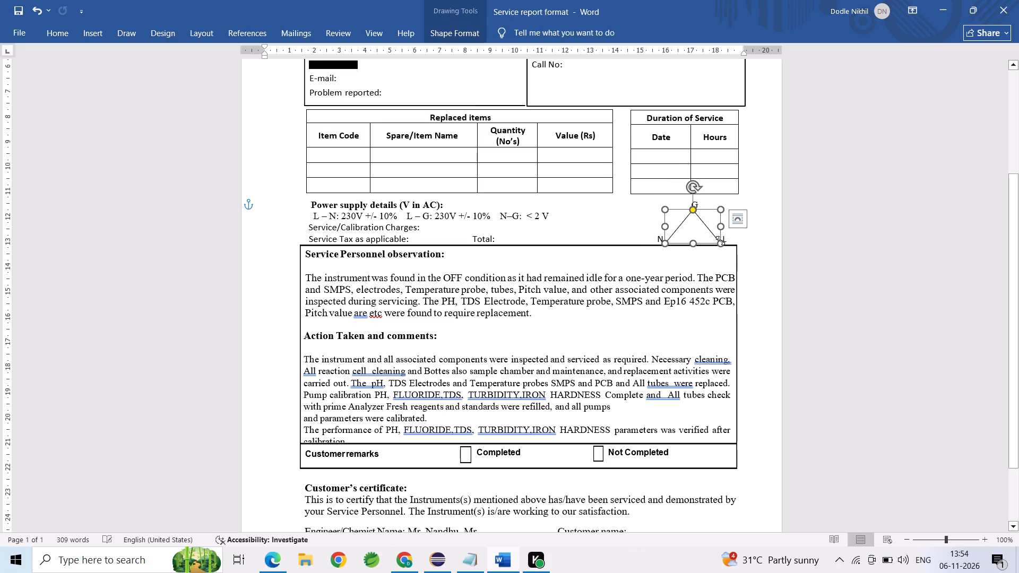
click(720, 241)
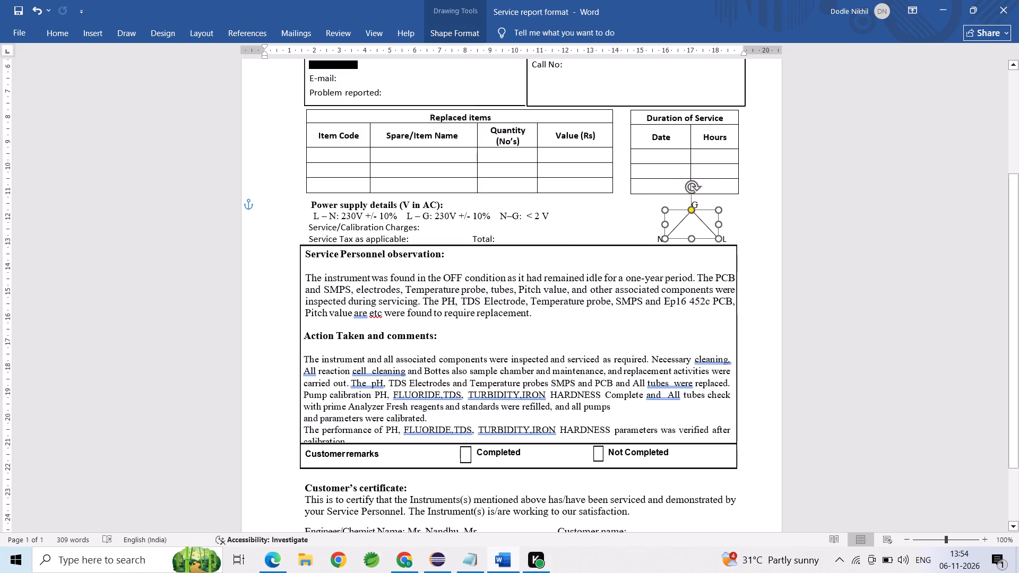
click(627, 232)
Lower the bottom edge of the observation and action frame slightly so the line "calibration." fits above "Customer remarks" on one page.
scroll(627, 232, down, 1)
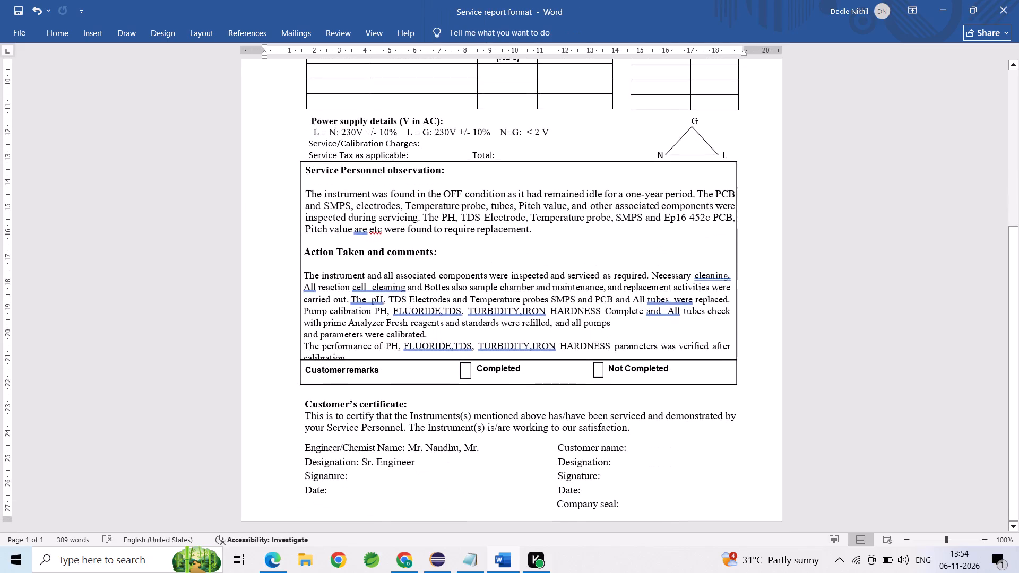
scroll(627, 232, down, 1)
scroll(553, 382, down, 1)
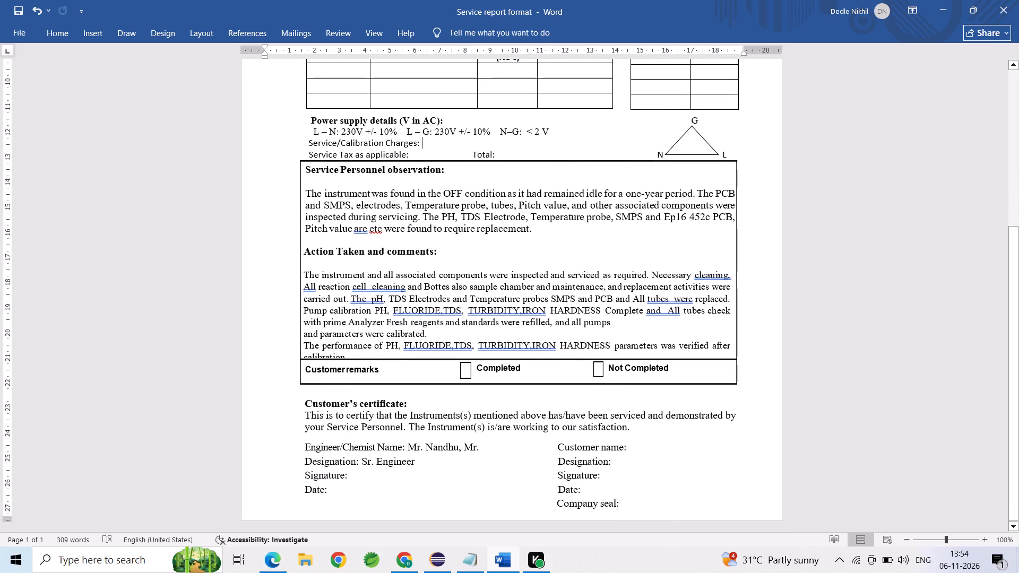
click(524, 386)
click(533, 350)
drag(520, 390, 520, 395)
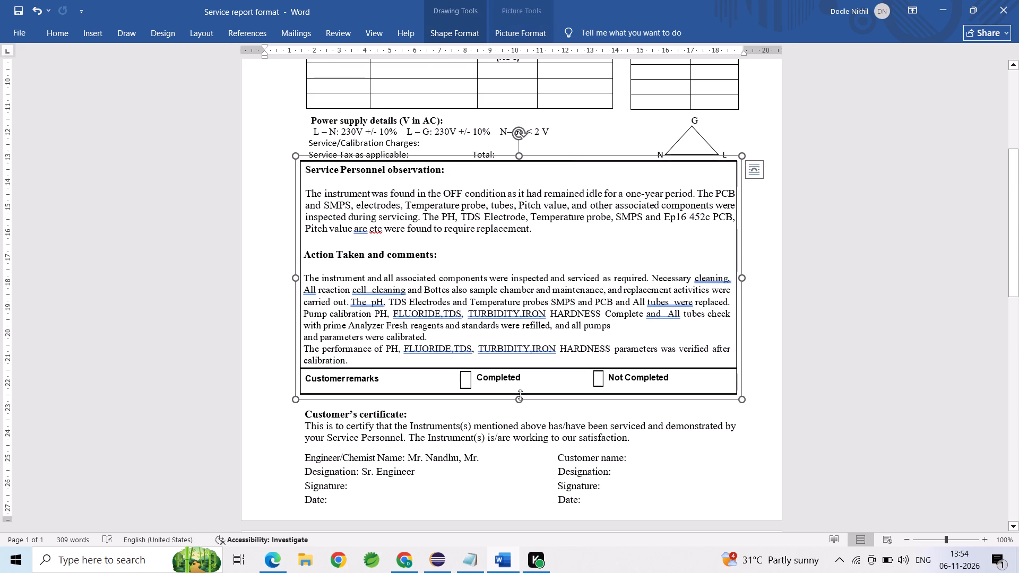
drag(520, 395, 521, 392)
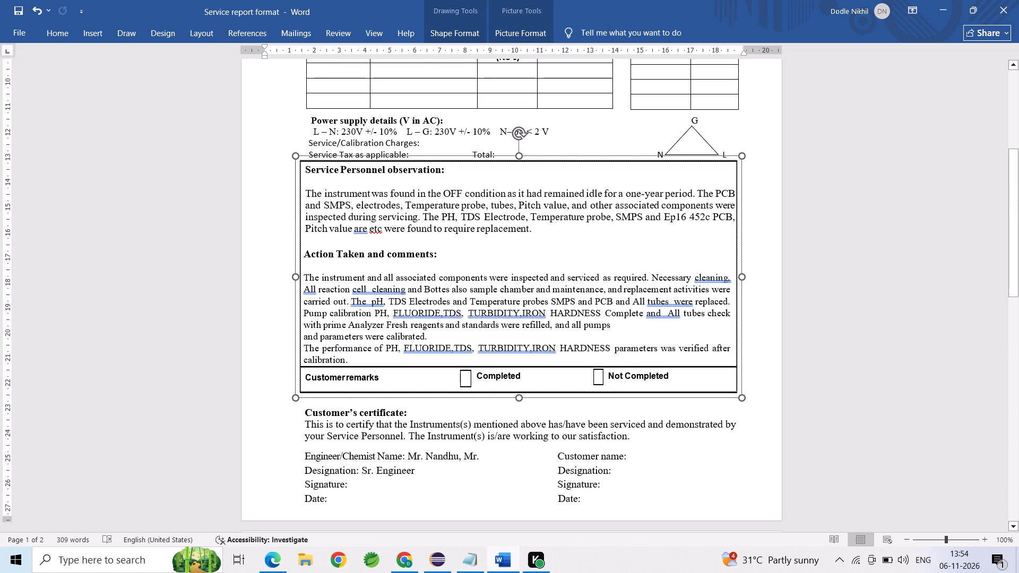
drag(521, 392, 521, 390)
click(529, 347)
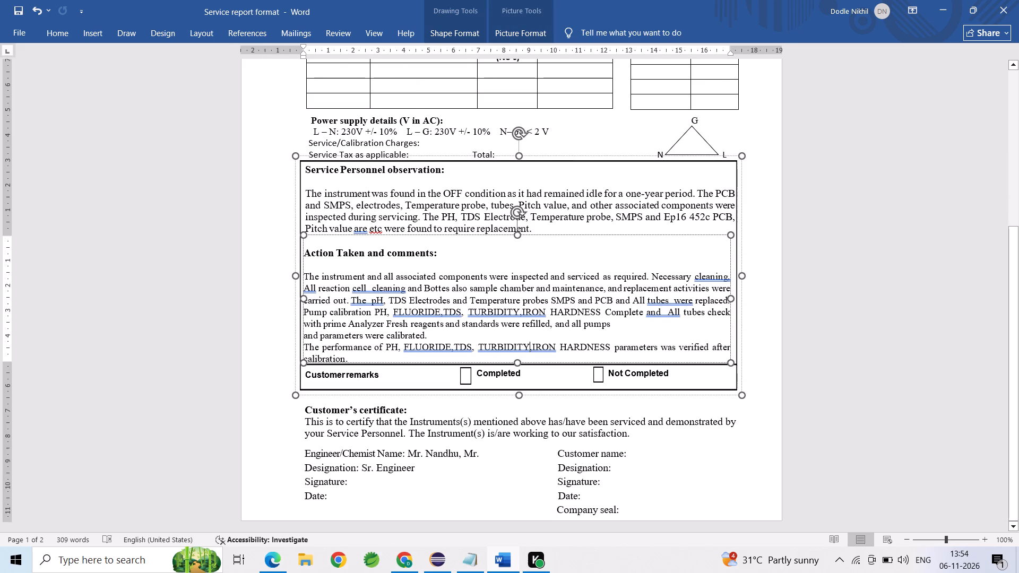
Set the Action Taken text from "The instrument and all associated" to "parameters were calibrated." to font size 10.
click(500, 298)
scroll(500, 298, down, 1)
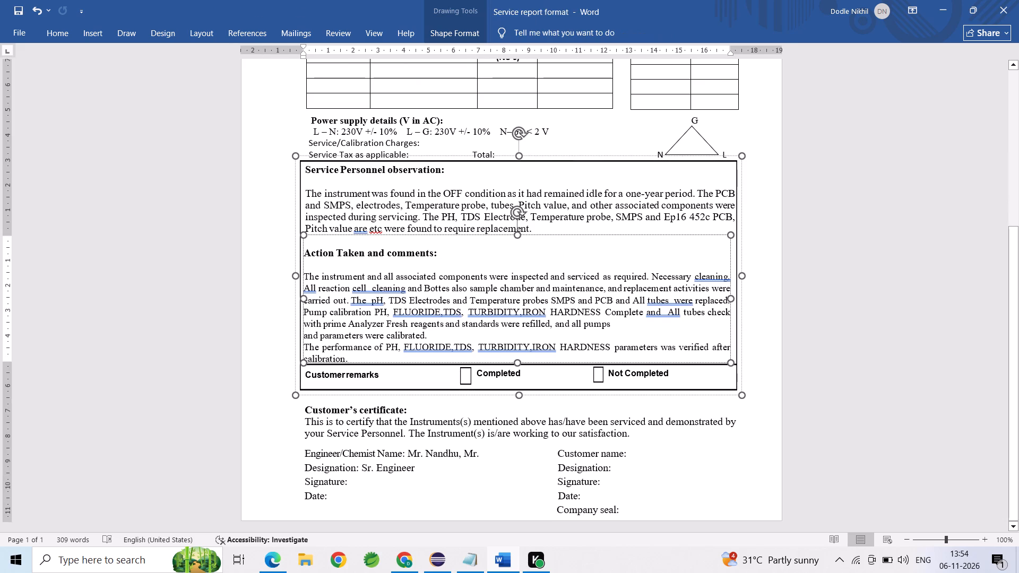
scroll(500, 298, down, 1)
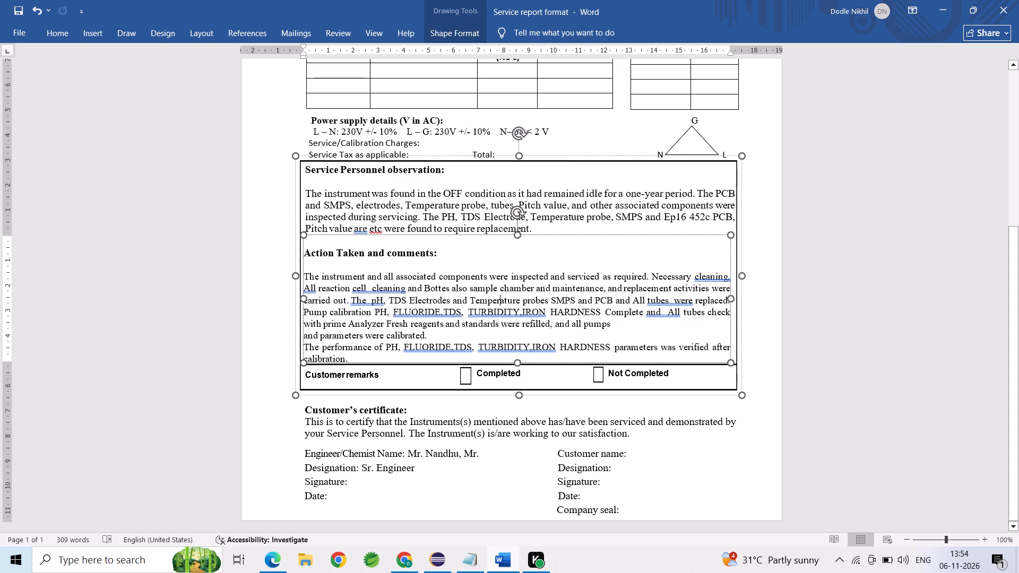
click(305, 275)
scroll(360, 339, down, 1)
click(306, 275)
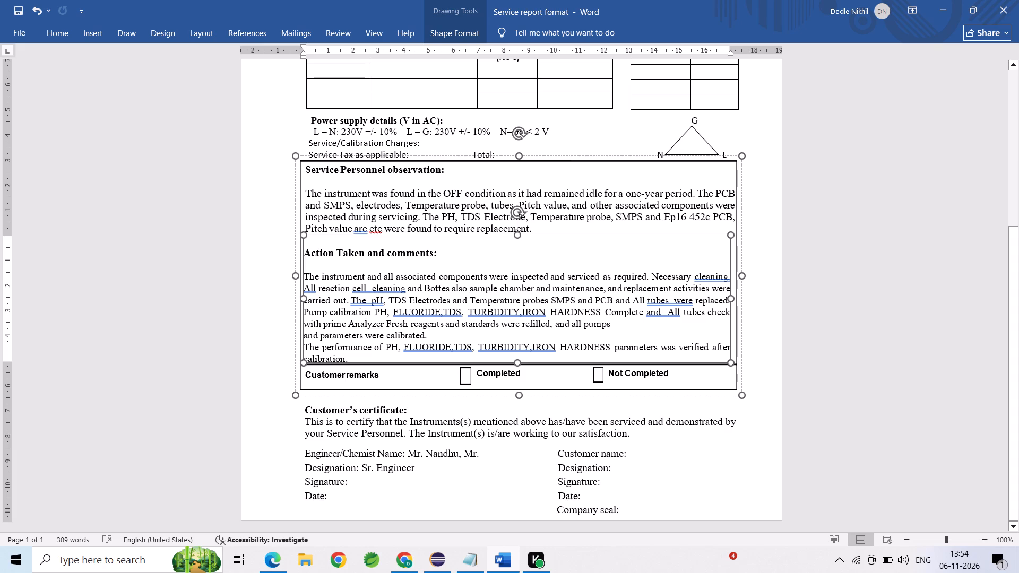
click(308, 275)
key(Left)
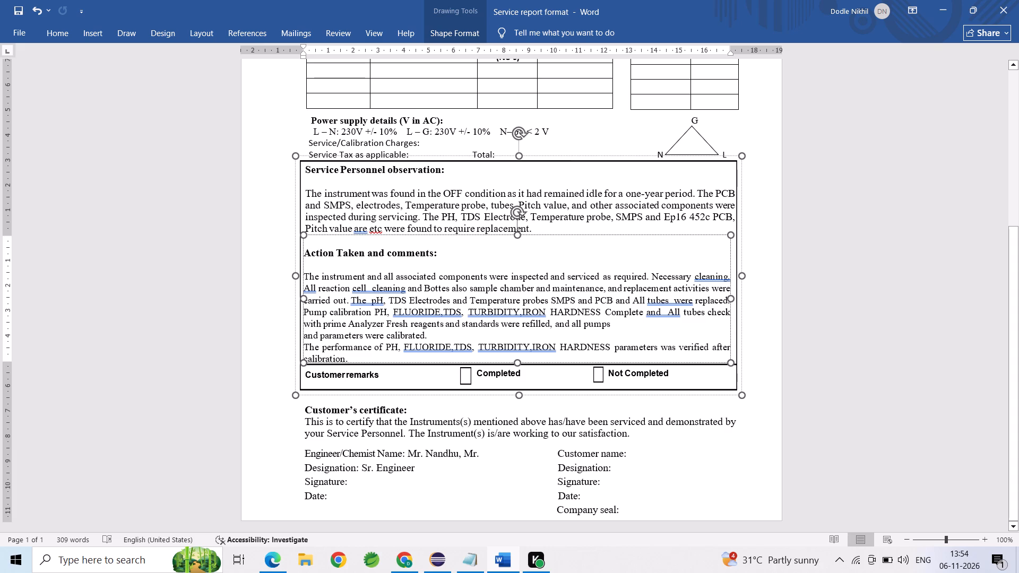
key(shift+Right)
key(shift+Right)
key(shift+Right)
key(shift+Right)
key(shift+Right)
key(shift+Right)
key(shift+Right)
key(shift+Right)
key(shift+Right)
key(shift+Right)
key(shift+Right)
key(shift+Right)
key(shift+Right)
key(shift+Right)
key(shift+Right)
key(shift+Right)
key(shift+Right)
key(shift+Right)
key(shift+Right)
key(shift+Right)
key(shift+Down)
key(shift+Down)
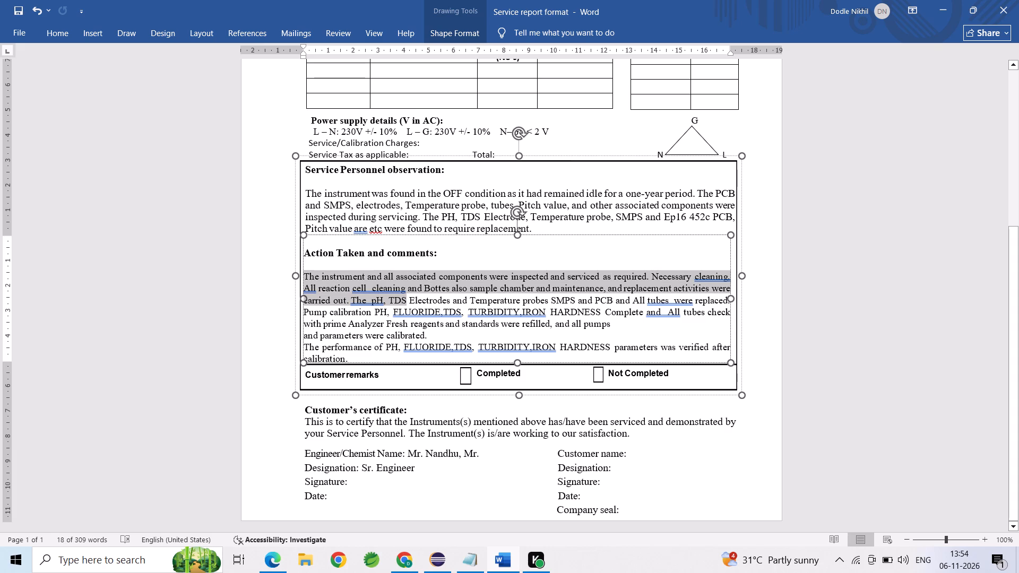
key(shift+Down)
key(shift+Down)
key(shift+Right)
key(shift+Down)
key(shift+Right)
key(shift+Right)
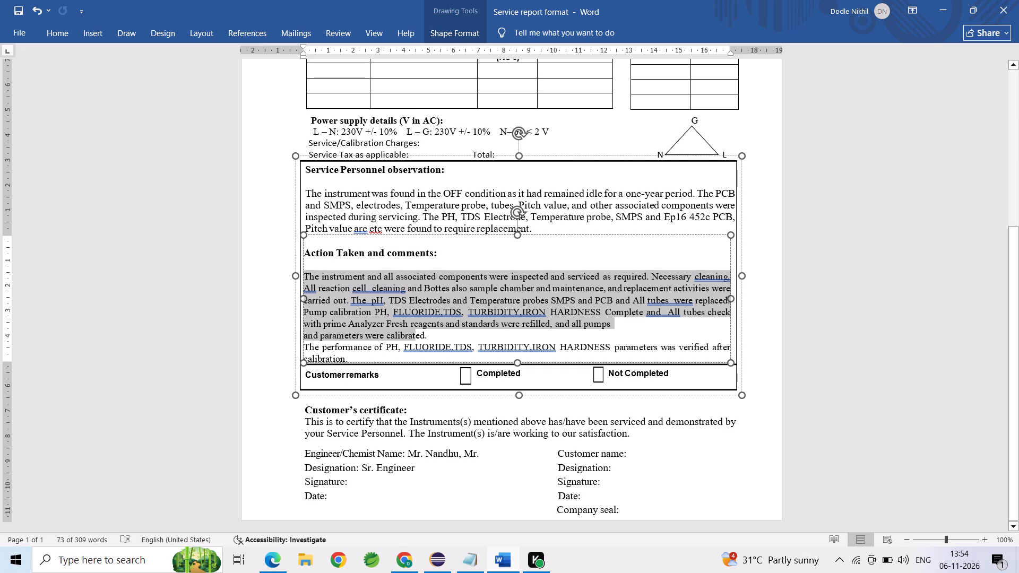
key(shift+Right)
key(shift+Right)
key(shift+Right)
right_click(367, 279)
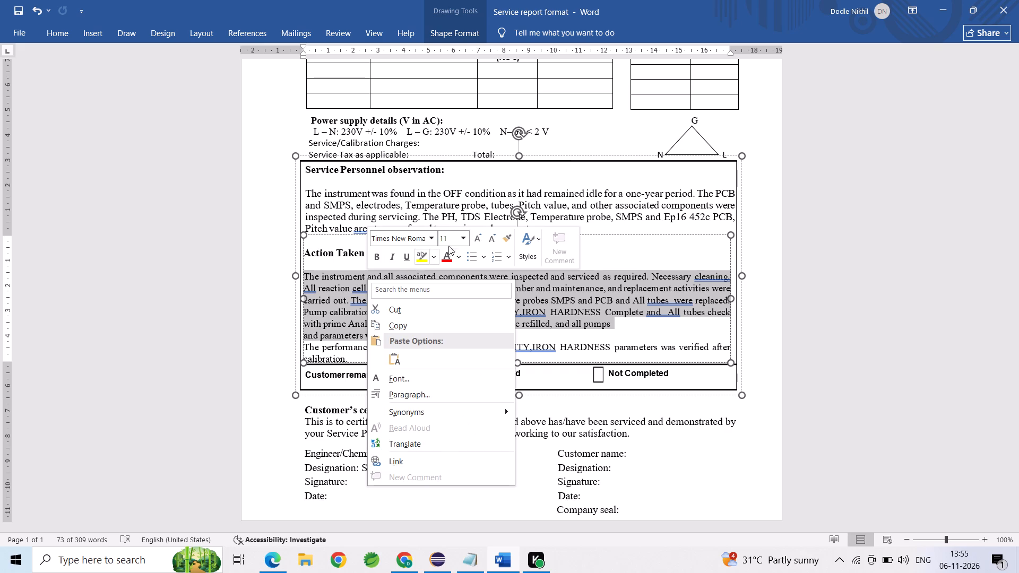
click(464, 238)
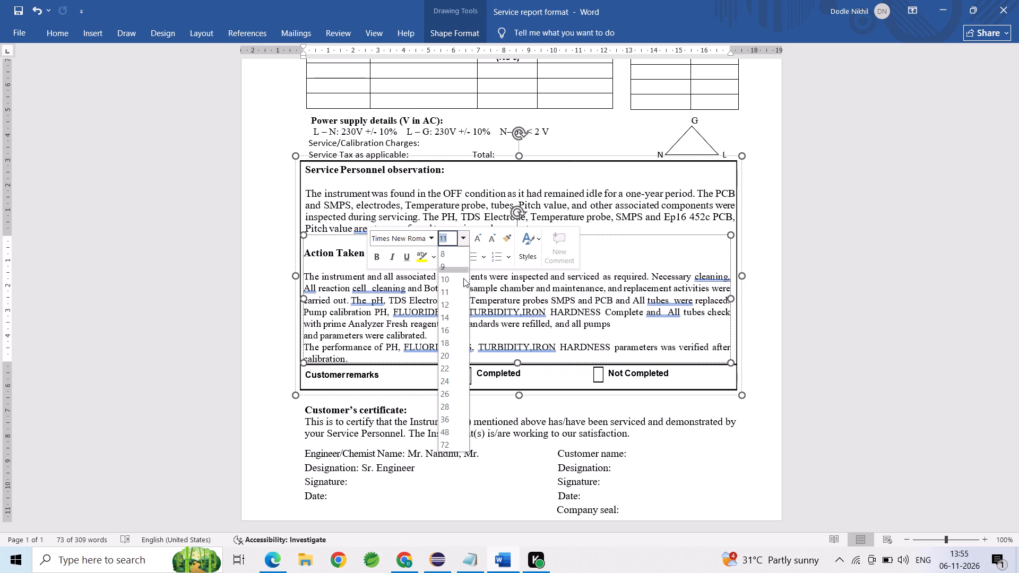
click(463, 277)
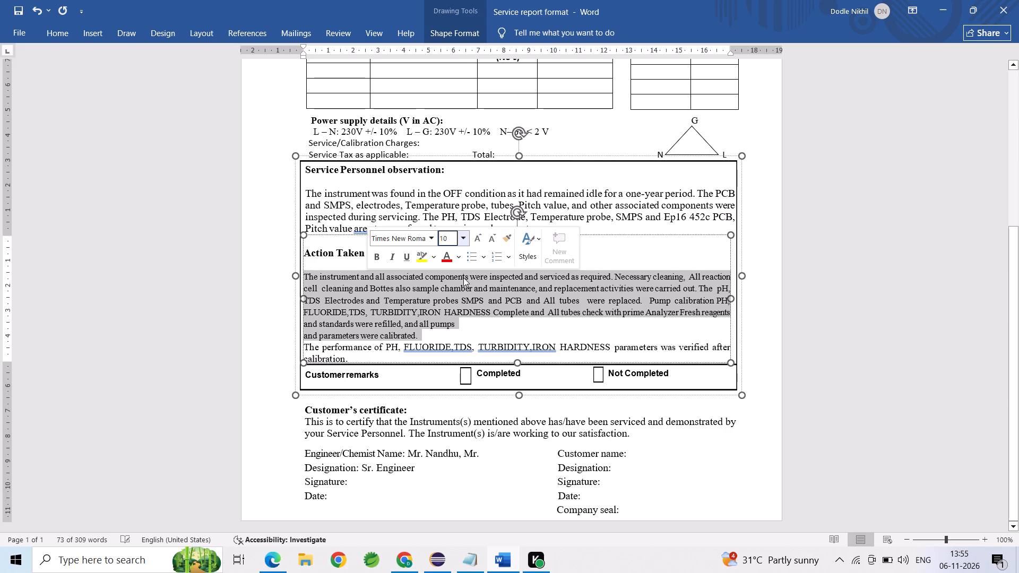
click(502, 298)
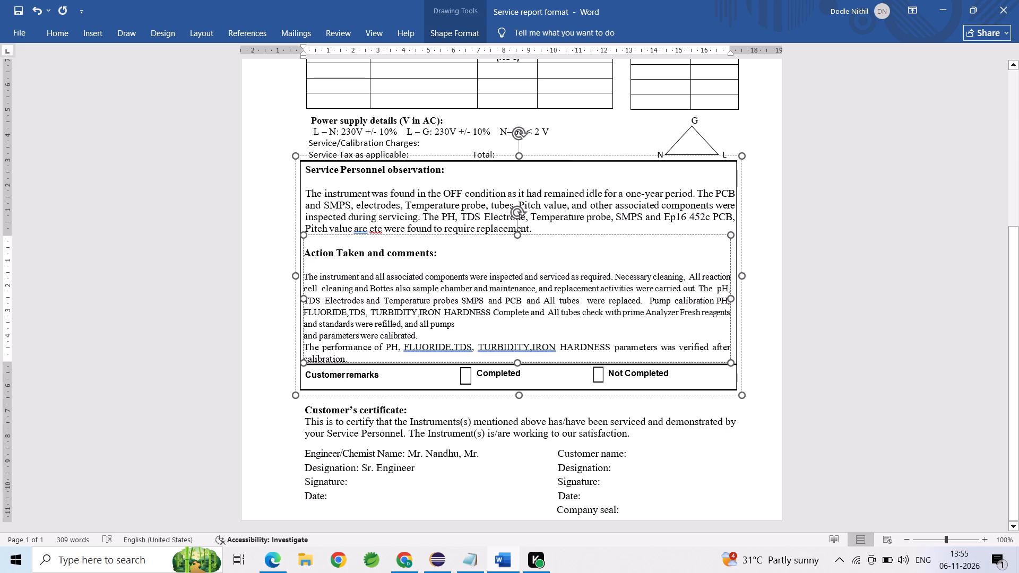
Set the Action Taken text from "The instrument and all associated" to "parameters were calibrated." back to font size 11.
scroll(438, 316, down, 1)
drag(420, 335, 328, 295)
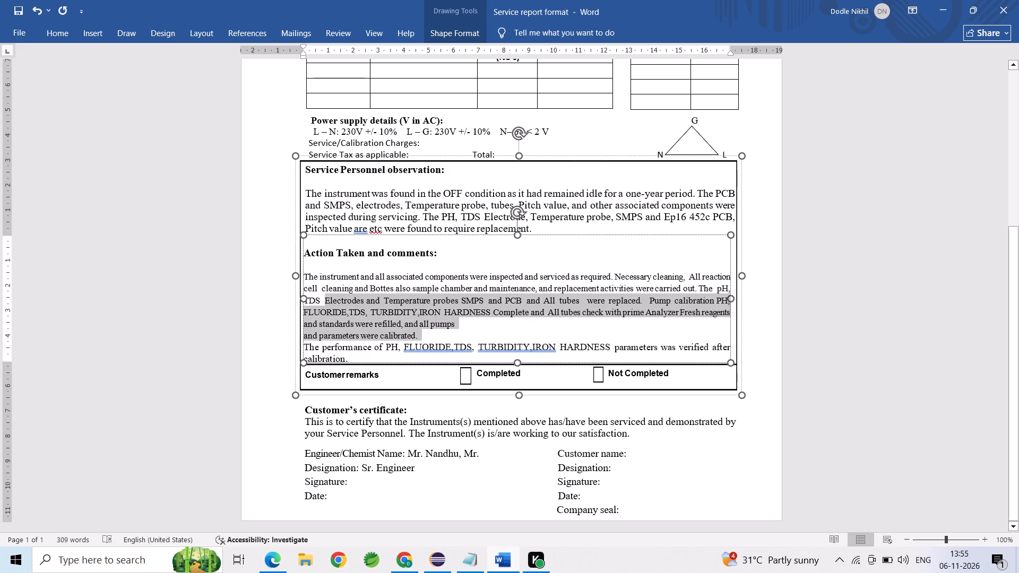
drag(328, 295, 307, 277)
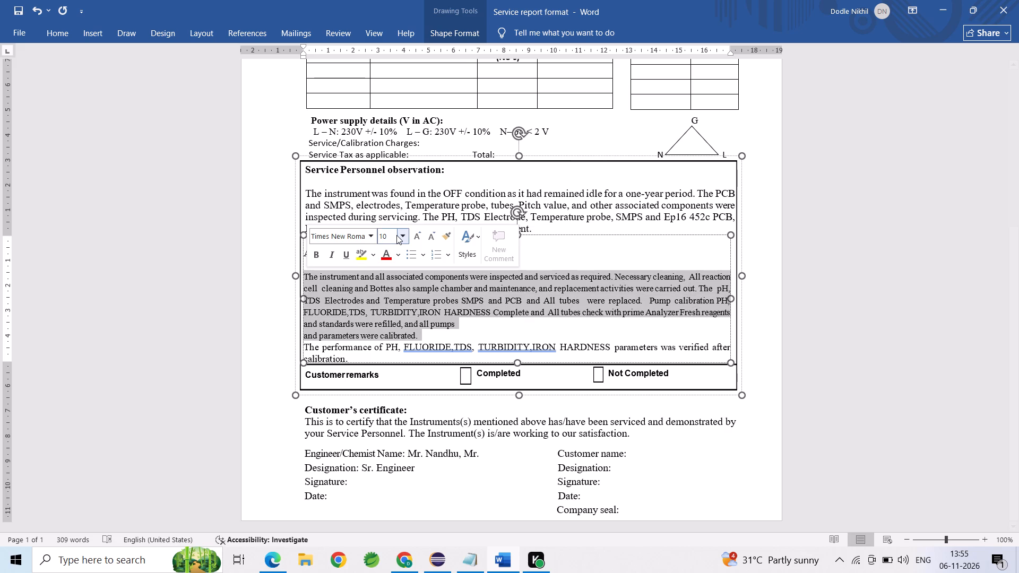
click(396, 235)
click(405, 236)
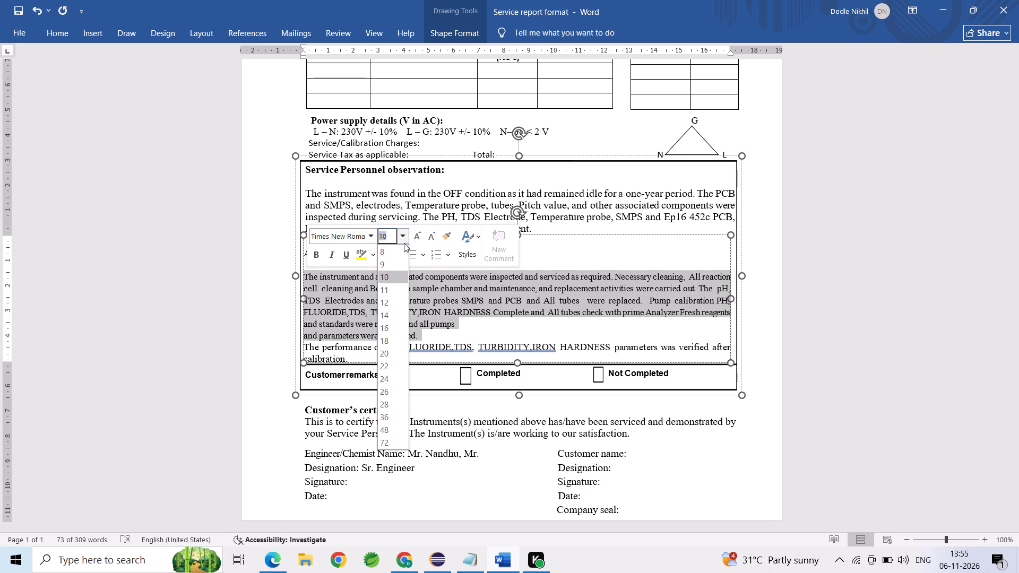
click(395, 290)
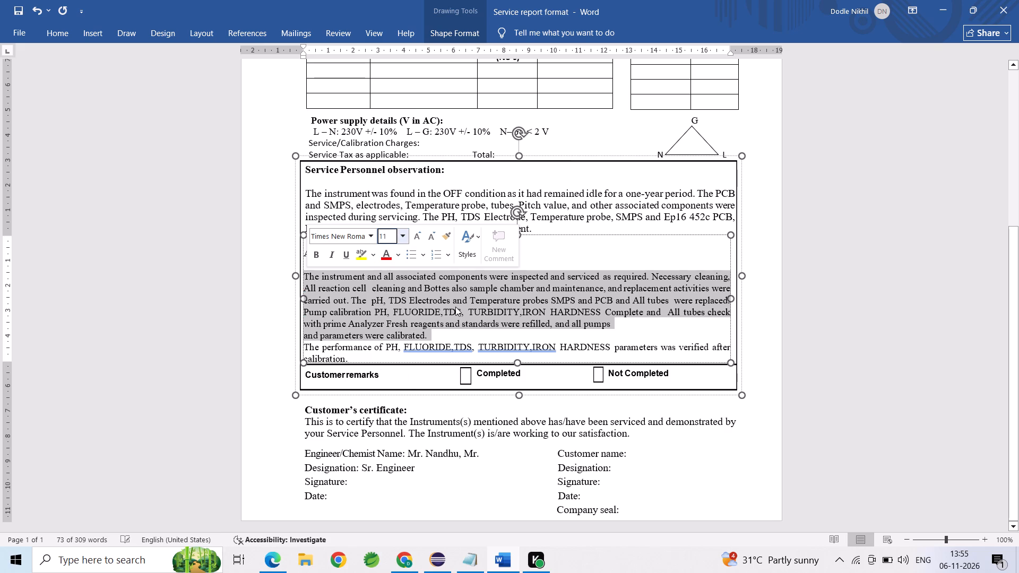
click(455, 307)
Resize the Action Taken text box, lowering its bottom edge slightly, its top edge clear of the observation text, and insetting its left edge.
scroll(455, 307, down, 1)
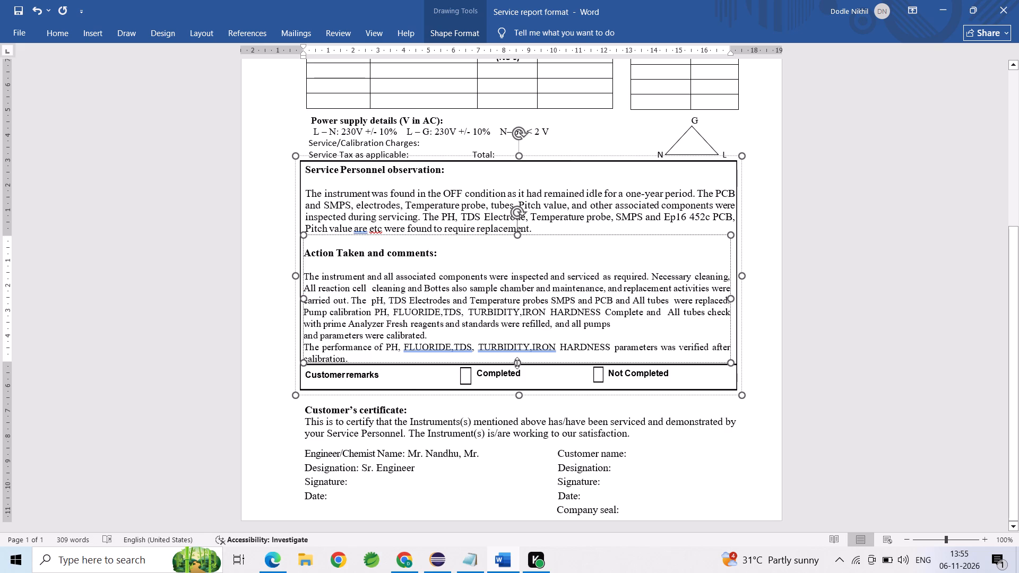
drag(517, 363, 517, 354)
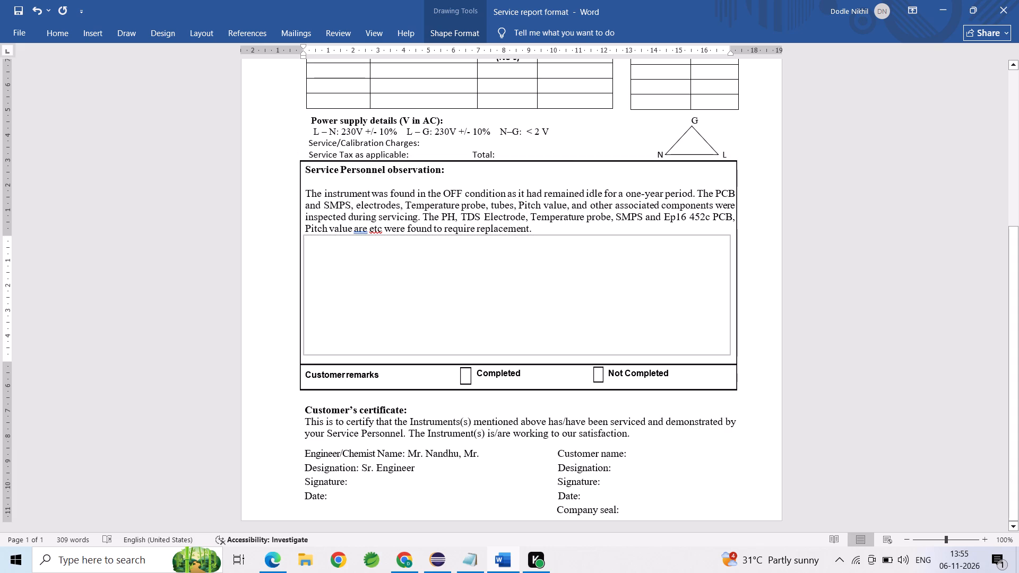
drag(517, 354, 518, 368)
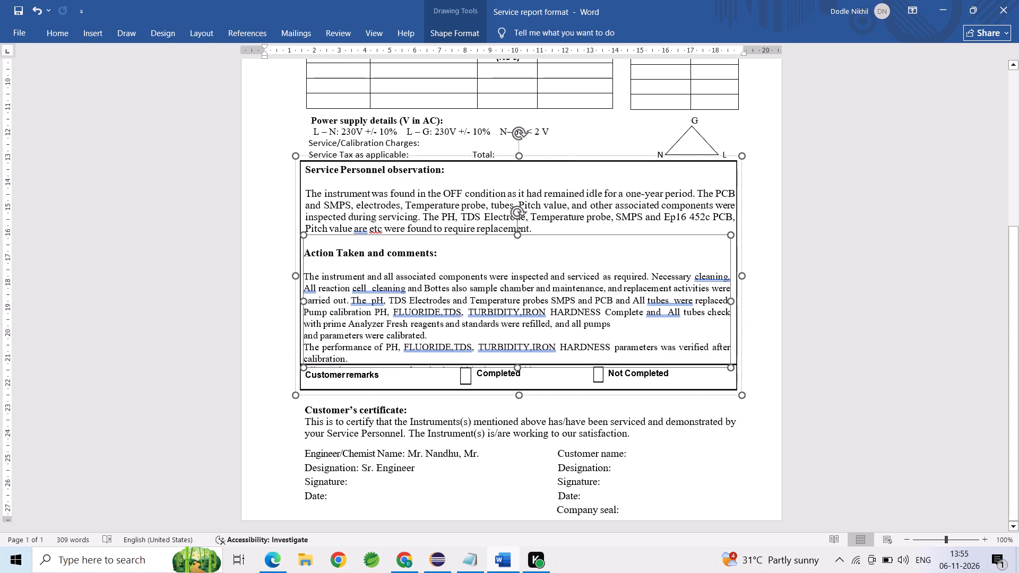
drag(517, 232, 518, 239)
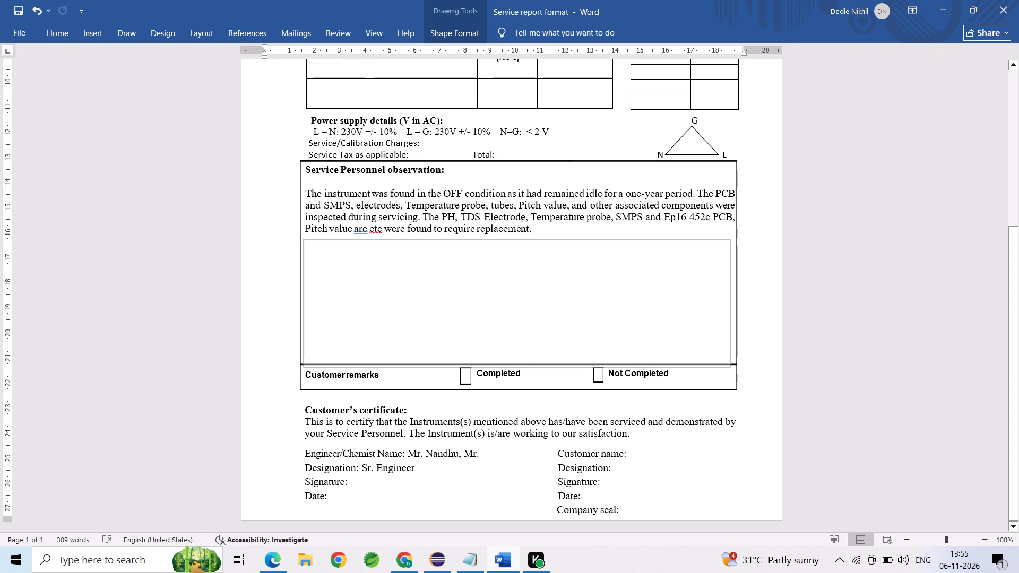
drag(518, 239, 519, 241)
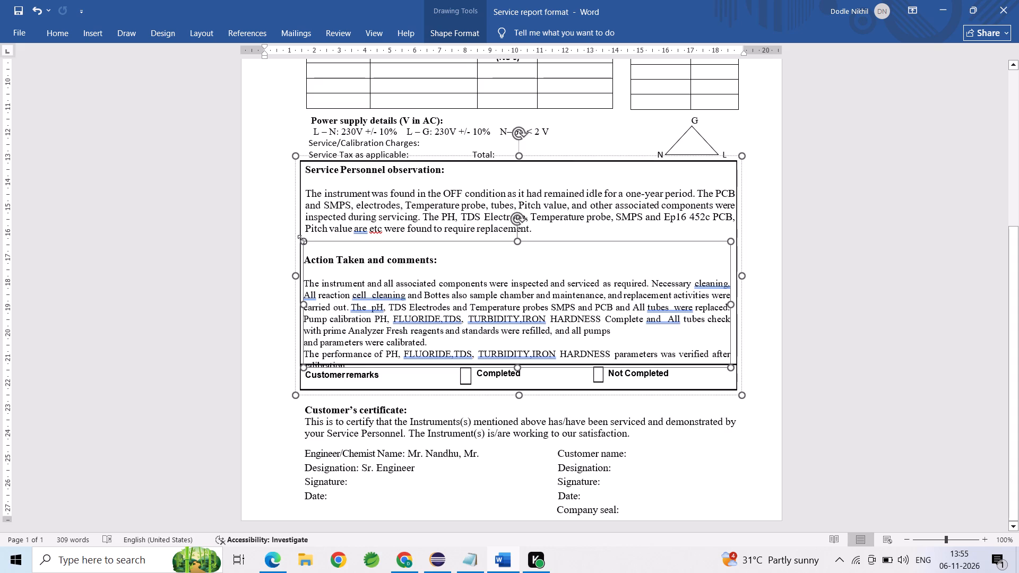
drag(302, 239, 307, 247)
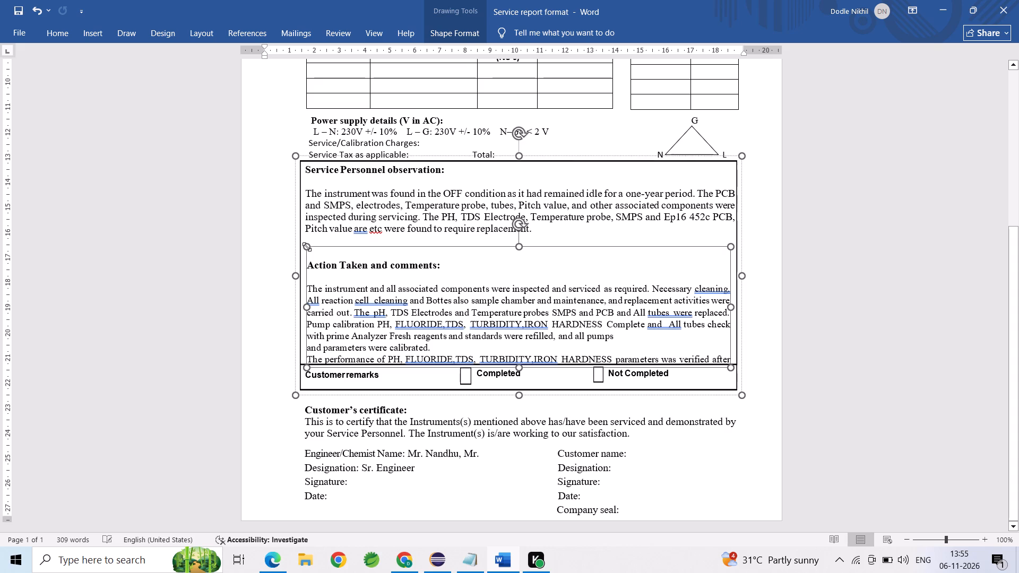
Delete the blank line above the "Action Taken and comments:" heading.
drag(348, 255, 347, 248)
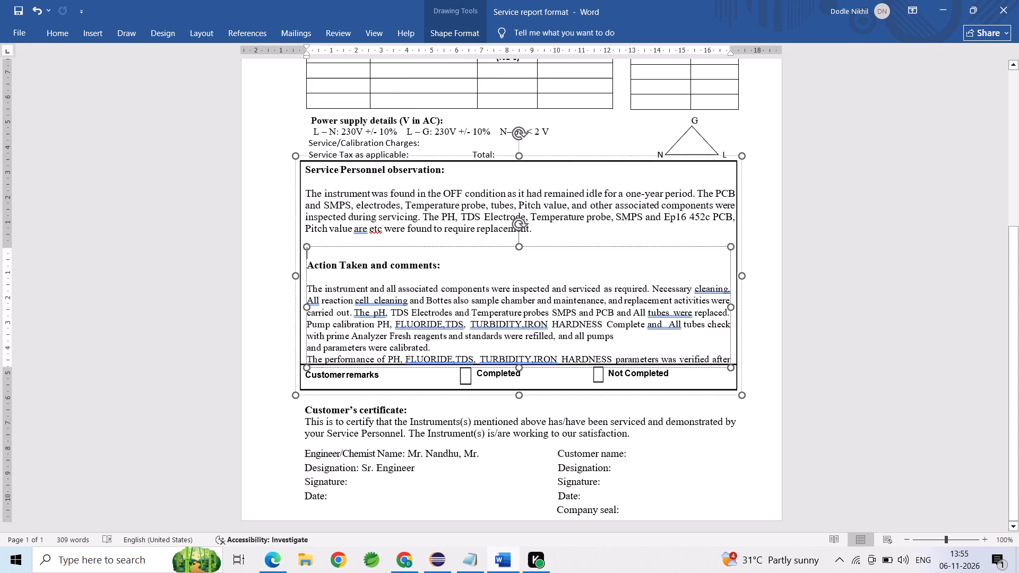
key(Down)
key(BackSpace)
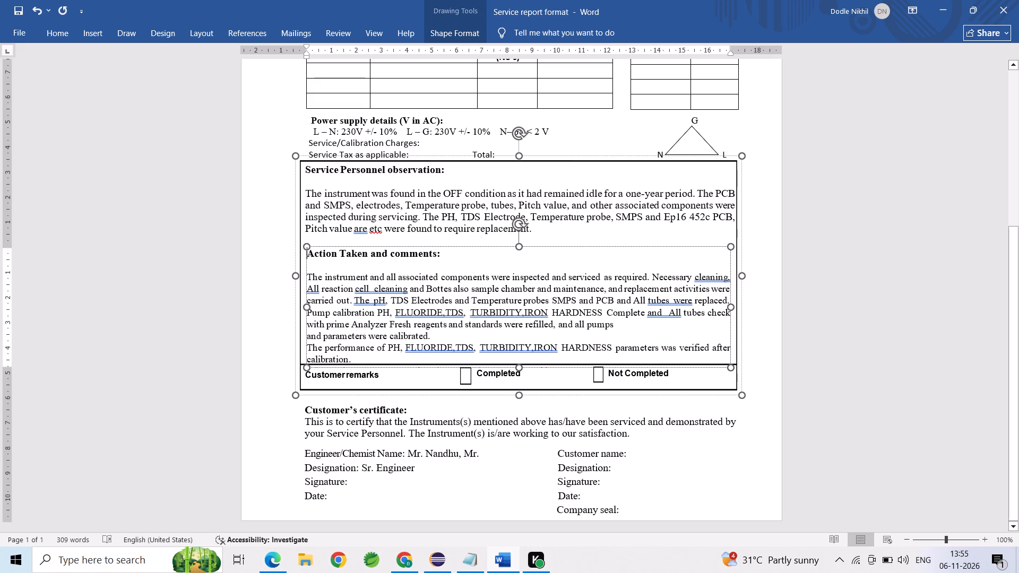
Move the Action Taken text box up to directly below the observation paragraph.
drag(478, 247, 474, 233)
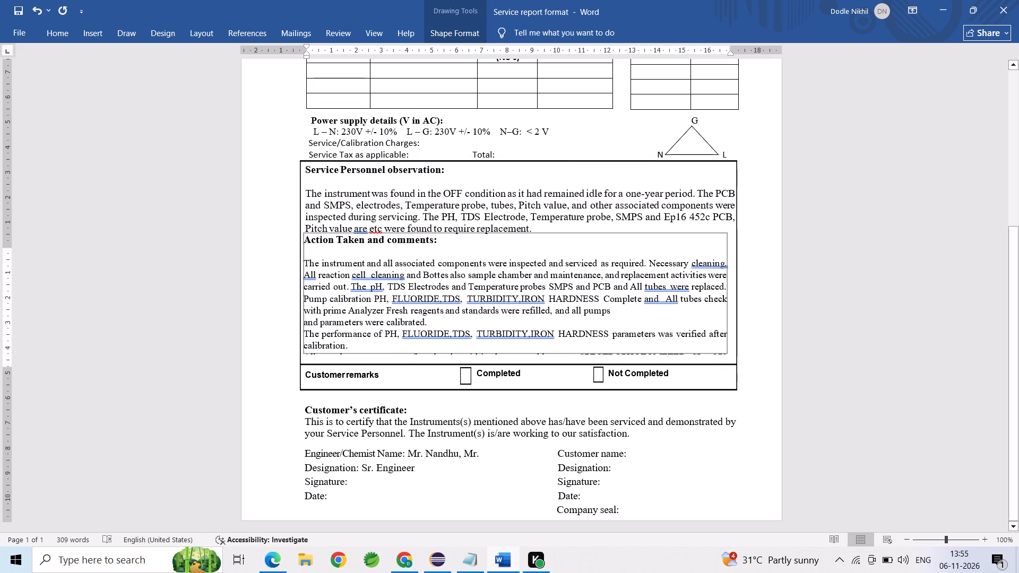
drag(474, 233, 474, 234)
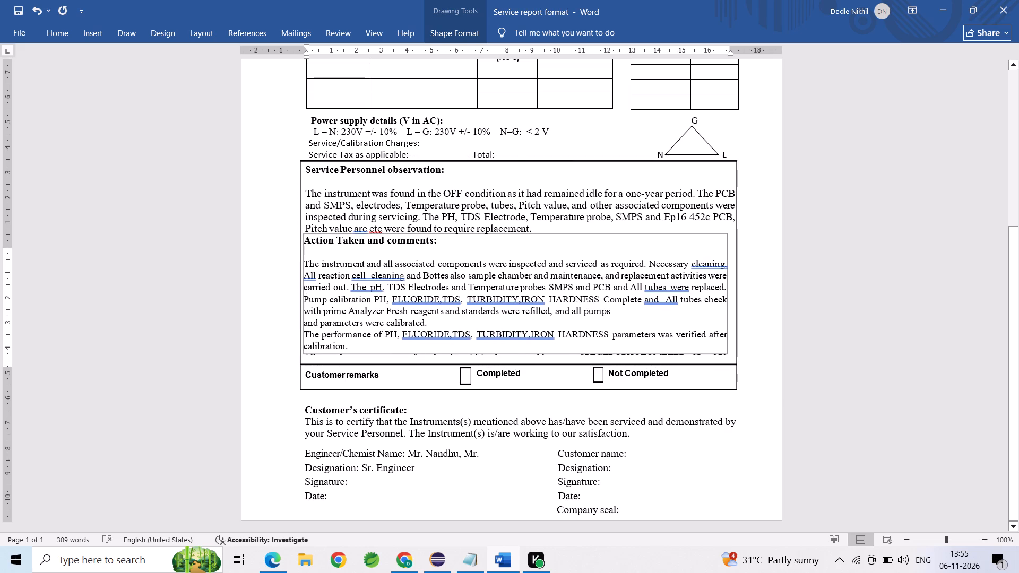
Stretch the Action Taken text box down to the Customer remarks line and out to the frame's side borders, keeping its top below the observation text.
drag(516, 352, 516, 355)
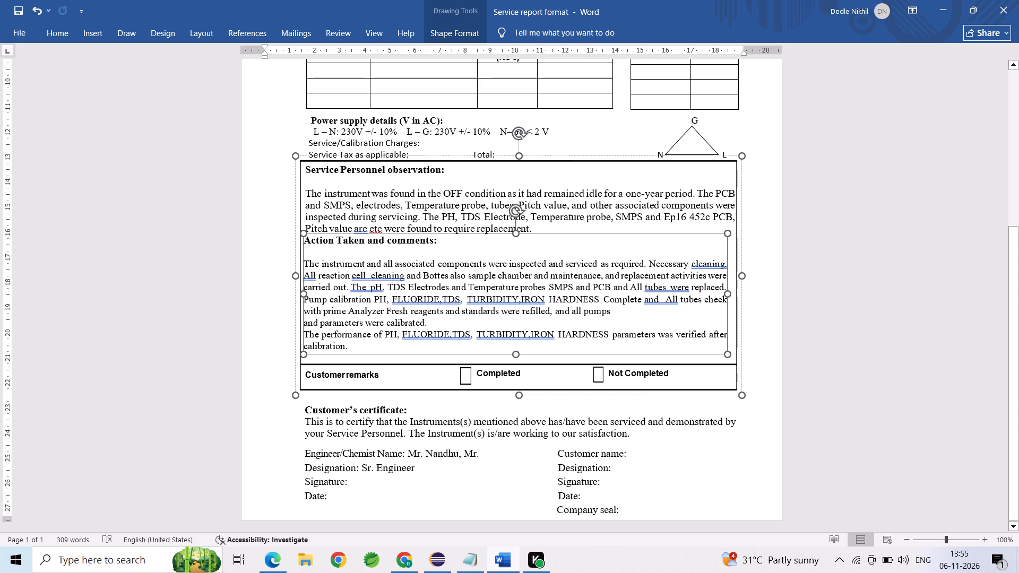
drag(516, 355, 519, 363)
drag(727, 362, 735, 365)
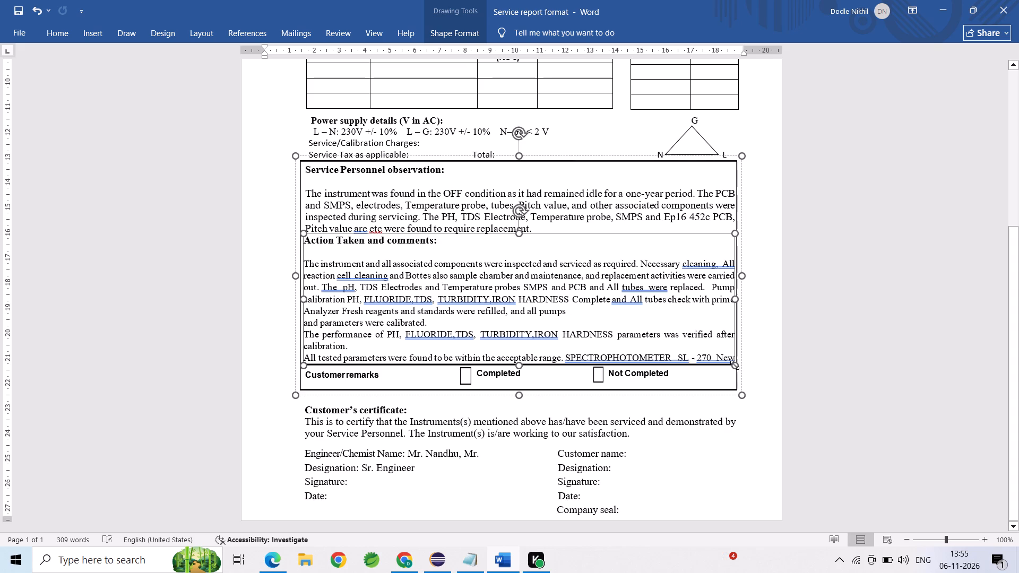
click(304, 232)
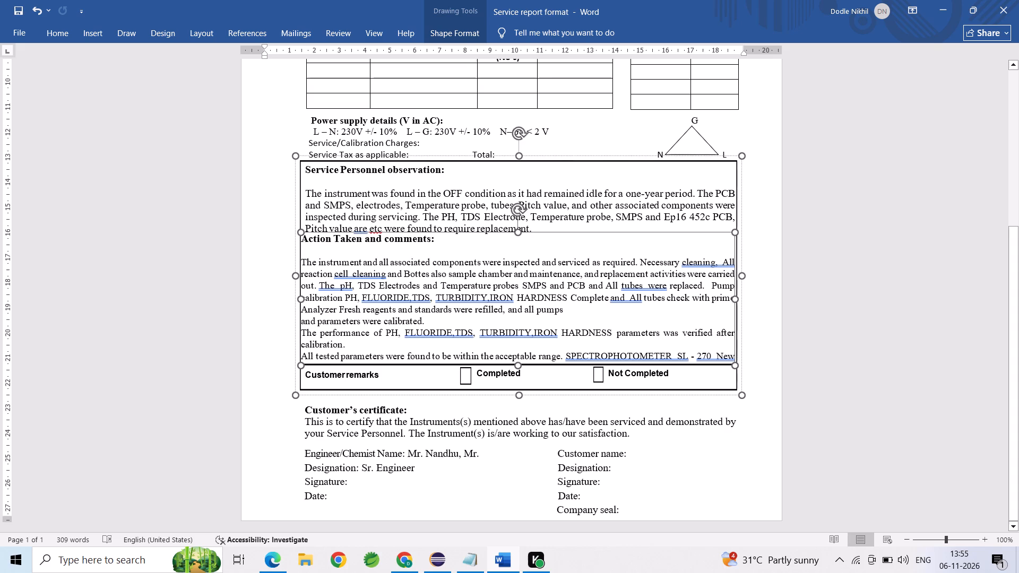
click(300, 233)
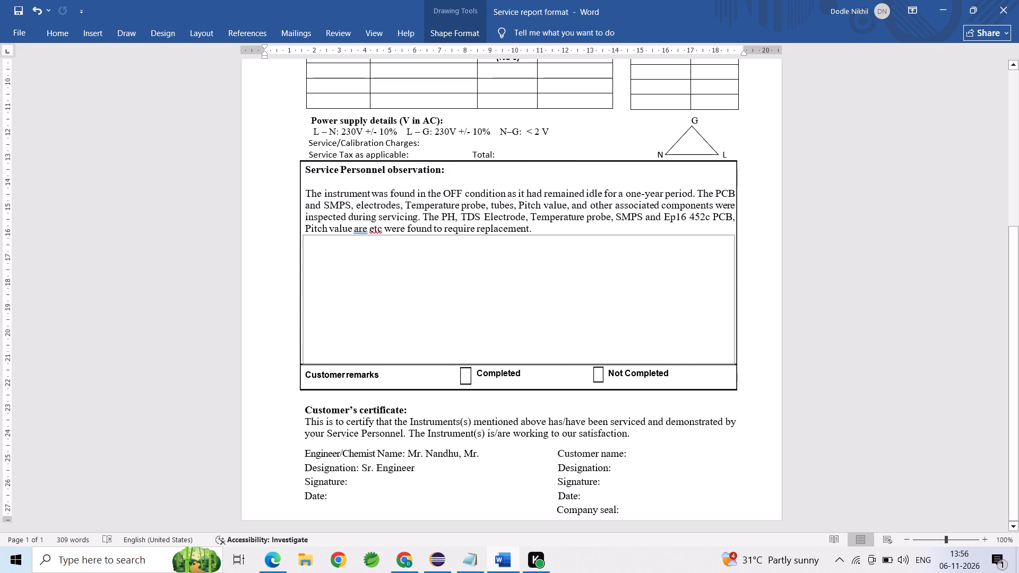
Check the end of the Action Taken text against the source notes in Notepad and return to the report.
scroll(678, 262, down, 1)
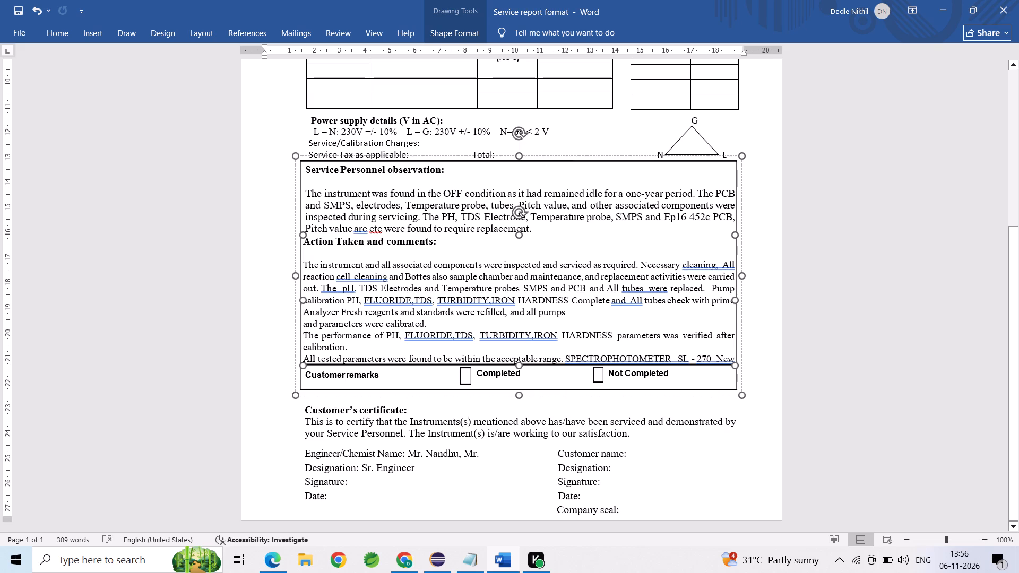
scroll(678, 262, down, 1)
key(alt+Tab)
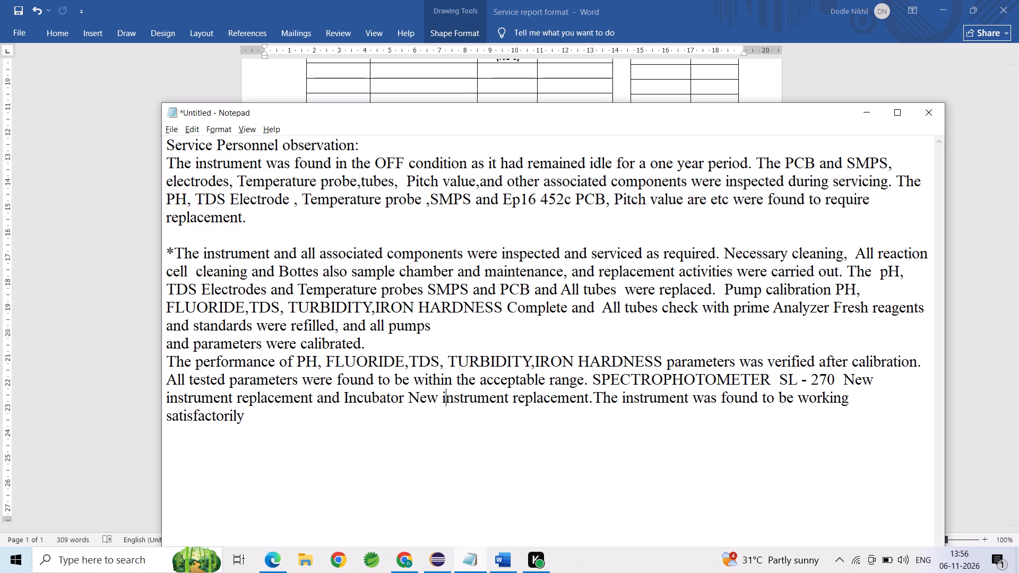
key(alt+Tab)
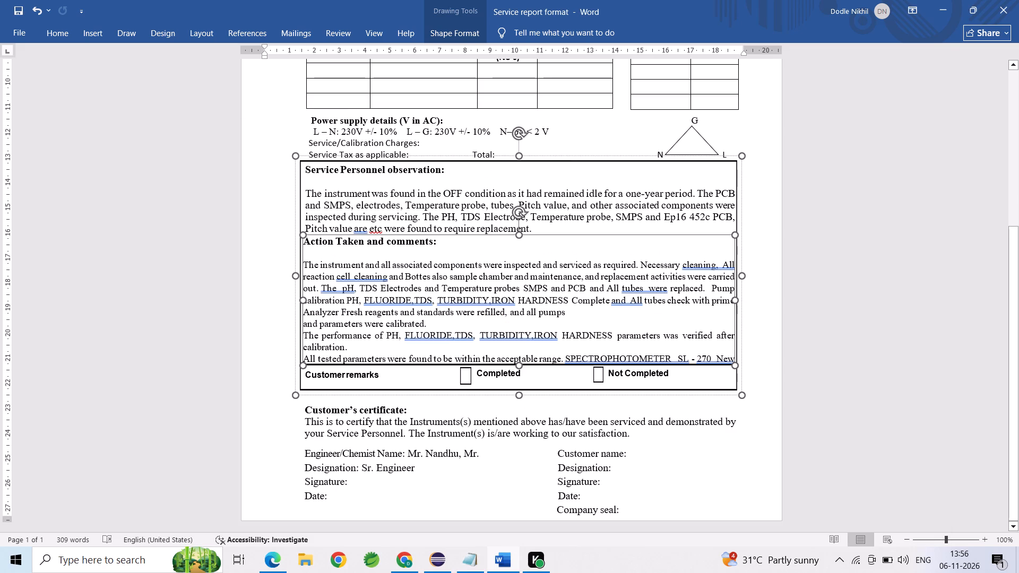
Extend the Customer remarks text box's left edge to the frame border.
click(391, 380)
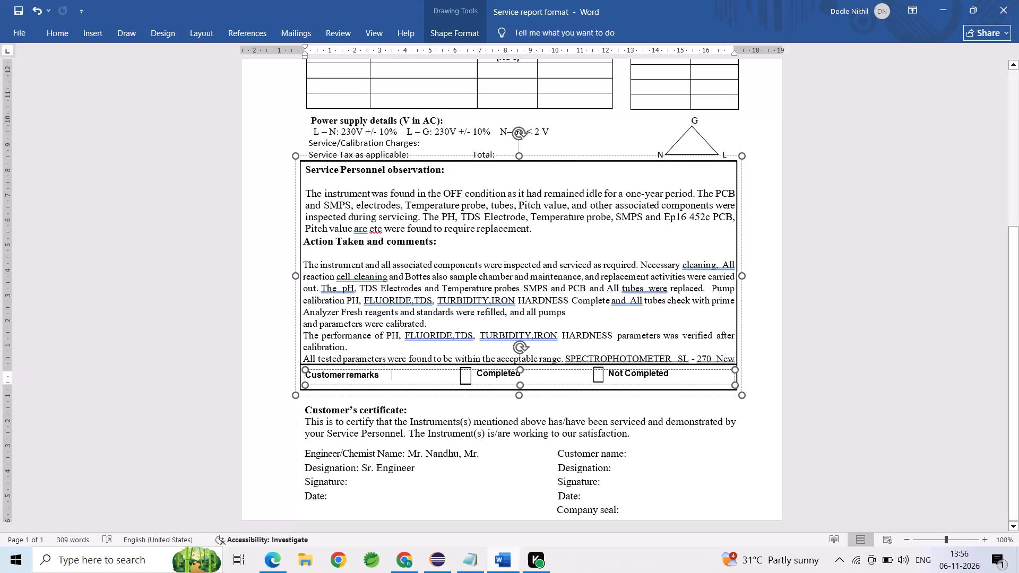
click(465, 380)
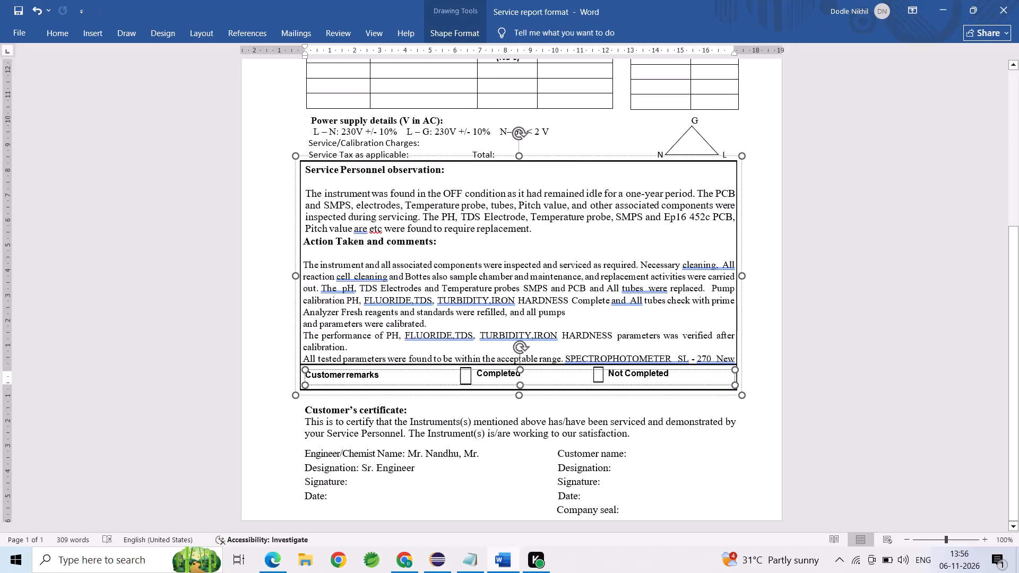
click(305, 368)
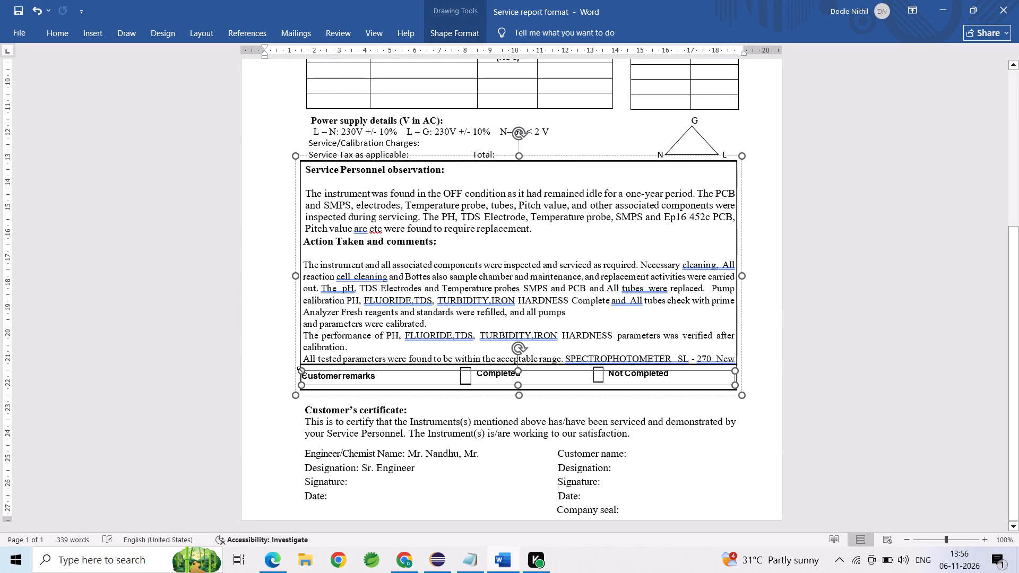
Extend the Action Taken text box's lower-left corner slightly outward and down into the Customer remarks row.
click(313, 364)
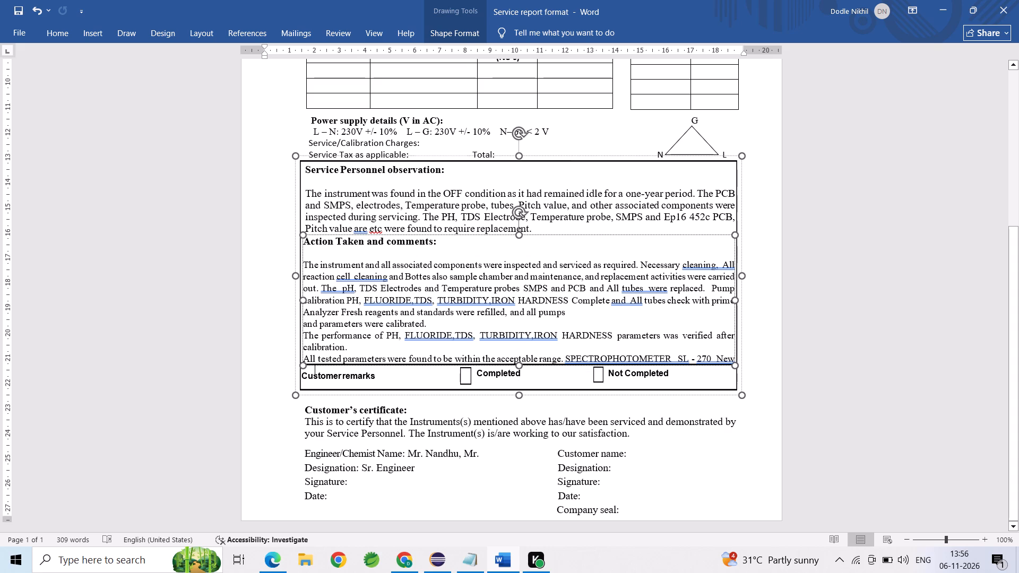
click(302, 364)
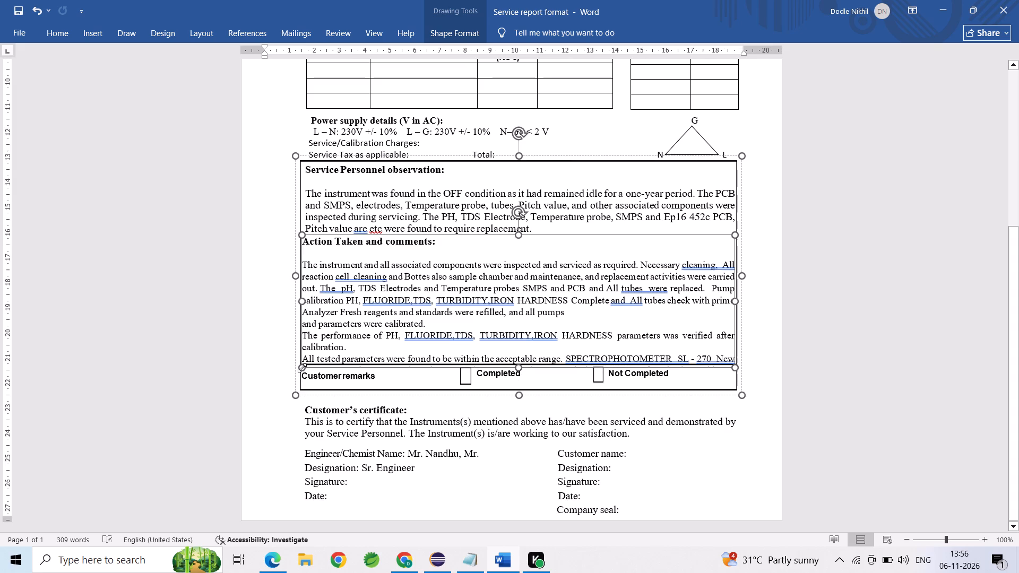
Reduce the Customer remarks text box's height and shift the box slightly right and down within its row.
click(476, 383)
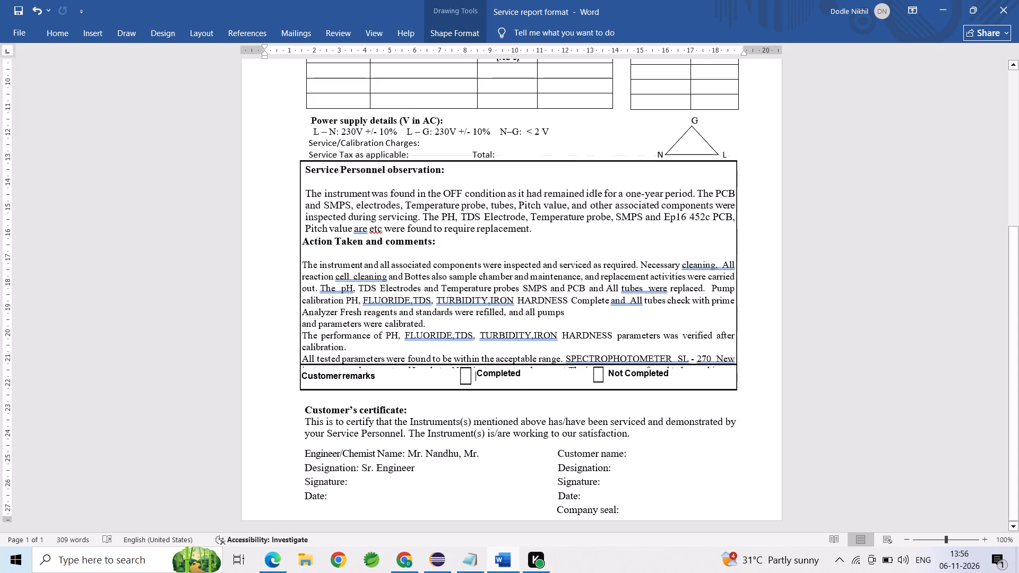
click(465, 378)
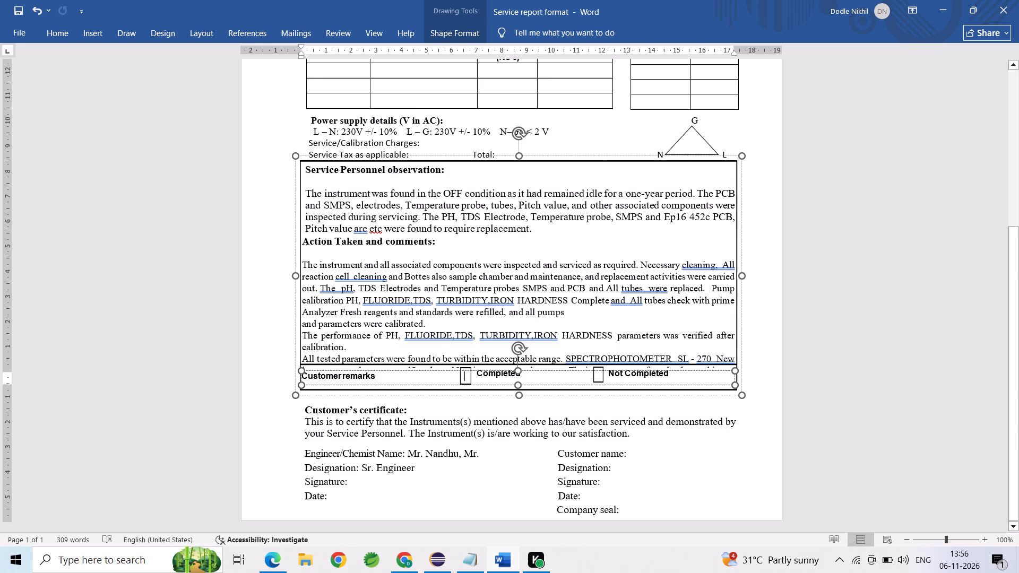
drag(10, 373, 10, 379)
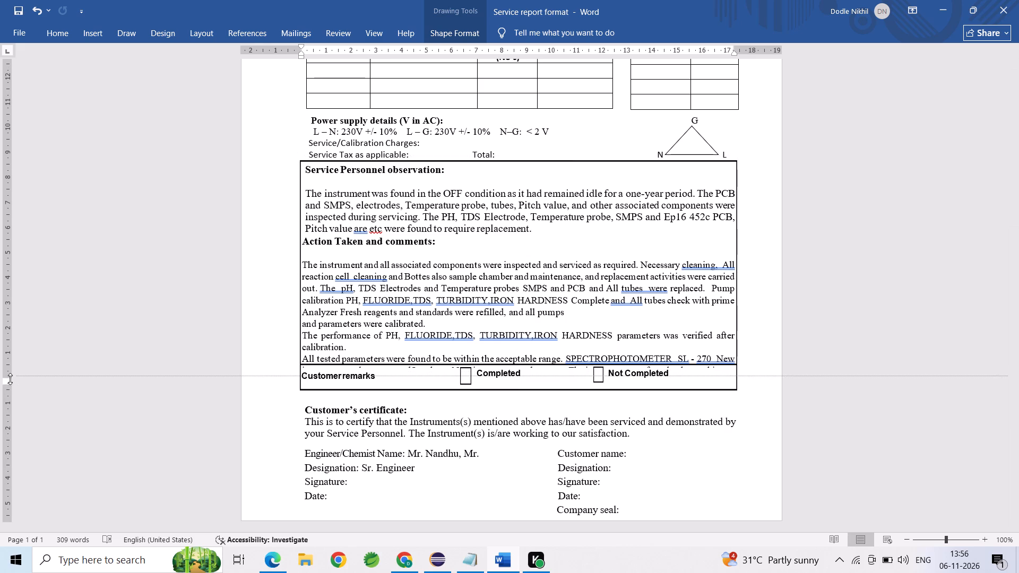
drag(10, 379, 13, 380)
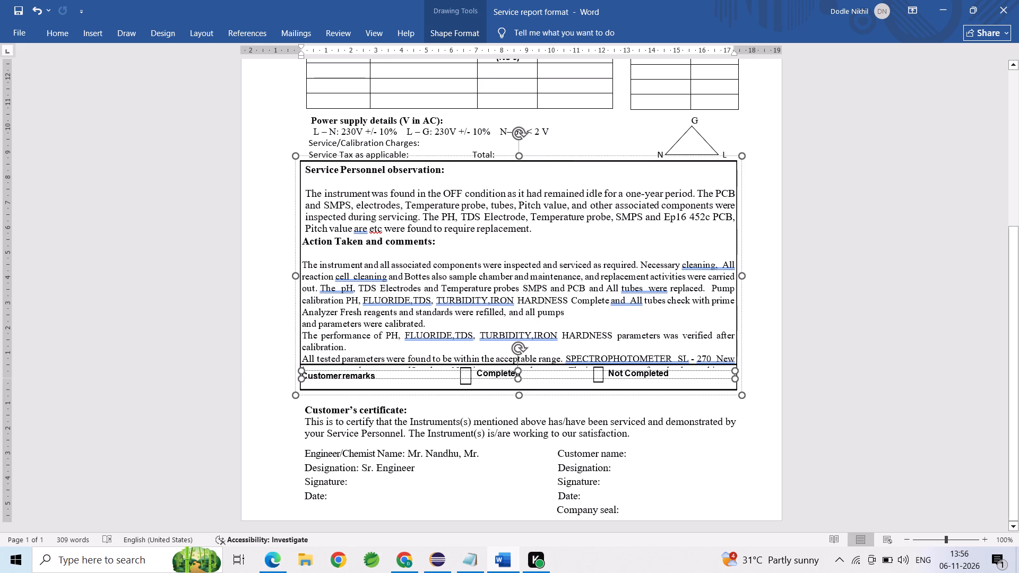
drag(449, 376, 451, 380)
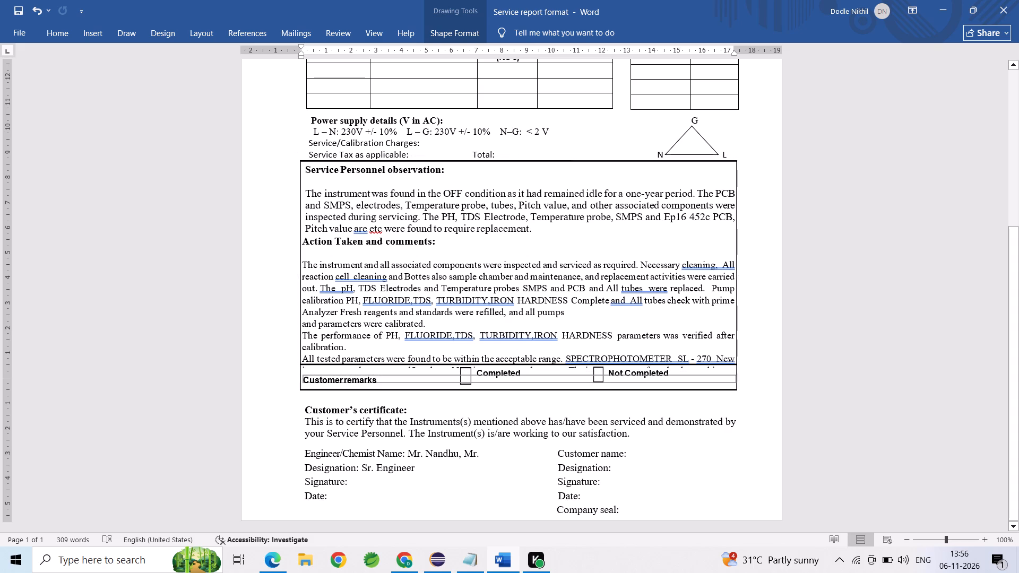
drag(451, 380, 455, 380)
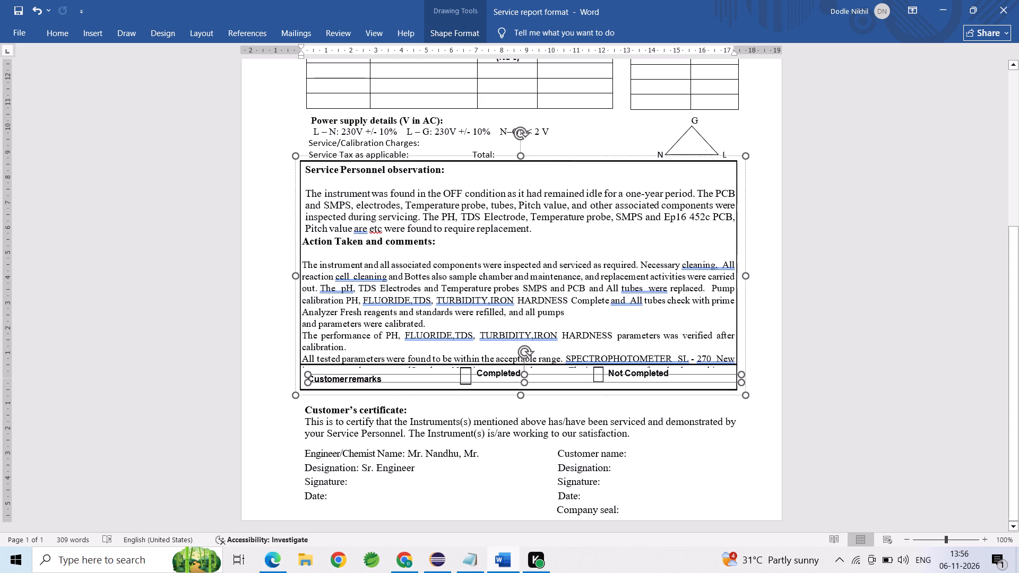
Raise the top edge of the Customer remarks text box so its label lines up with "Completed" and "Not Completed".
click(516, 375)
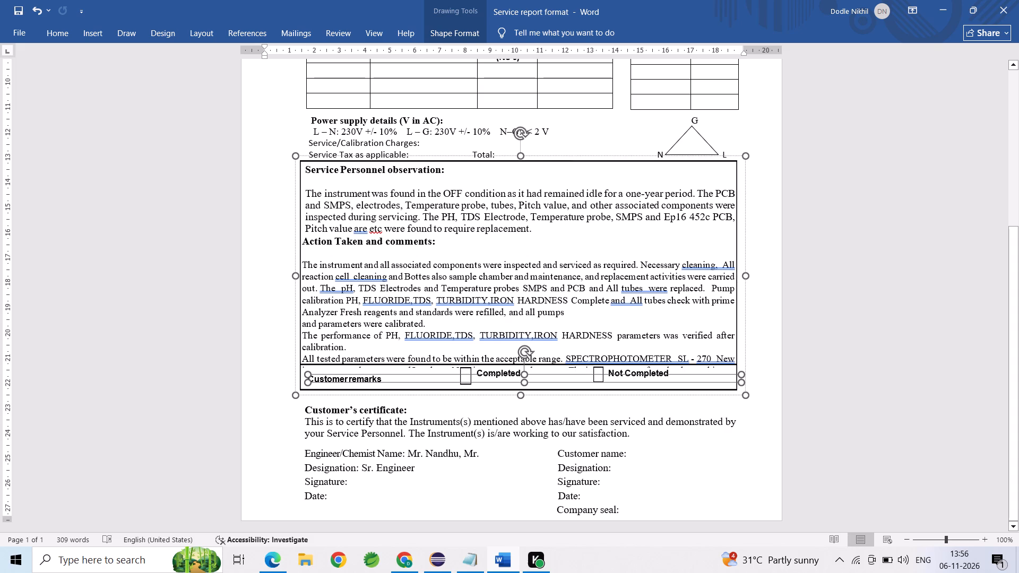
click(509, 367)
double_click(509, 375)
click(525, 374)
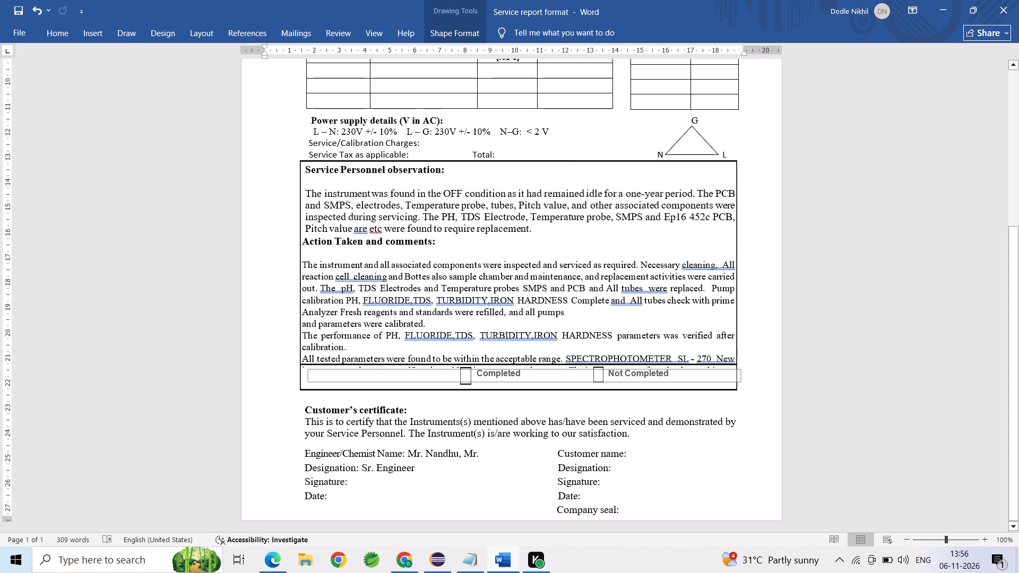
click(512, 376)
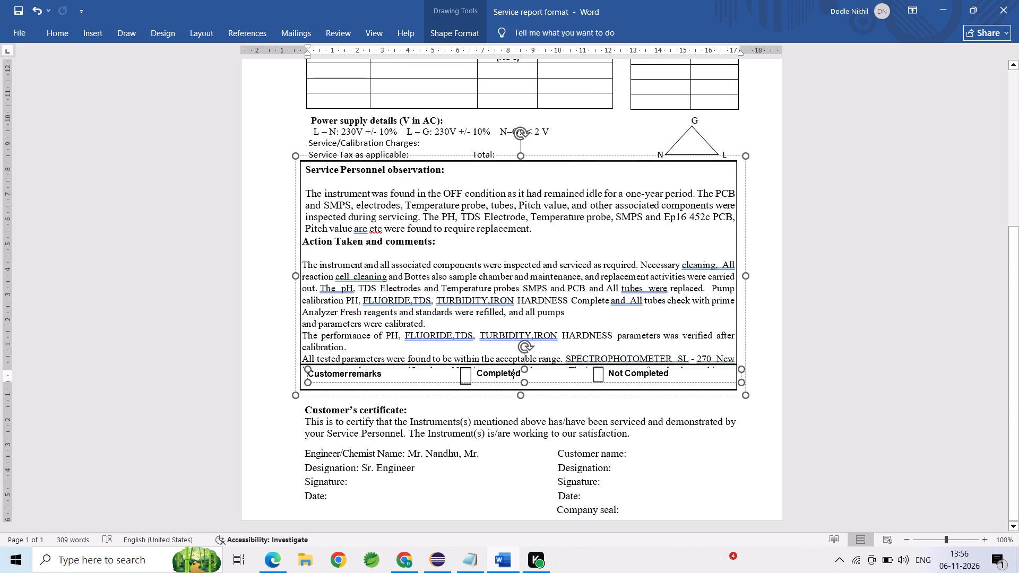
Make the Customer remarks text box narrower and taller, ending near "Not Completed" and just below the frame.
click(394, 372)
click(387, 376)
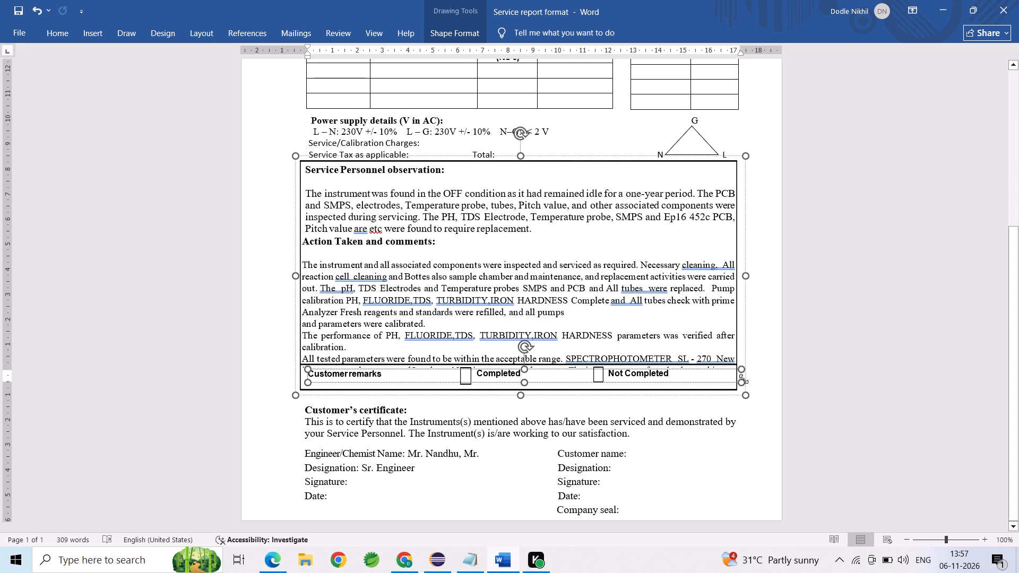
drag(741, 384, 627, 400)
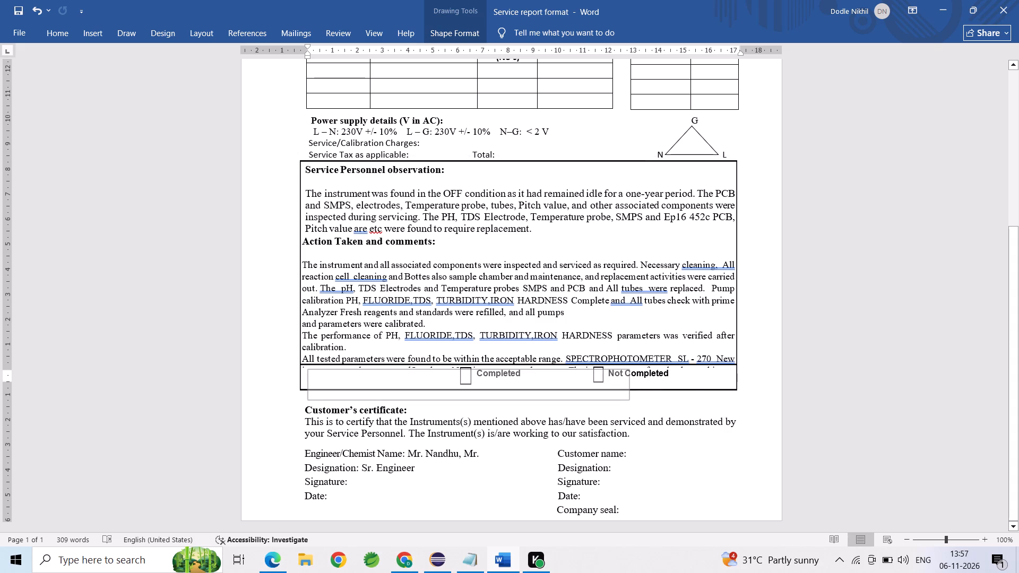
drag(627, 400, 627, 400)
click(656, 380)
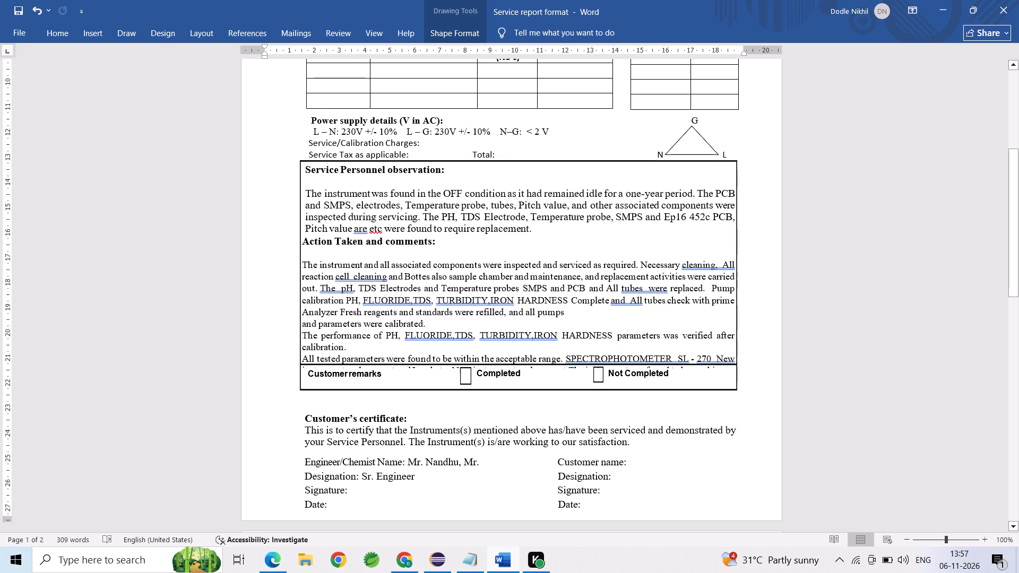
Move the "Not Completed" label slightly right and down within the Customer remarks row.
drag(654, 377, 654, 382)
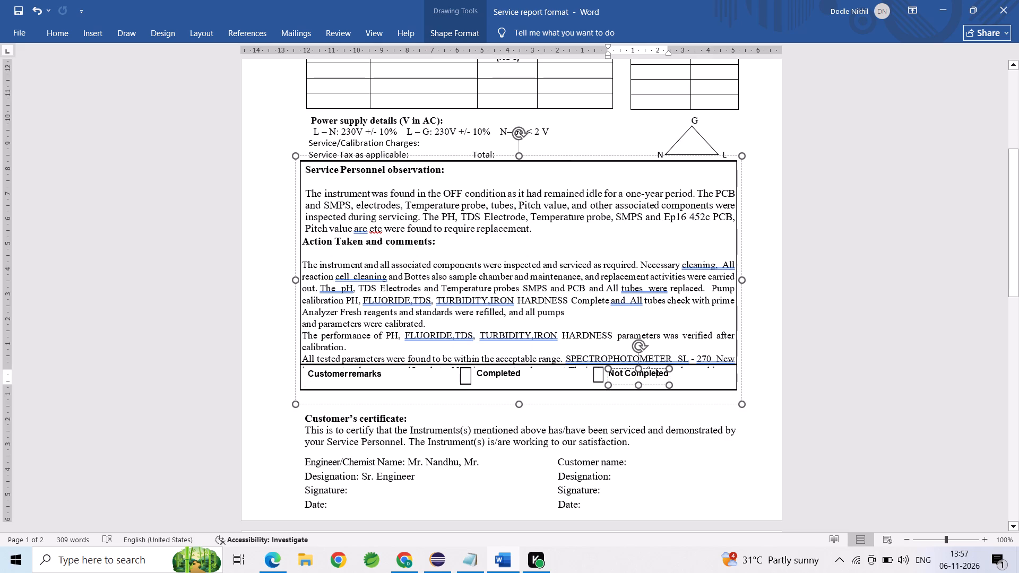
click(649, 382)
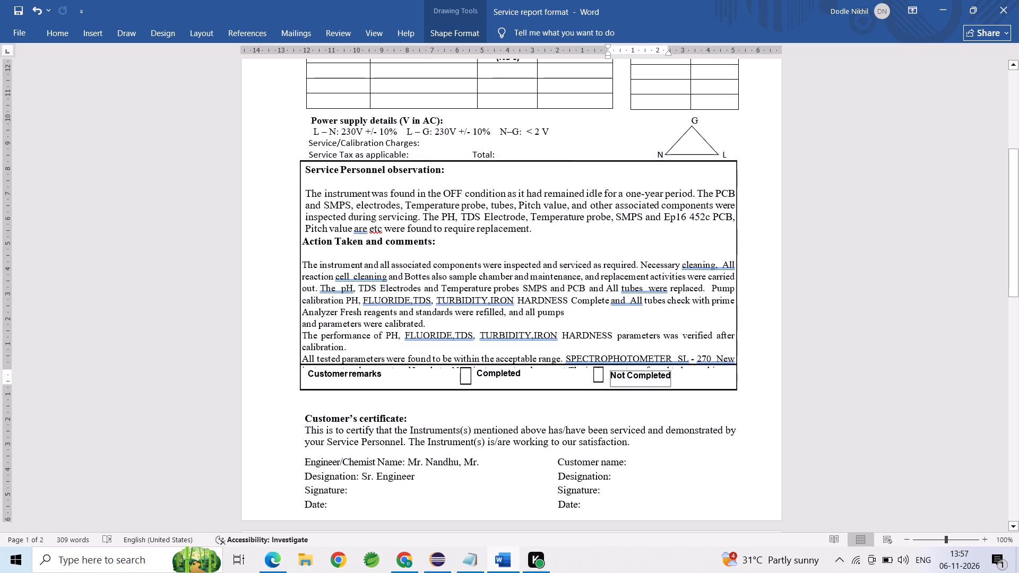
Narrow the Customer remarks text box so it ends between the "Completed" label and the "Not Completed" checkbox.
click(602, 379)
click(598, 378)
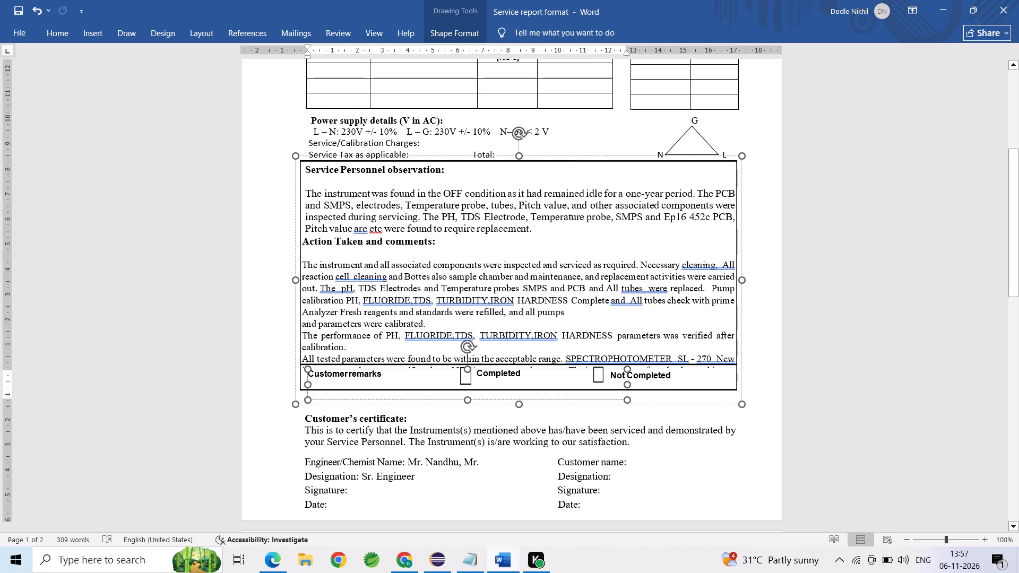
drag(623, 388, 629, 383)
drag(629, 383, 725, 372)
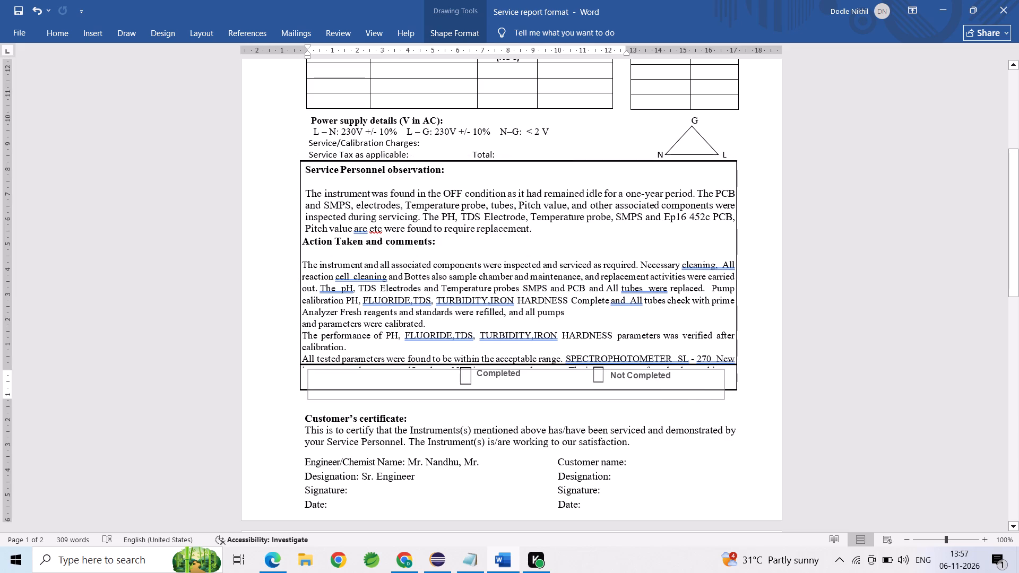
drag(725, 372, 729, 372)
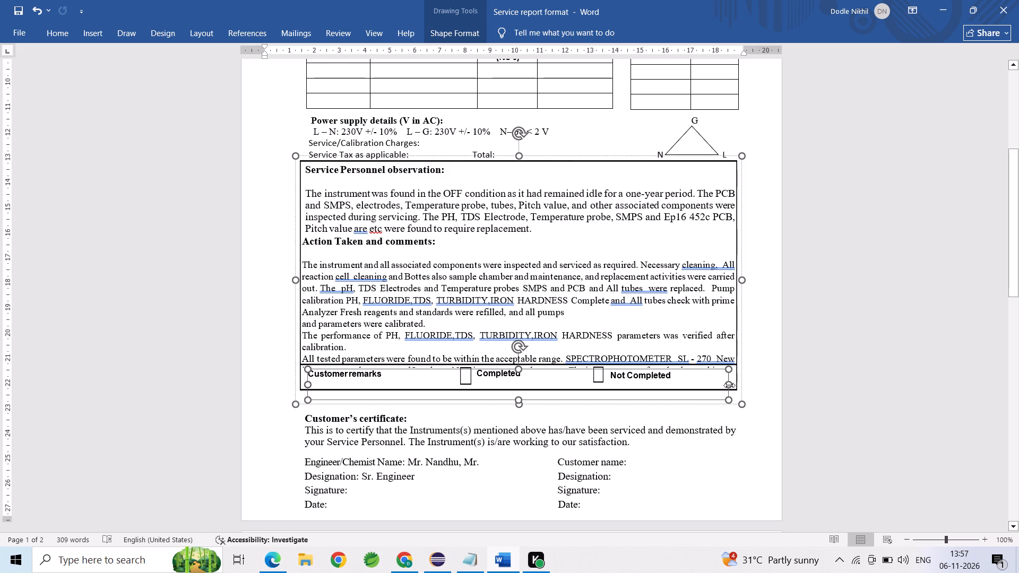
drag(729, 385, 545, 383)
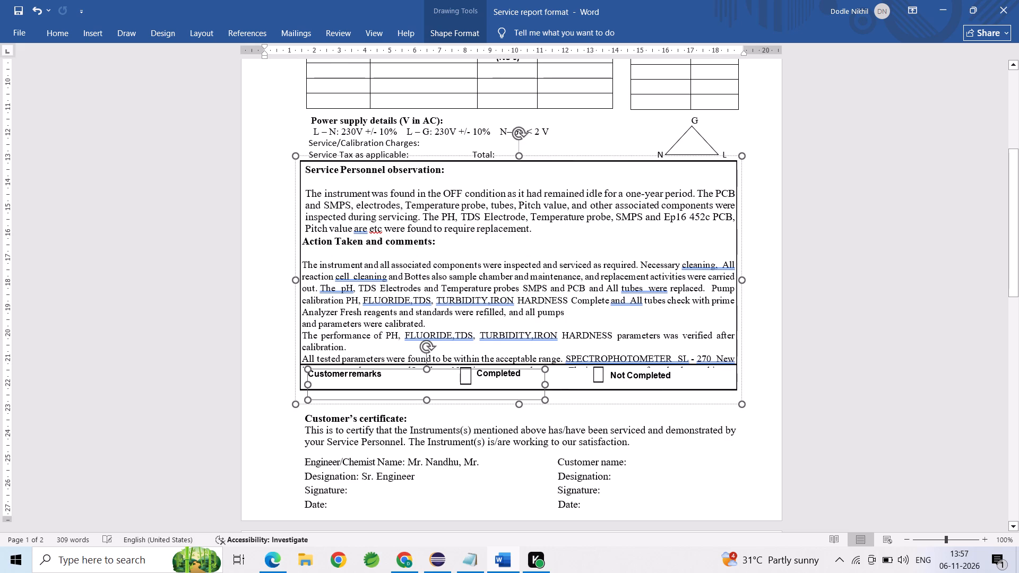
Shrink the checkbox beside "Not Completed" and shift it slightly right and down, closer to its label.
click(595, 378)
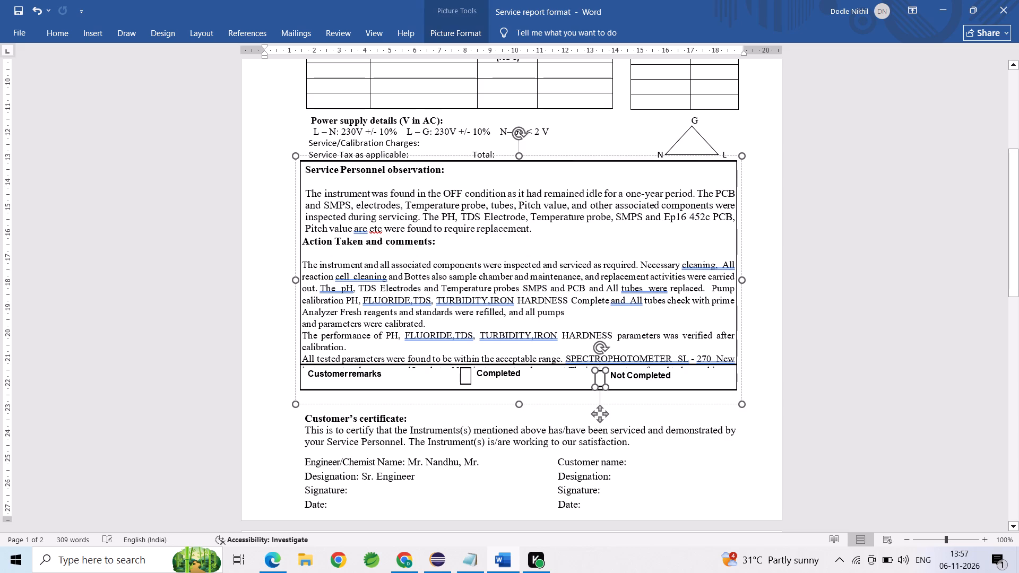
click(595, 371)
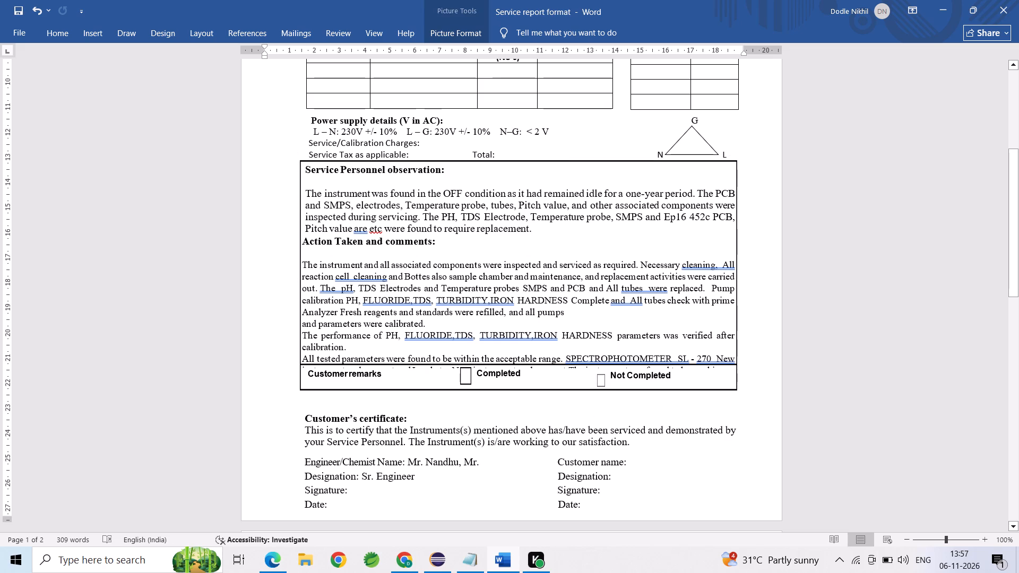
click(600, 382)
Narrow the Customer remarks text box to end before the "Completed" checkbox and reduce its height to fit inside the frame.
click(520, 376)
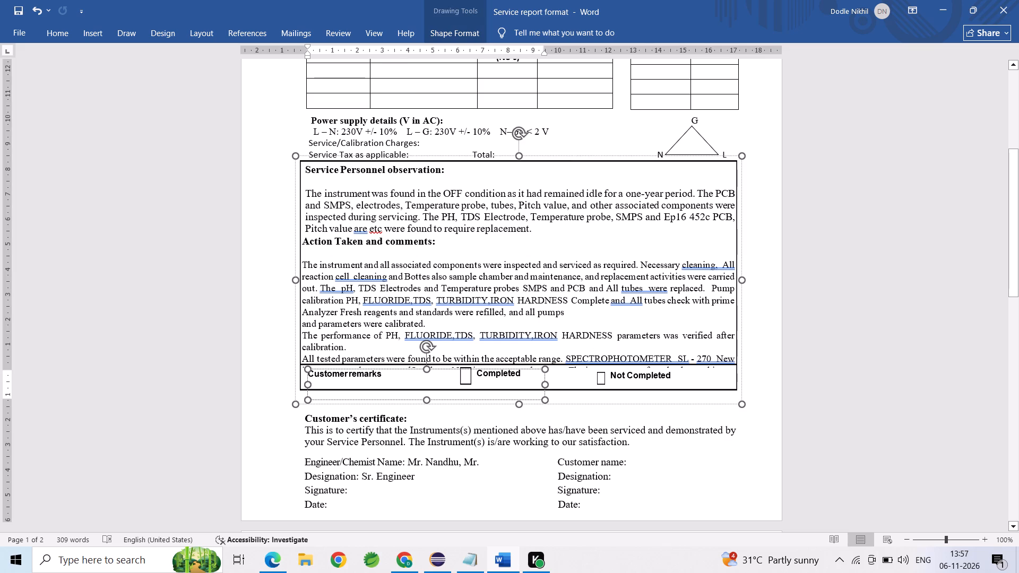
drag(545, 386, 440, 376)
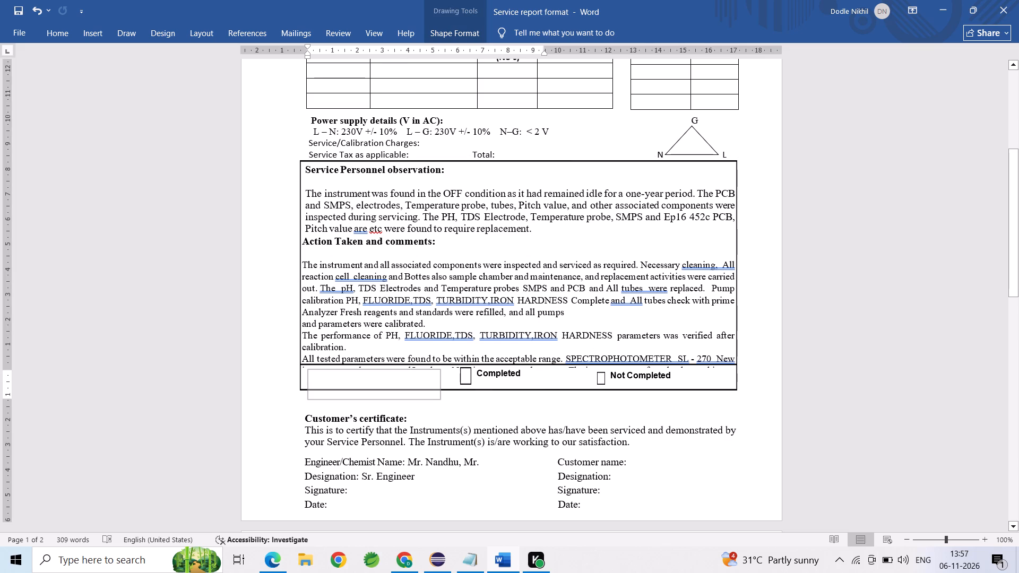
drag(440, 376, 439, 374)
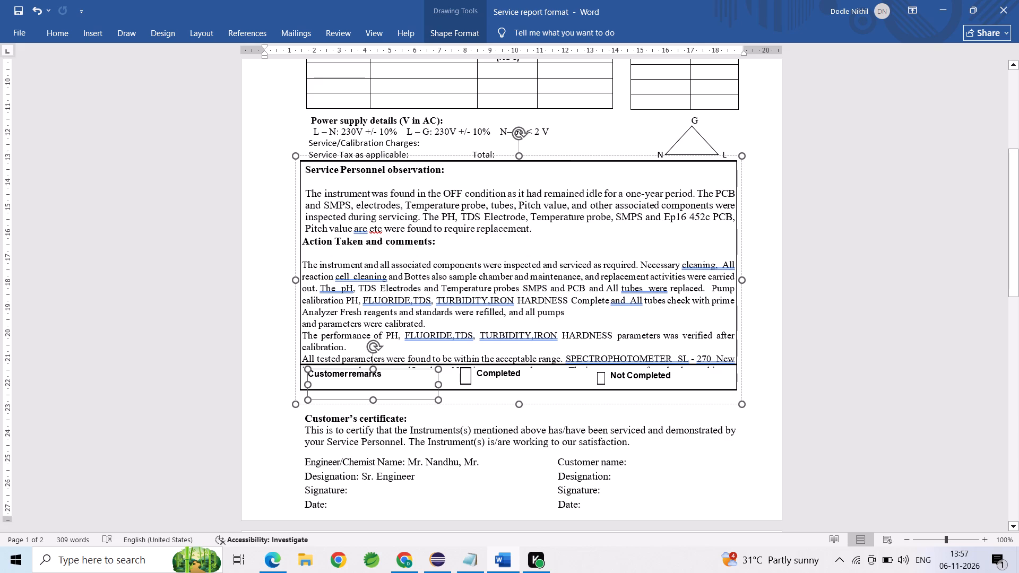
drag(437, 397, 429, 387)
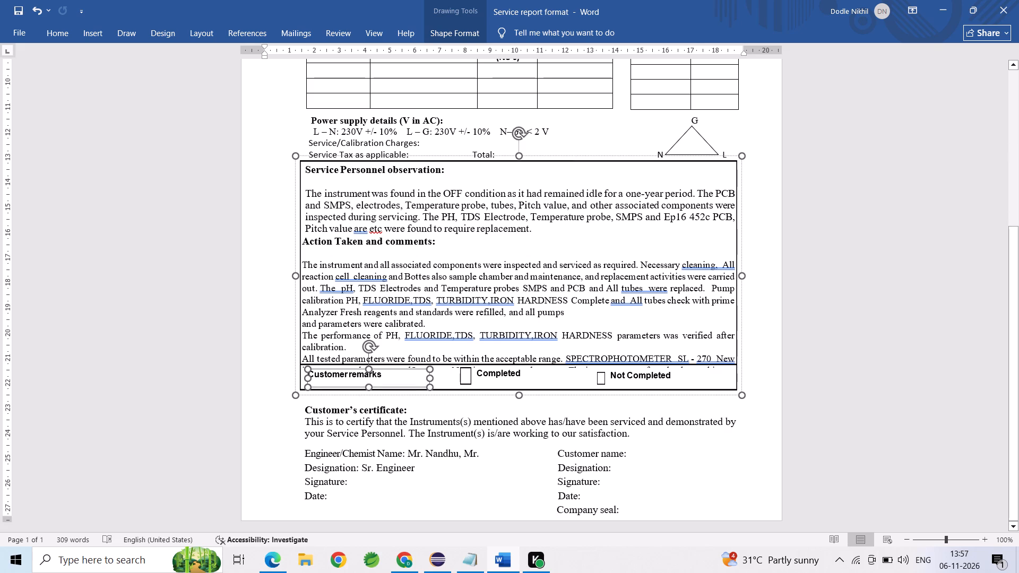
Move the "Completed" label slightly right and down, level with the "Not Completed" label.
click(505, 374)
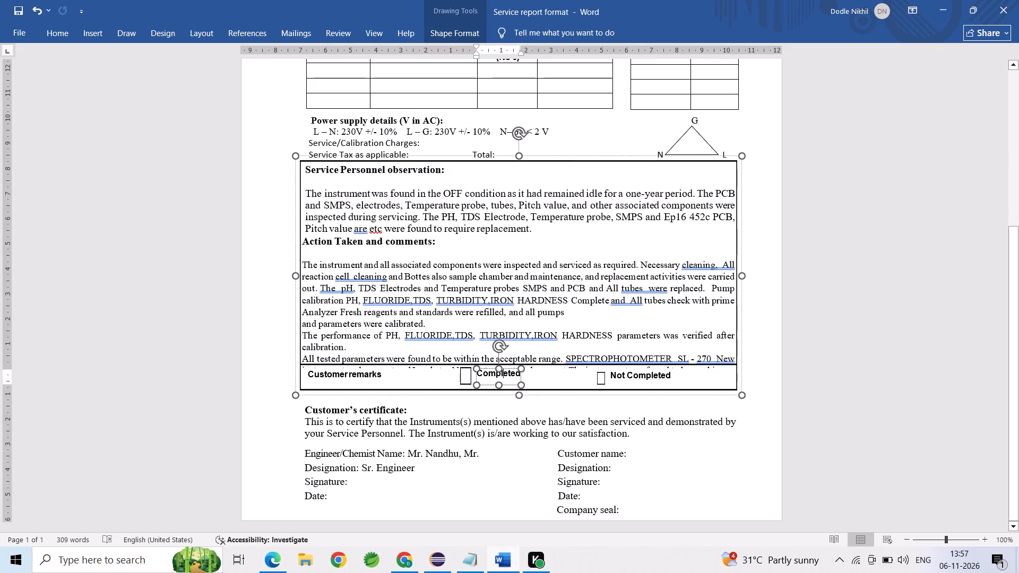
drag(507, 383, 509, 386)
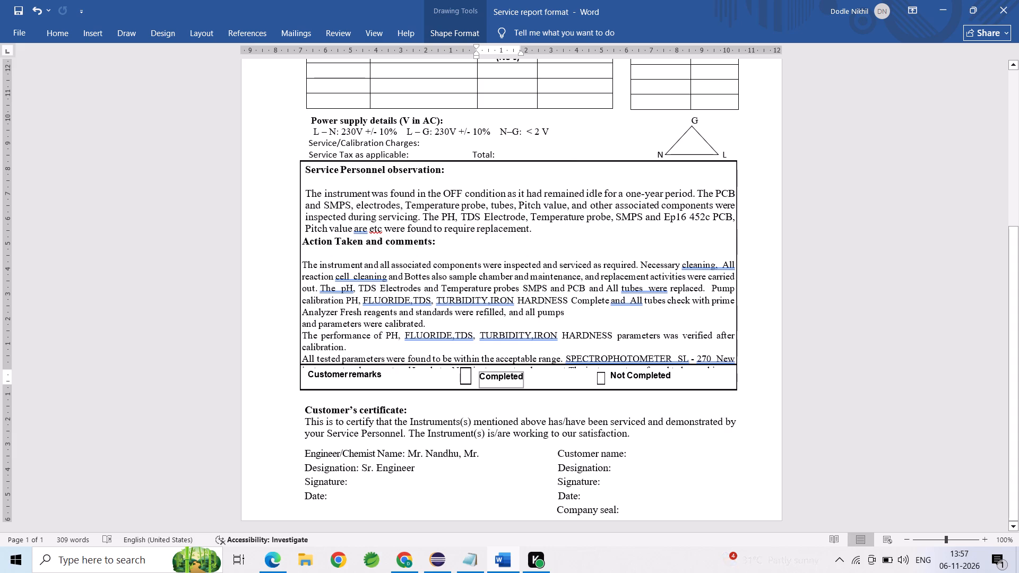
drag(509, 386, 517, 386)
drag(517, 386, 514, 386)
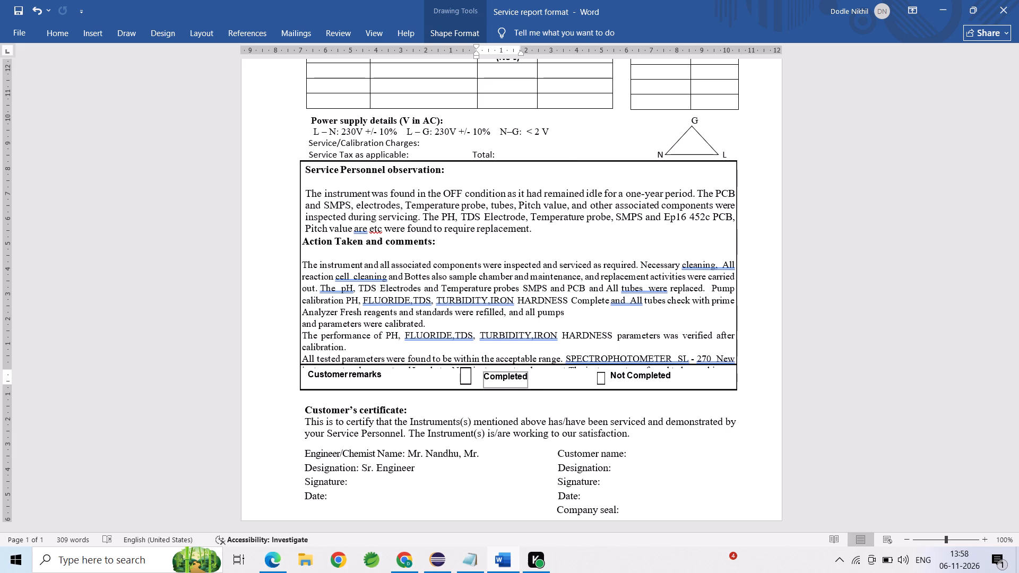
drag(514, 386, 510, 384)
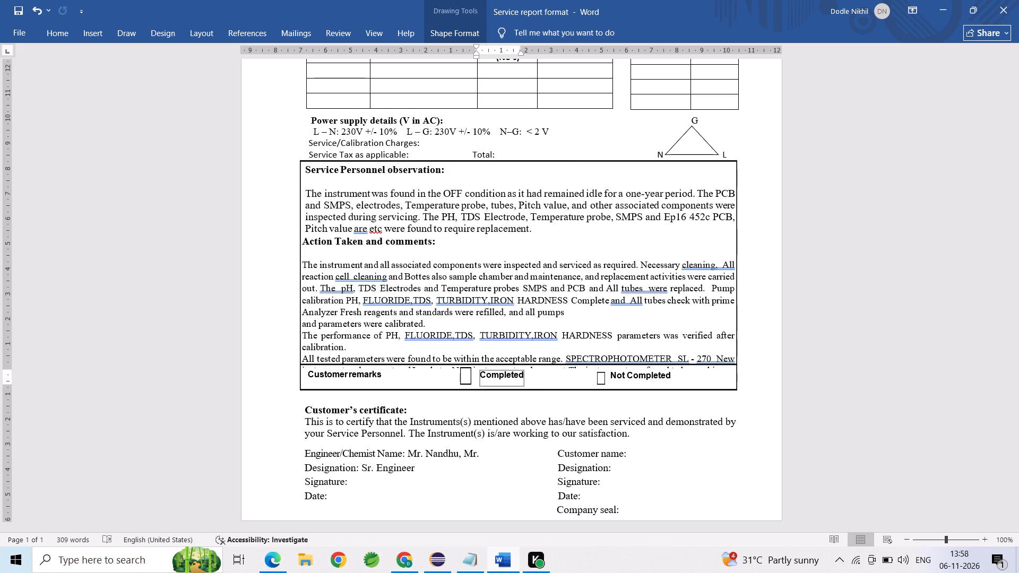
drag(510, 384, 515, 385)
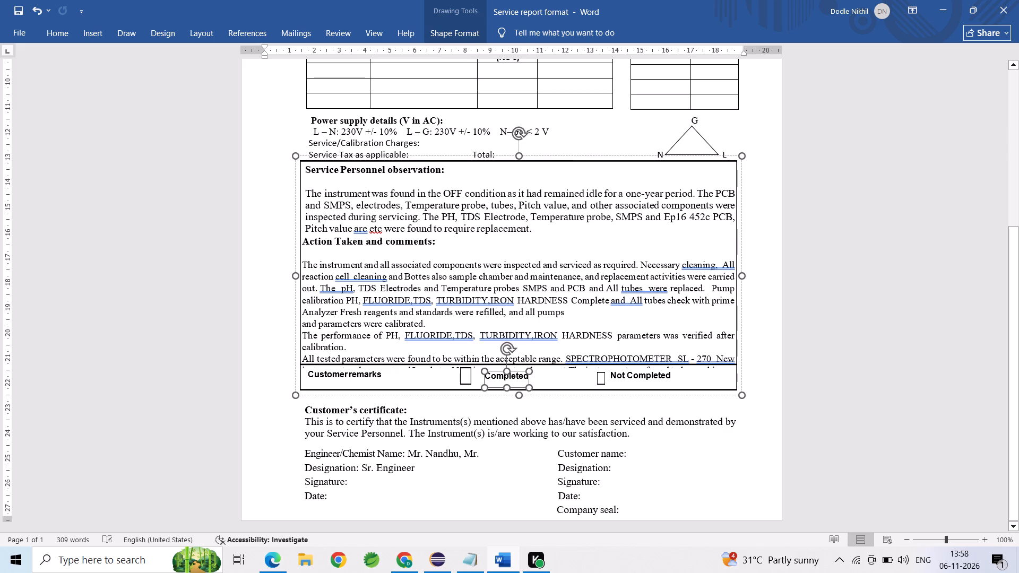
Shrink the "Completed" checkbox to match the "Not Completed" one and move it right, close to its label.
click(468, 377)
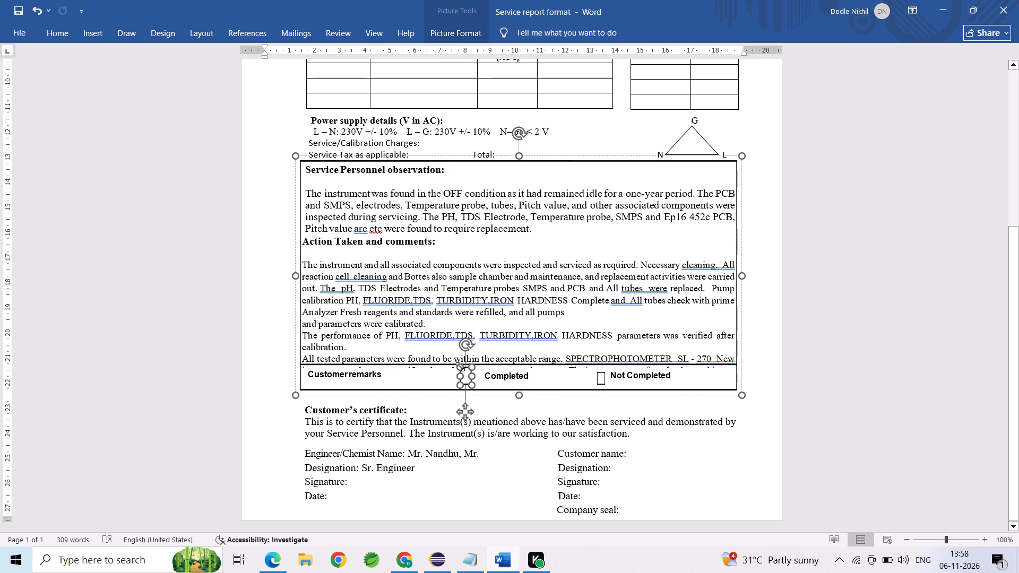
drag(460, 367, 464, 372)
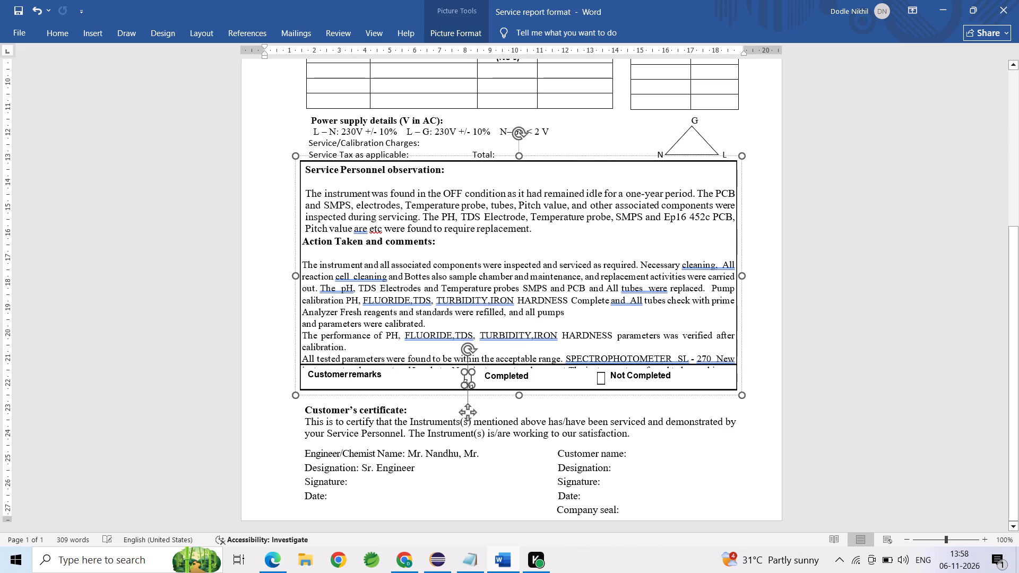
drag(469, 411, 471, 411)
drag(471, 411, 474, 409)
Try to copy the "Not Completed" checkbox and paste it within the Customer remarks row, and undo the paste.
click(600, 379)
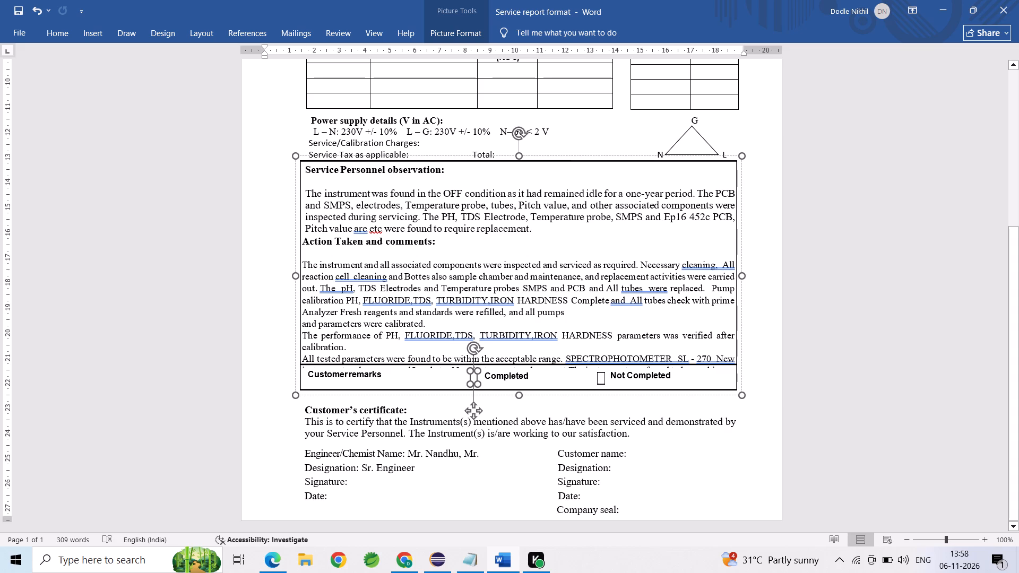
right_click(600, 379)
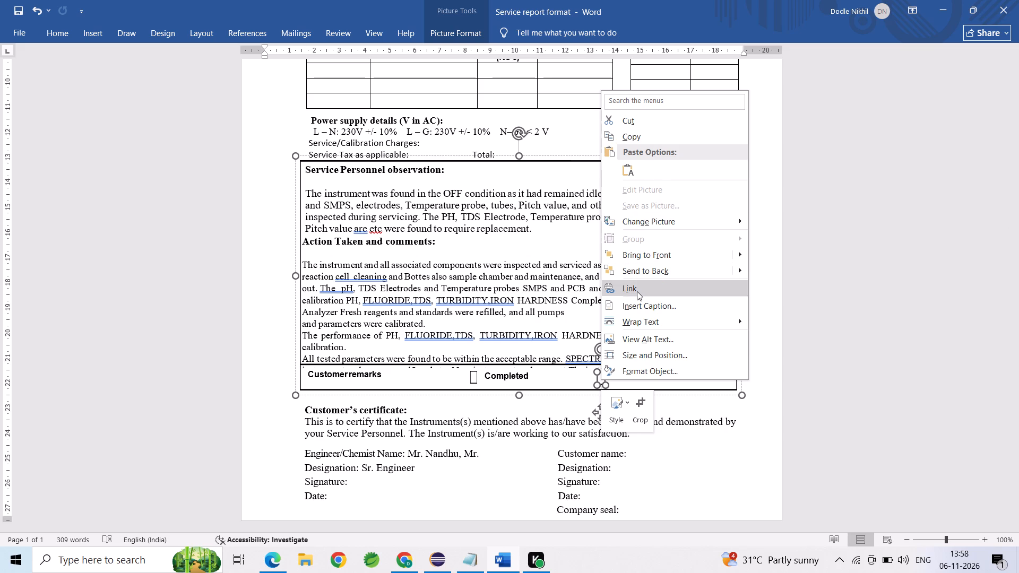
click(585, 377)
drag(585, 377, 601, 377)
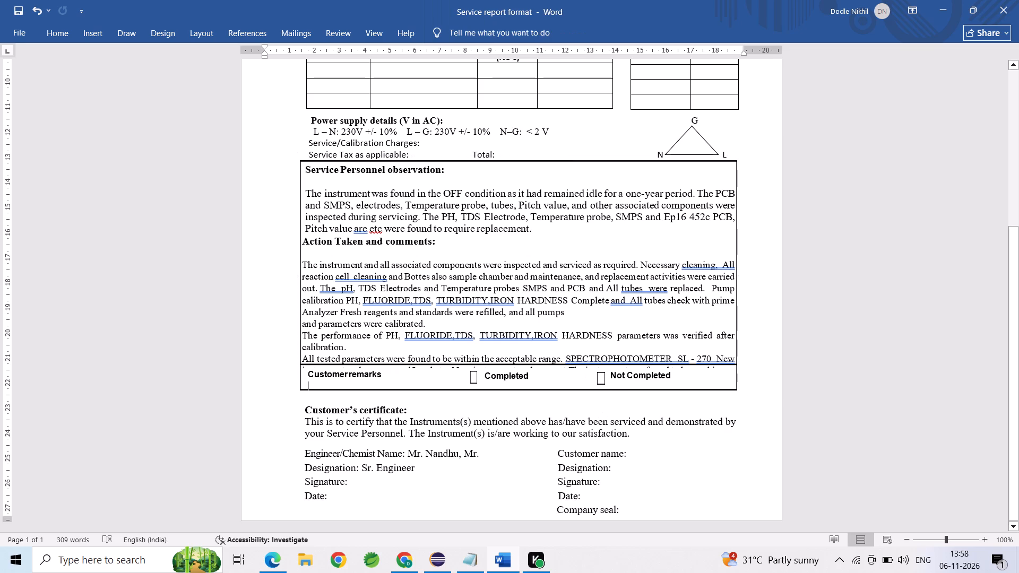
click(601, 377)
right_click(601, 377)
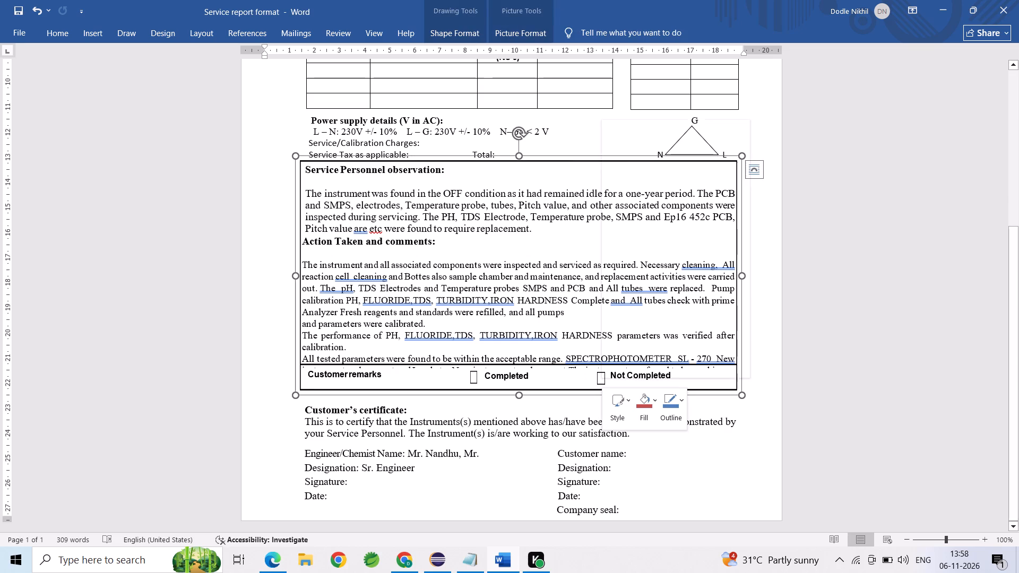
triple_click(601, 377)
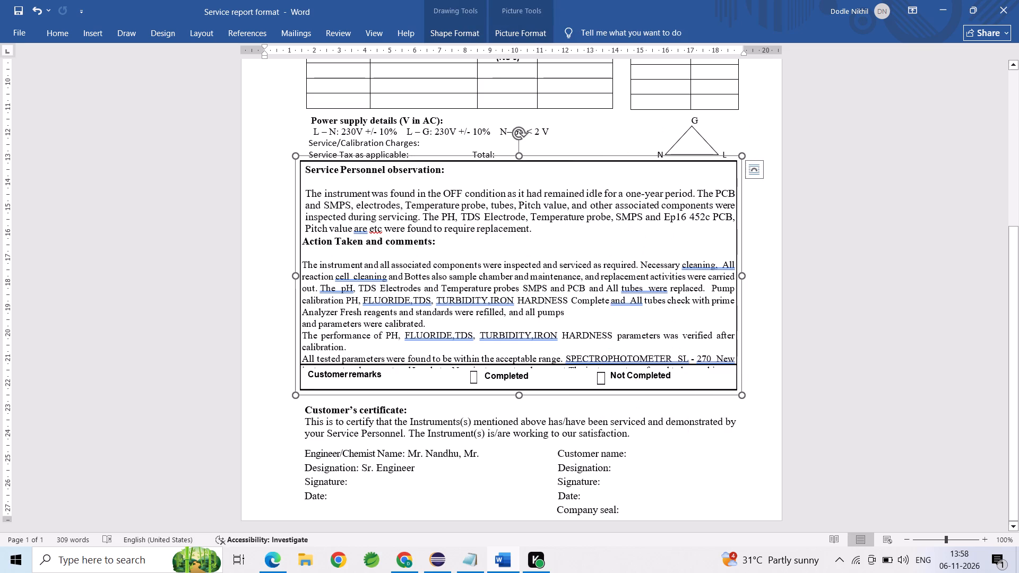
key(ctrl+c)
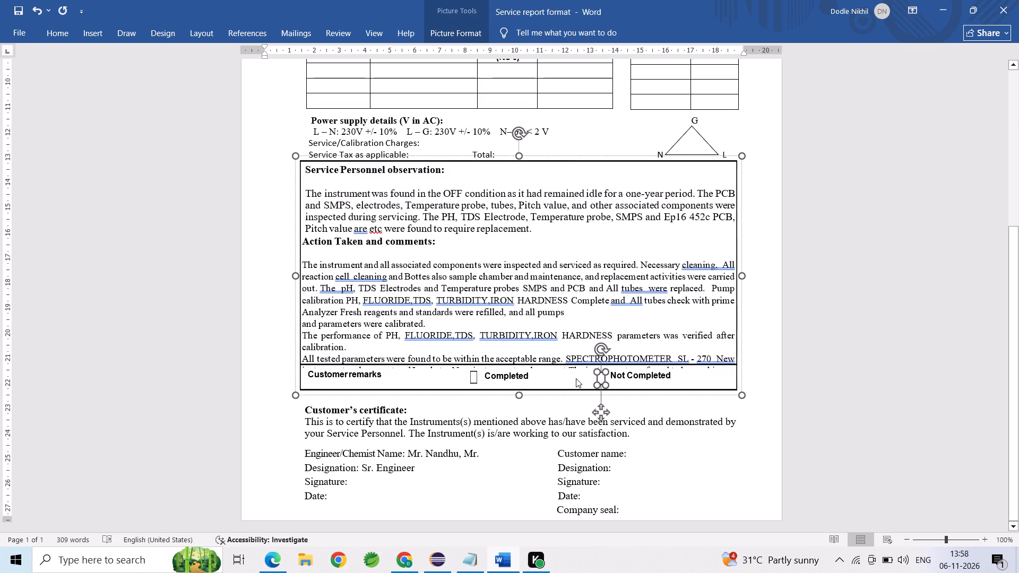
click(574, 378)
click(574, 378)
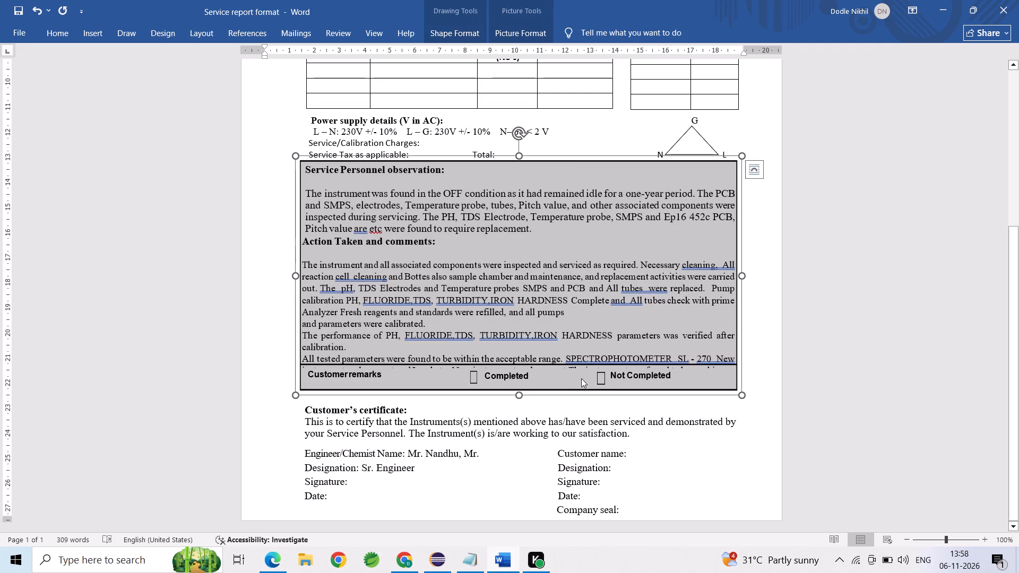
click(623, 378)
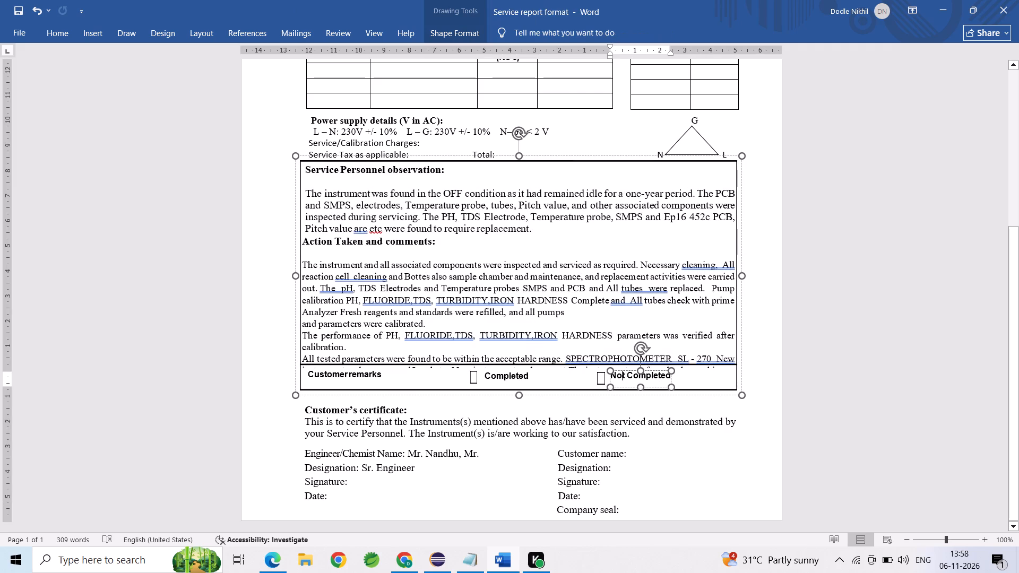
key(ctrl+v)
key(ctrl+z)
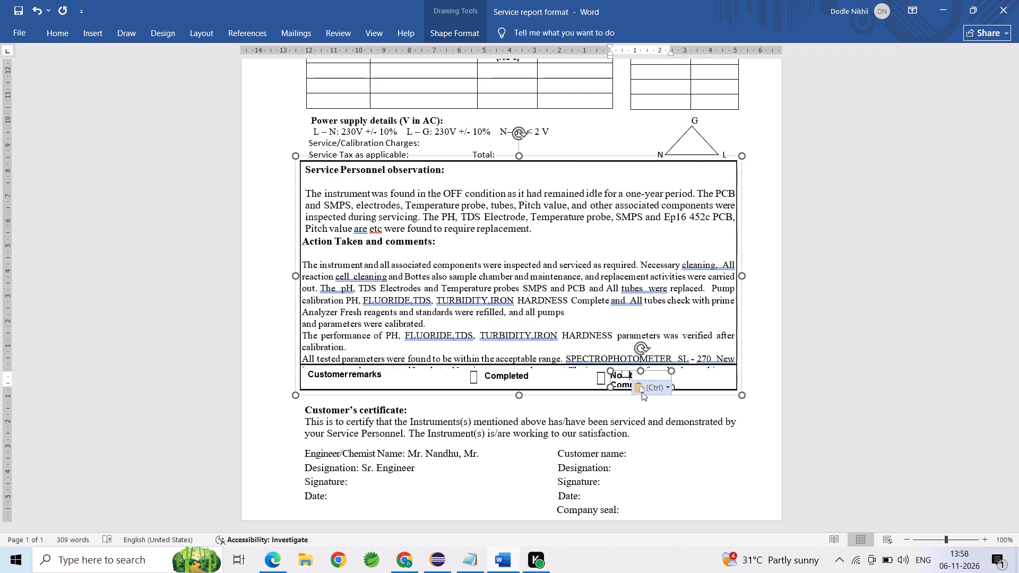
Widen the "Completed" checkbox rightward until it nearly touches its label.
double_click(476, 380)
drag(478, 383, 483, 382)
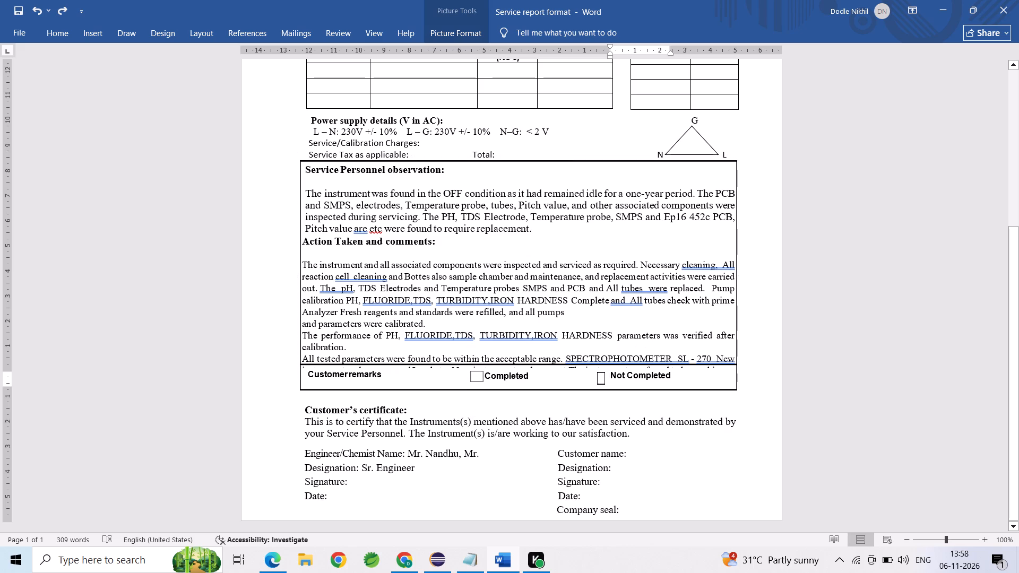
drag(483, 382, 483, 382)
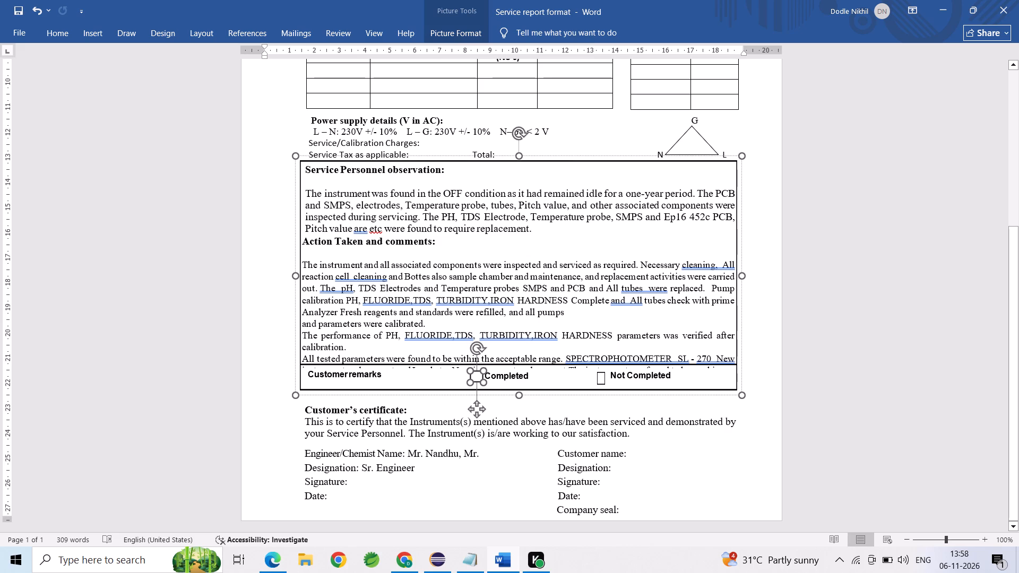
click(556, 376)
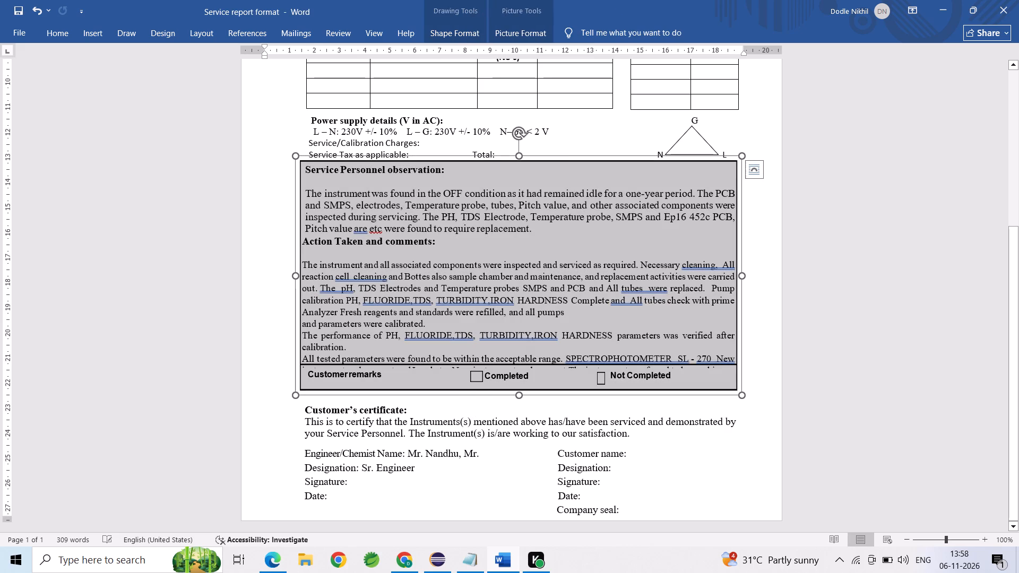
Widen the "Not Completed" checkbox to match the "Completed" one and move it up beside its label.
click(482, 376)
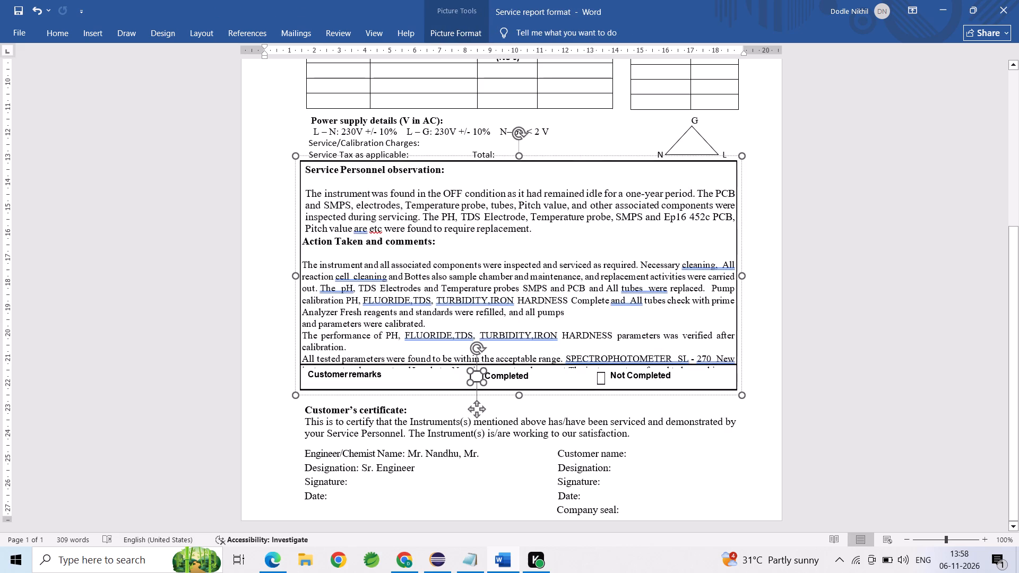
click(600, 380)
drag(597, 373, 590, 373)
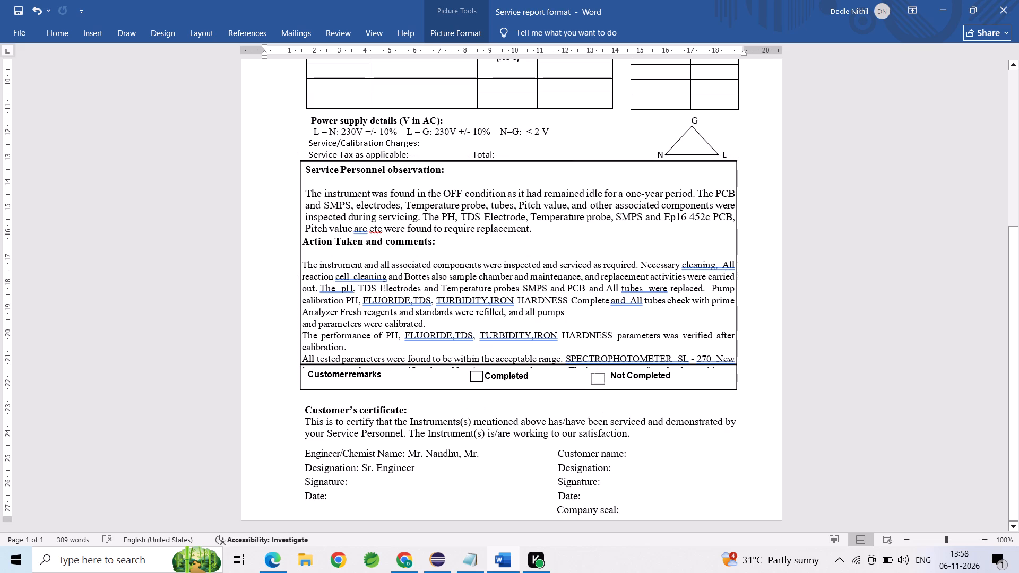
drag(590, 373, 592, 373)
click(597, 381)
Check the action text against the Notepad notes and resize its text box to align with the observation text and end above Customer remarks.
click(463, 365)
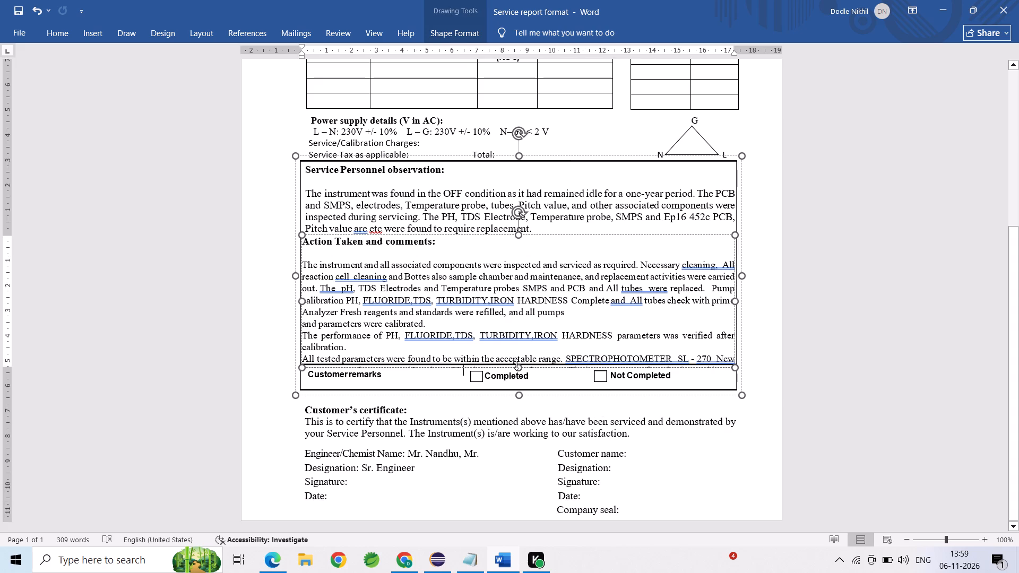
drag(516, 364, 517, 370)
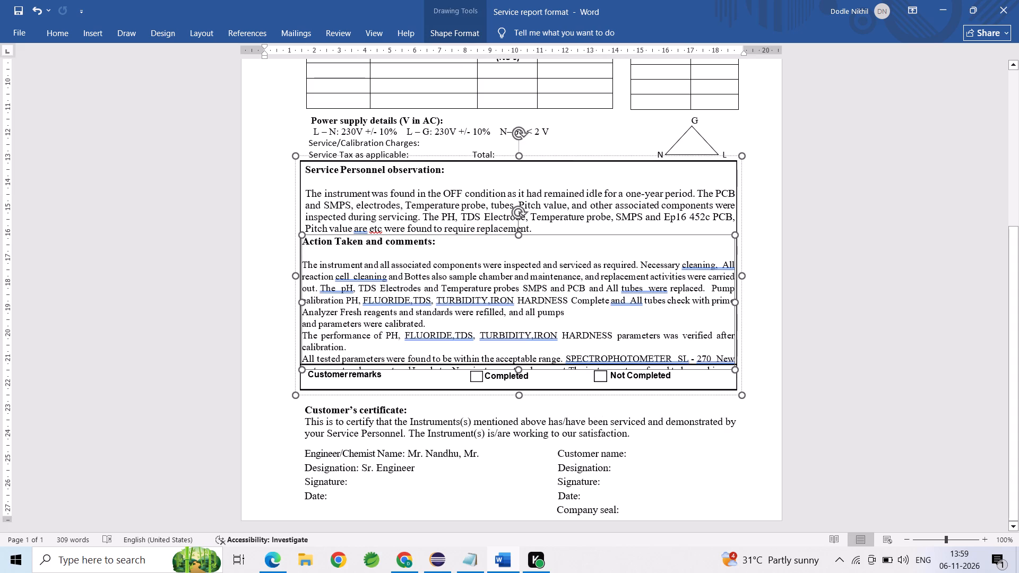
click(525, 348)
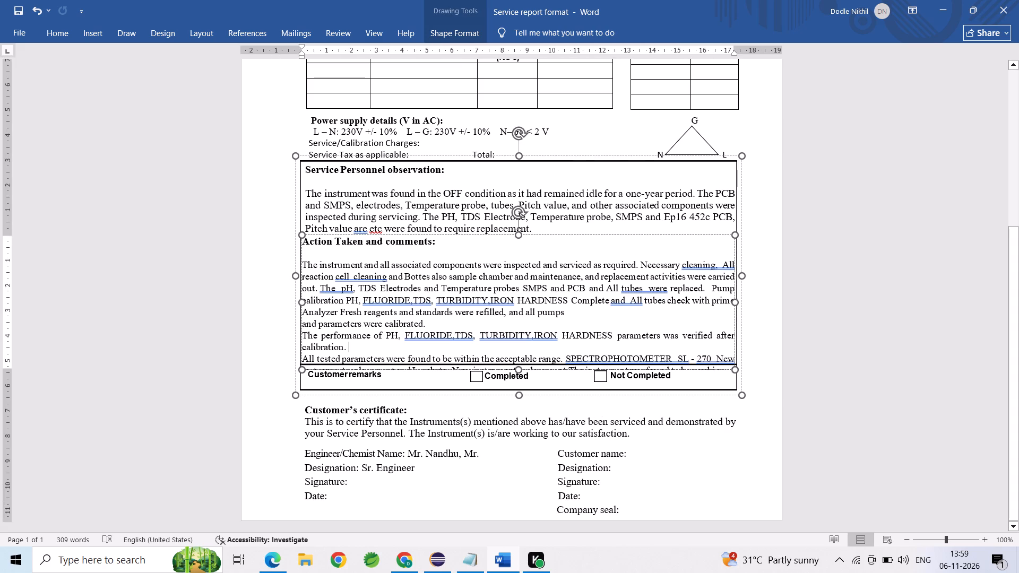
click(489, 364)
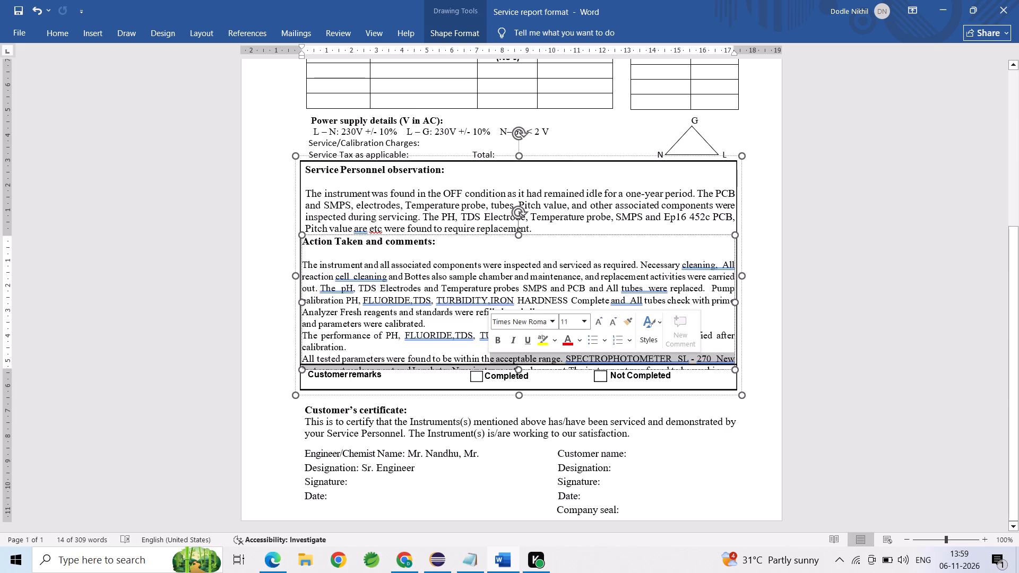
click(438, 348)
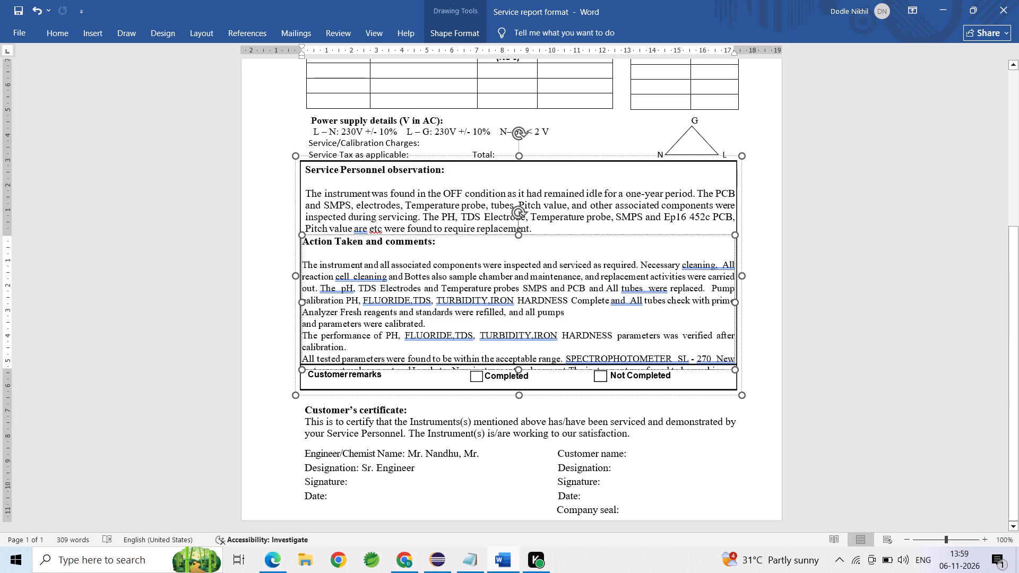
key(alt+Tab)
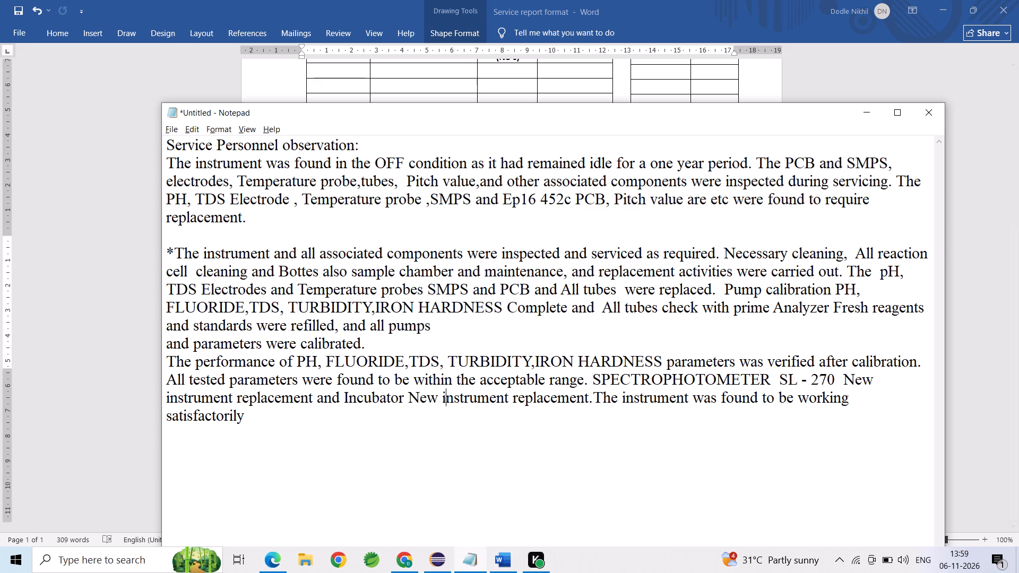
key(alt+Tab)
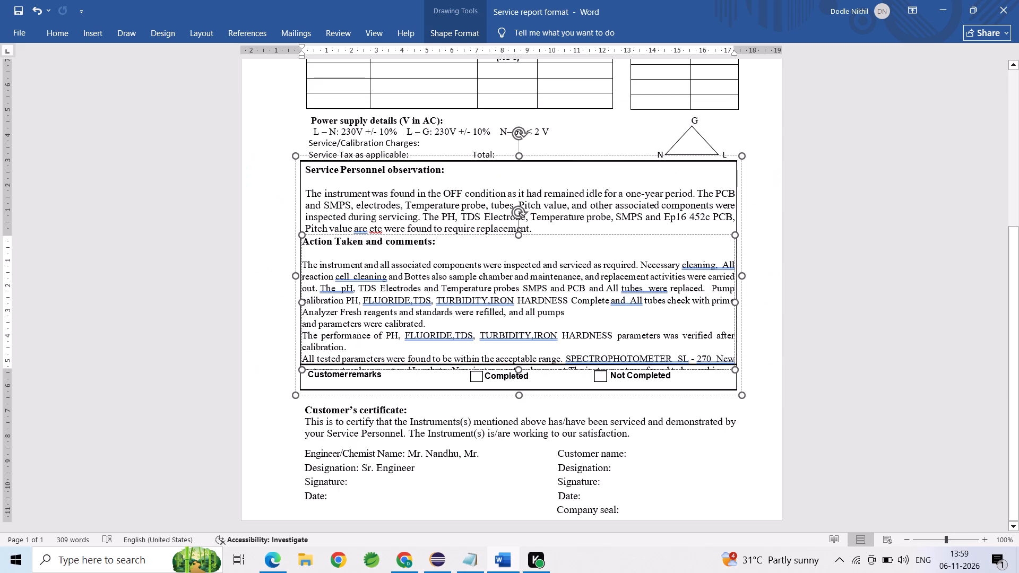
key(alt+Tab)
key(alt+Tab)
click(414, 364)
drag(304, 368, 304, 363)
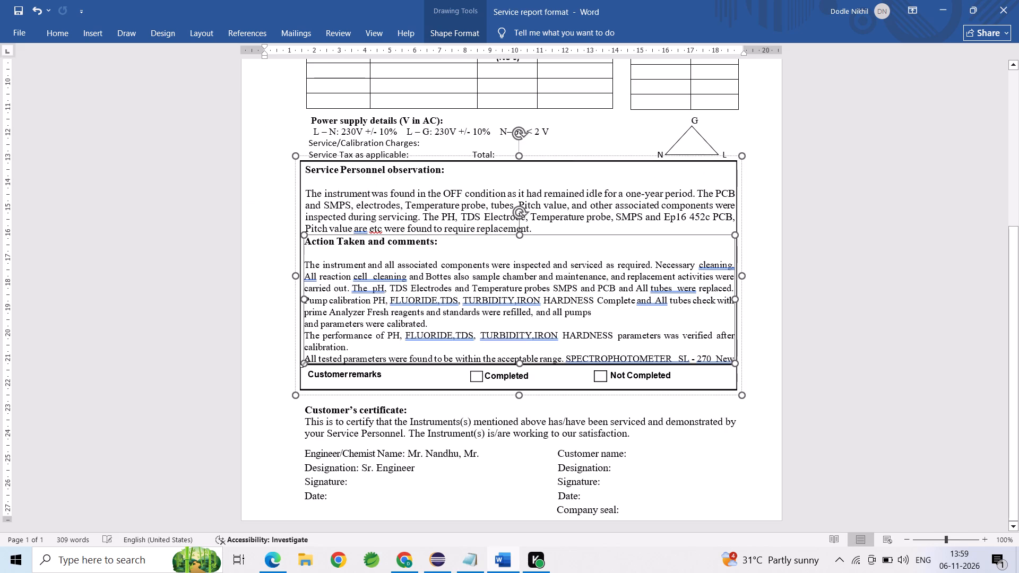
Move the "Customer remarks" label slightly right and down, level with the "Completed" label.
click(331, 375)
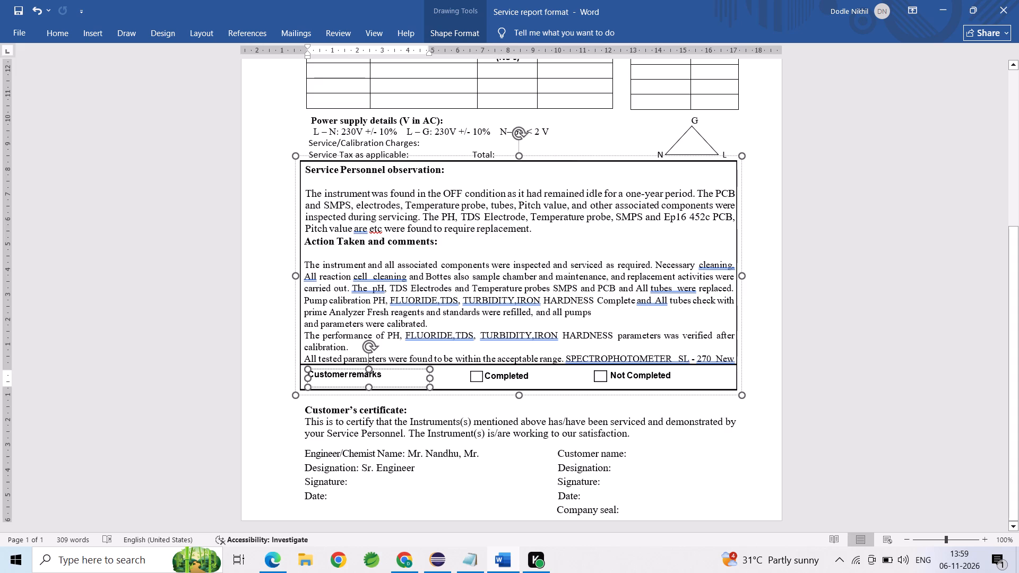
click(340, 375)
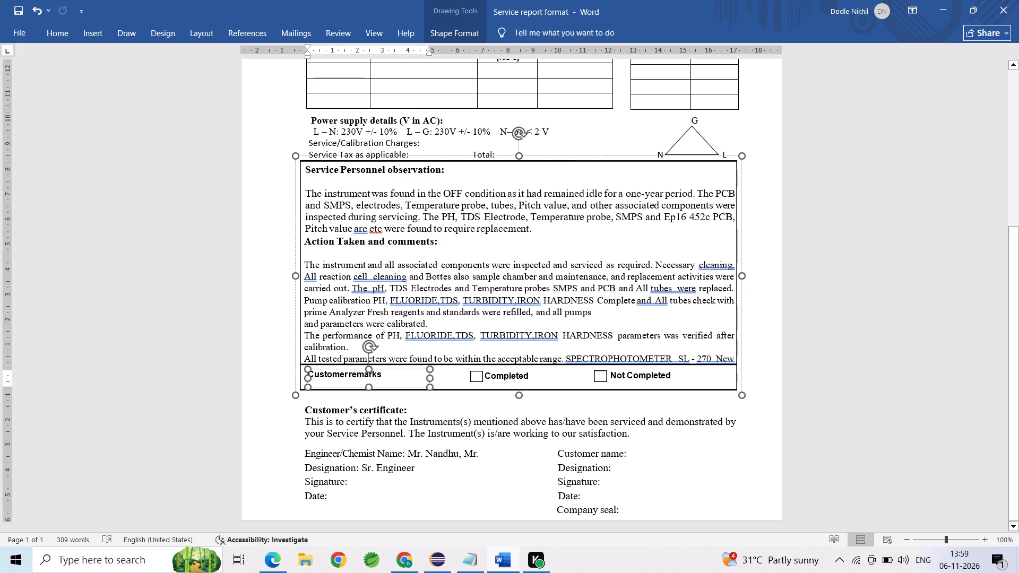
click(346, 383)
click(355, 384)
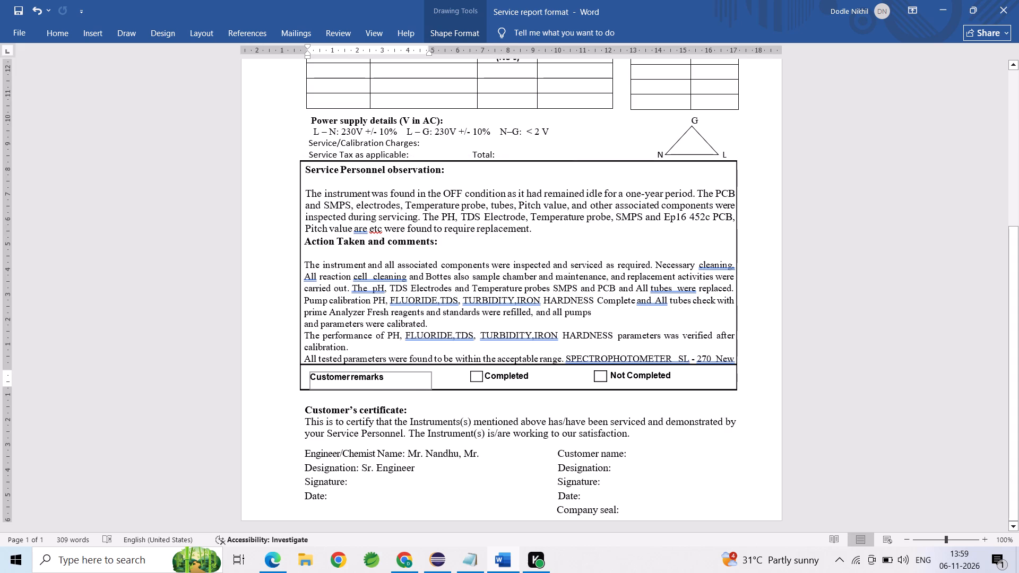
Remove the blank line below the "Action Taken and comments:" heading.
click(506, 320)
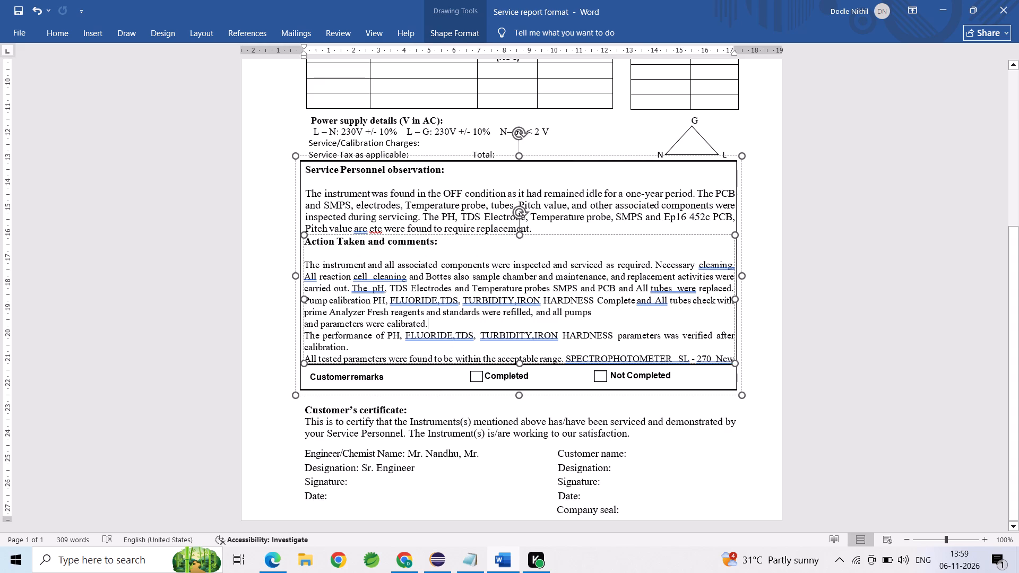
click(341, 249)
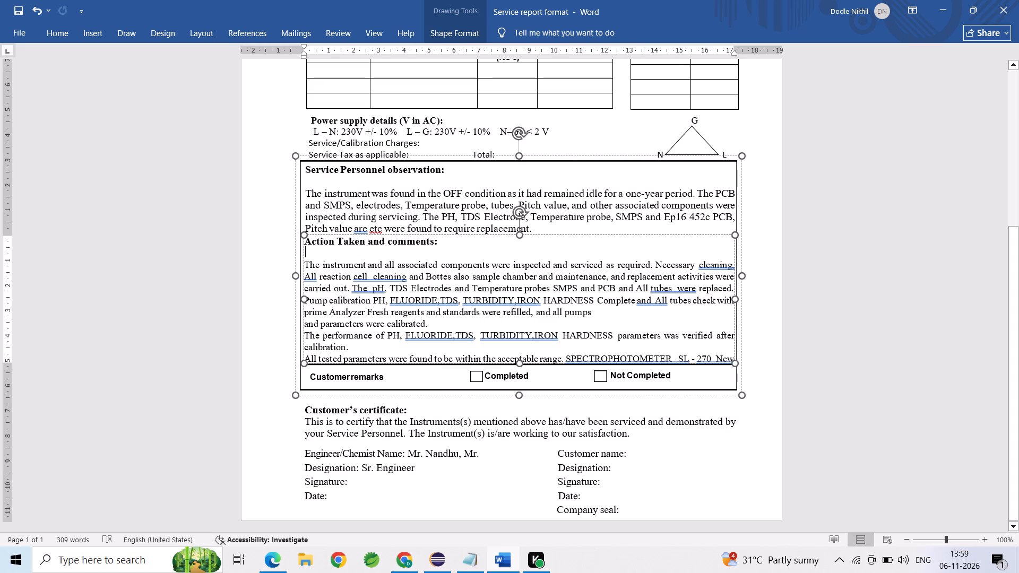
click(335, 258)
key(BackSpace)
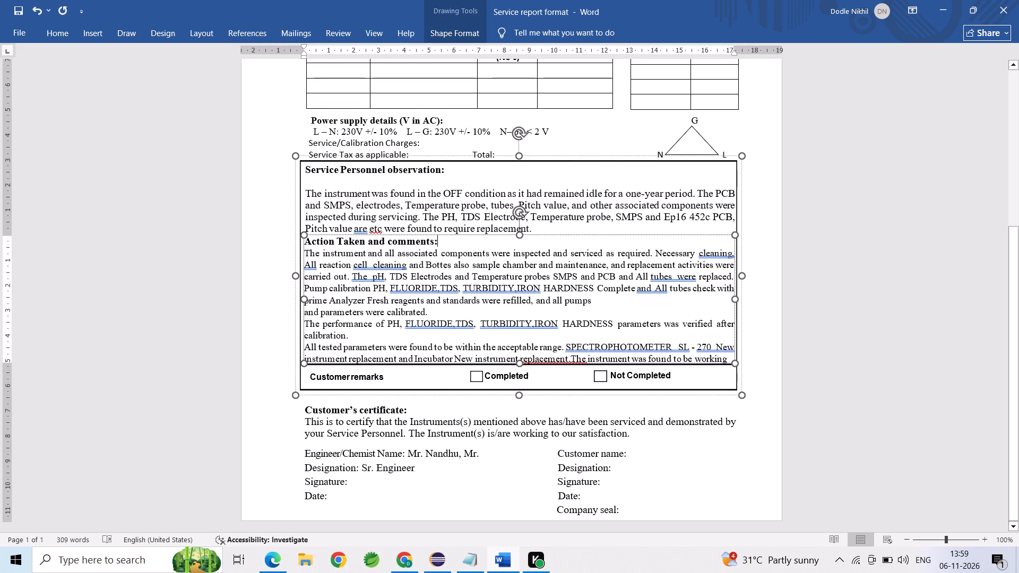
Check the Notepad notes and join the "All tested parameters" sentence to the preceding line ending in "calibration.".
key(alt+Tab)
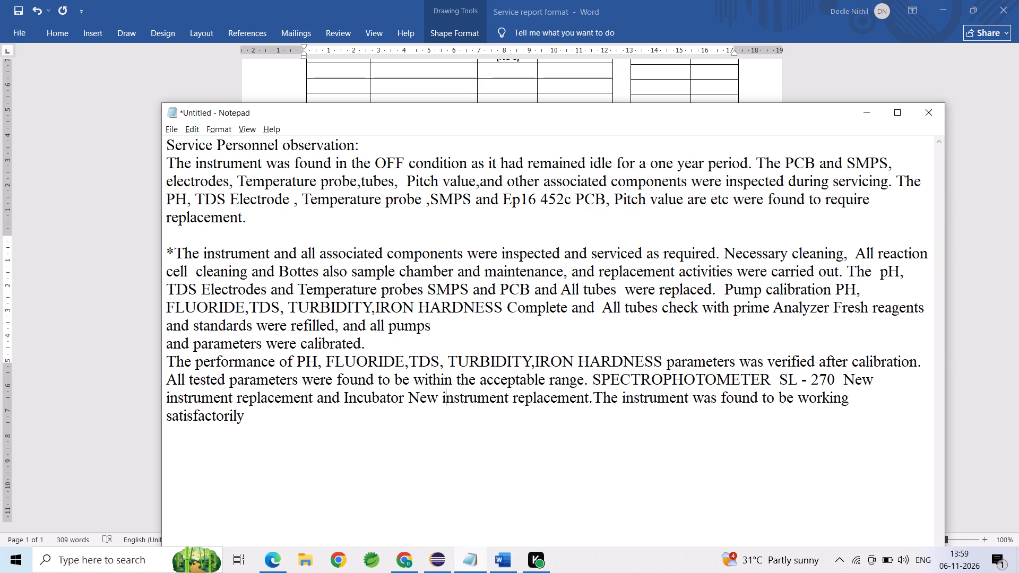
key(alt+Tab)
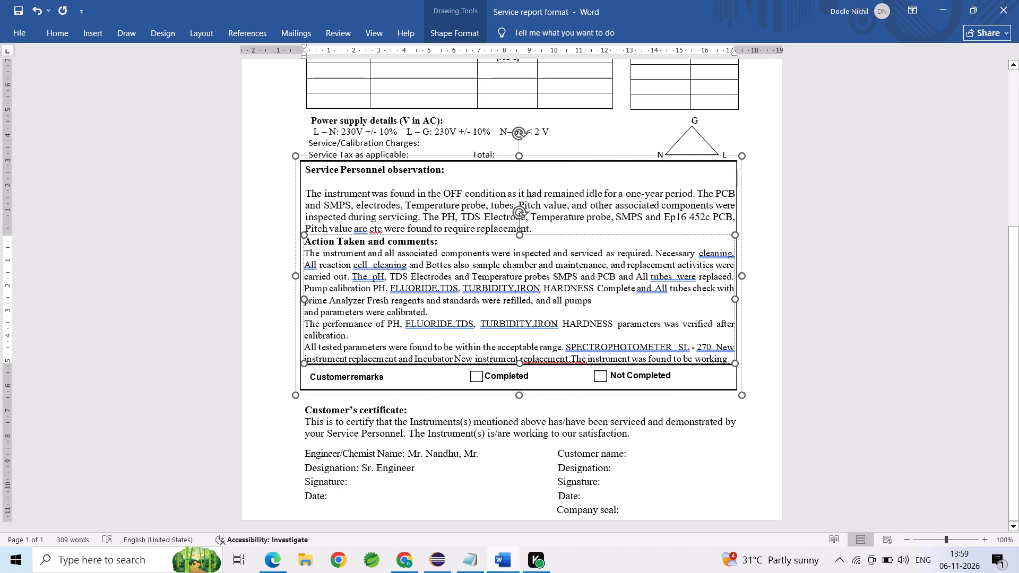
click(307, 349)
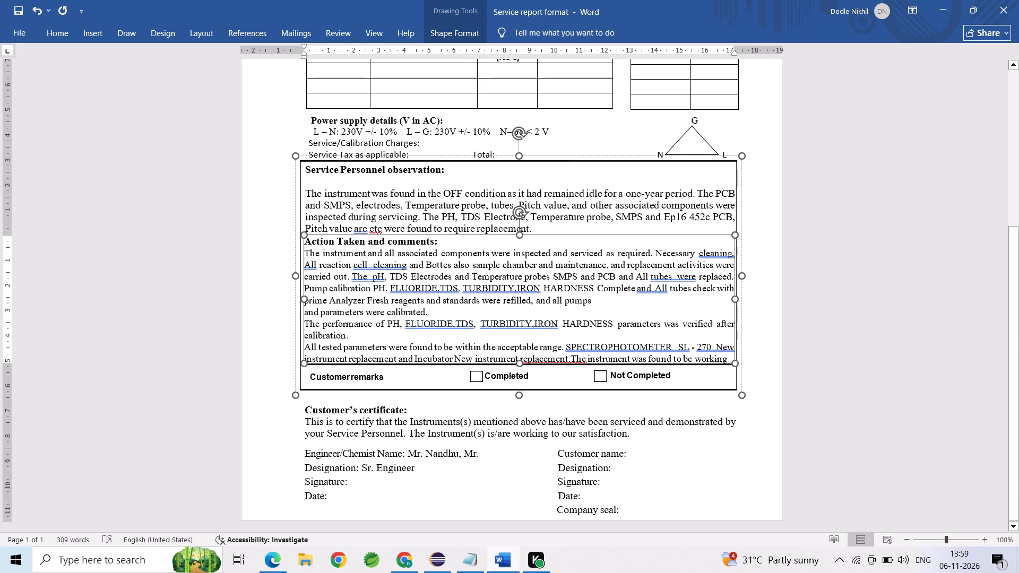
click(312, 349)
key(Left)
key(BackSpace)
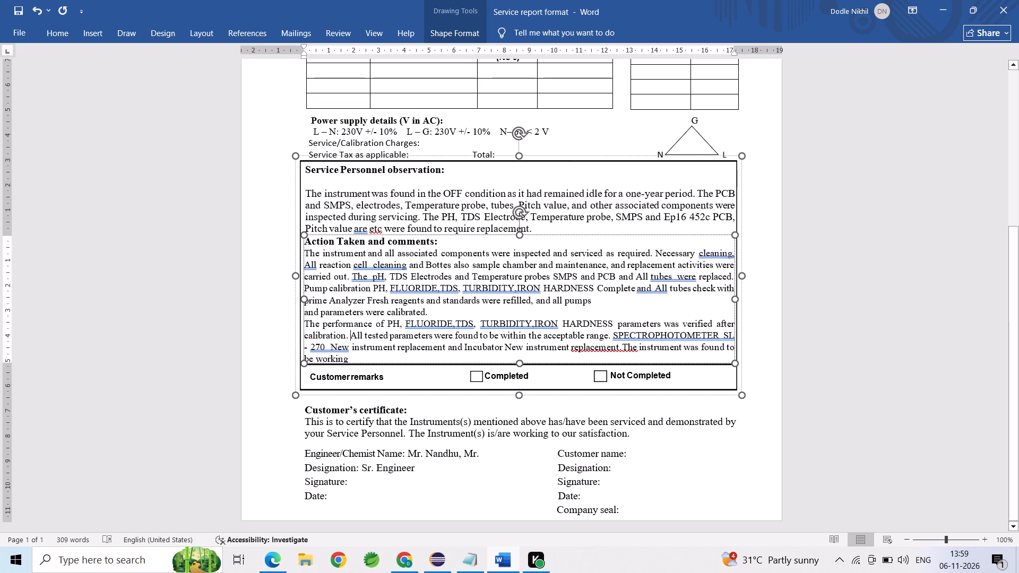
Copy the word "satisfactorily" from the Notepad notes to the end of the action text and add a period.
click(374, 356)
key(alt+Tab)
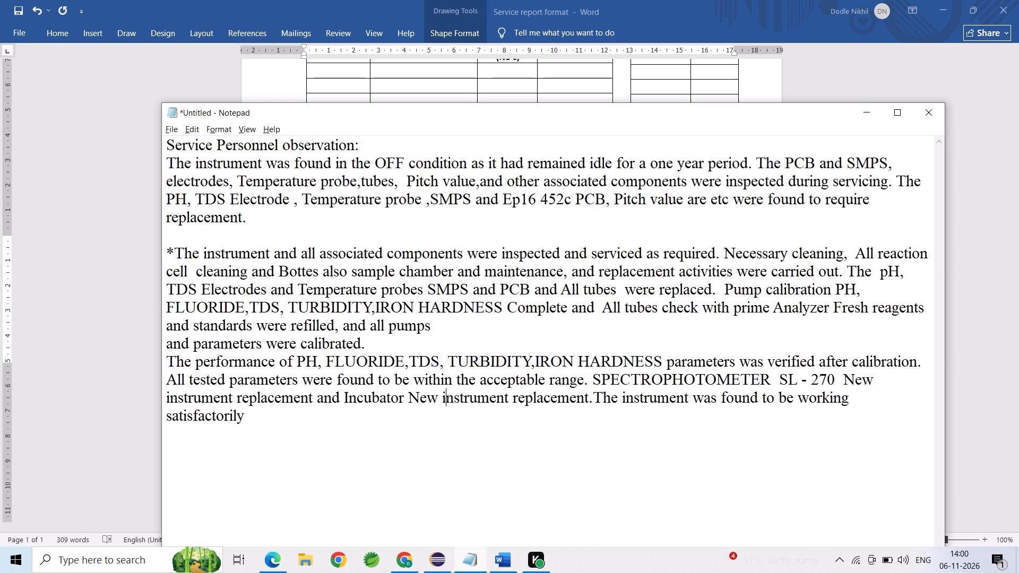
drag(254, 415, 164, 417)
key(ctrl+c)
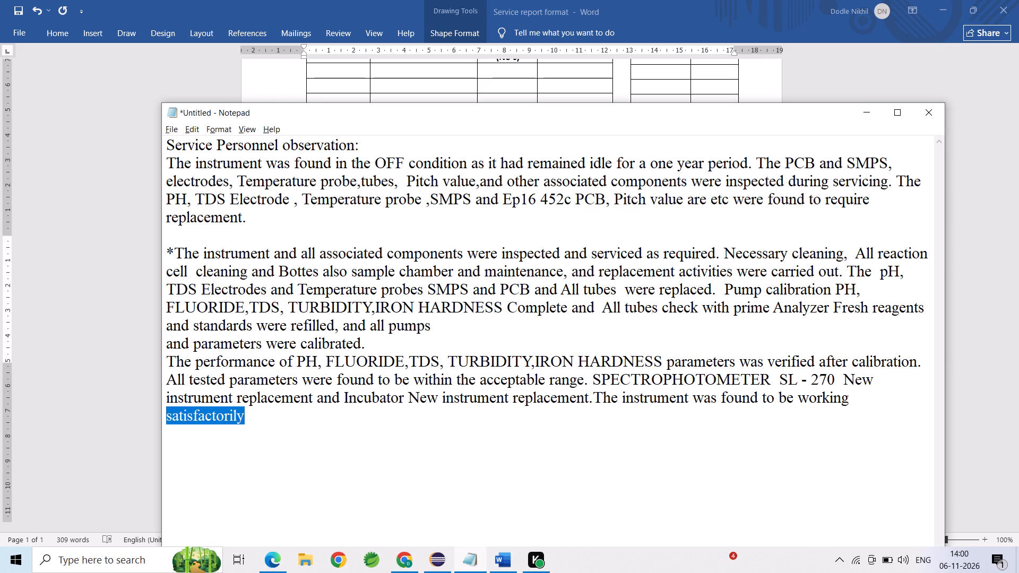
key(alt+Tab)
key(ctrl+v)
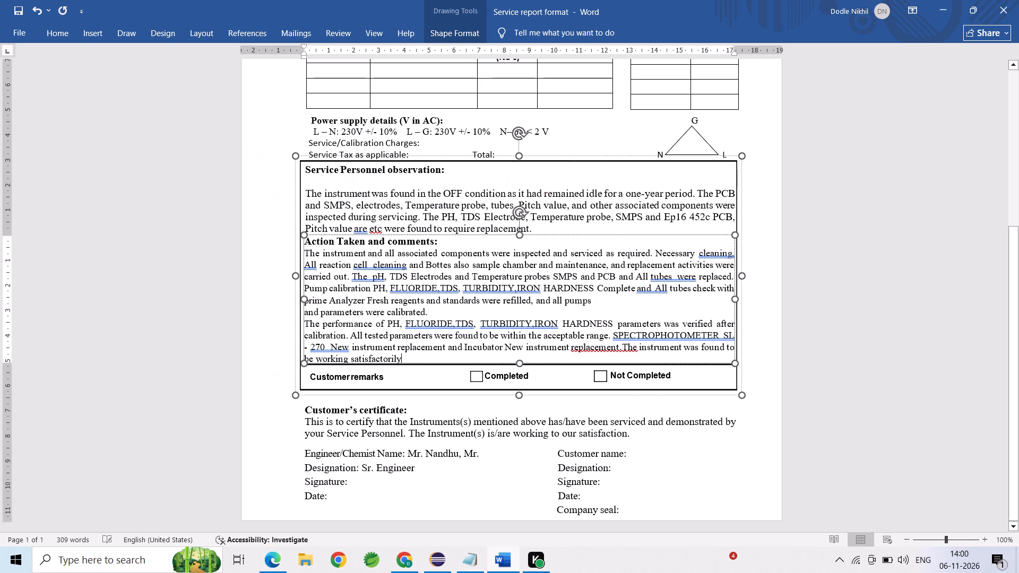
key(period)
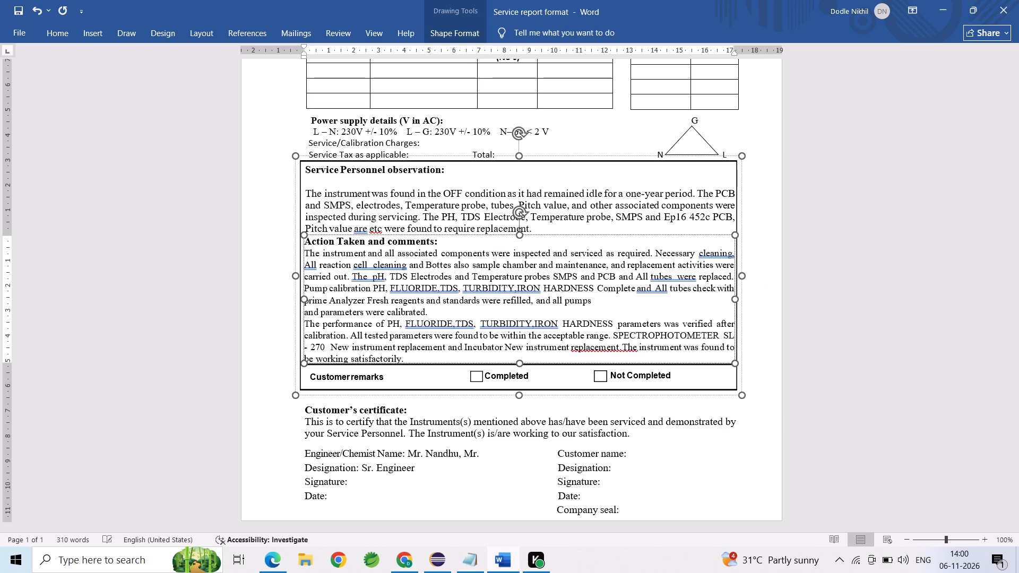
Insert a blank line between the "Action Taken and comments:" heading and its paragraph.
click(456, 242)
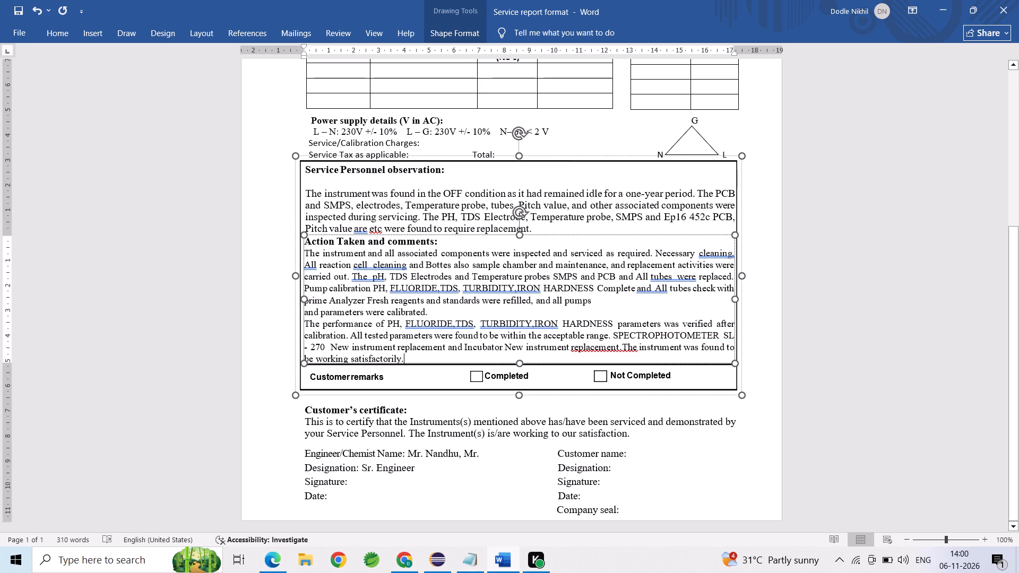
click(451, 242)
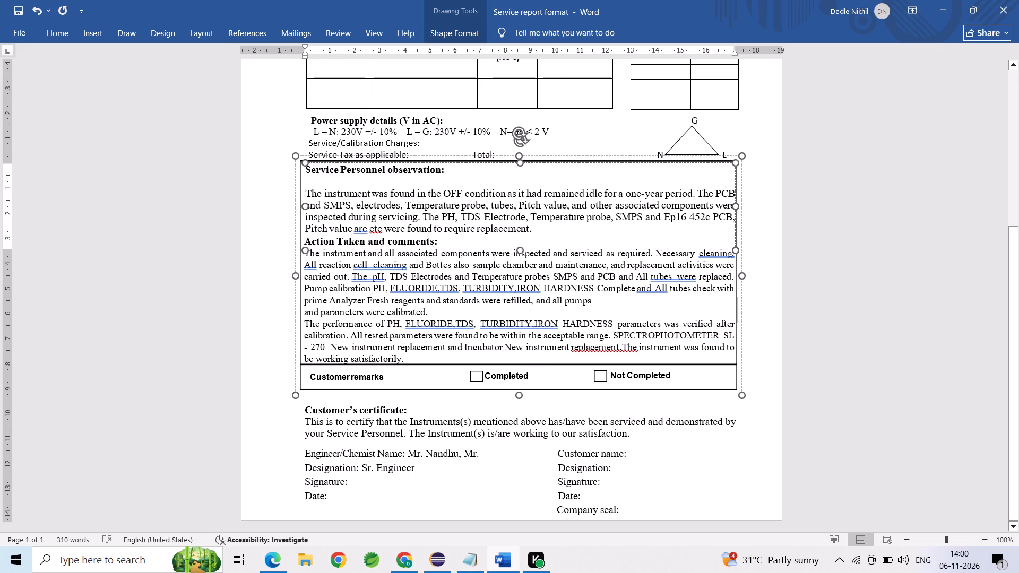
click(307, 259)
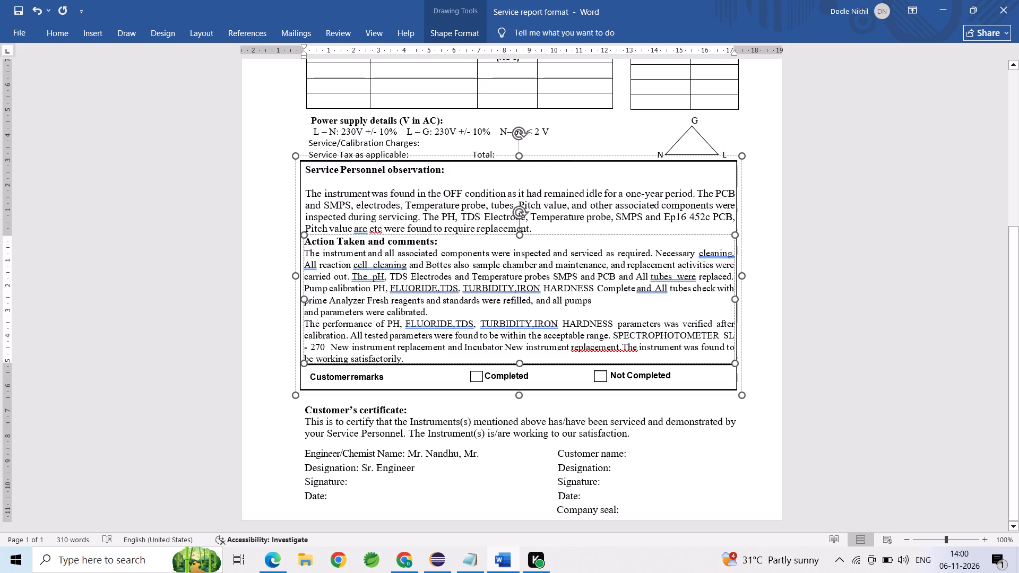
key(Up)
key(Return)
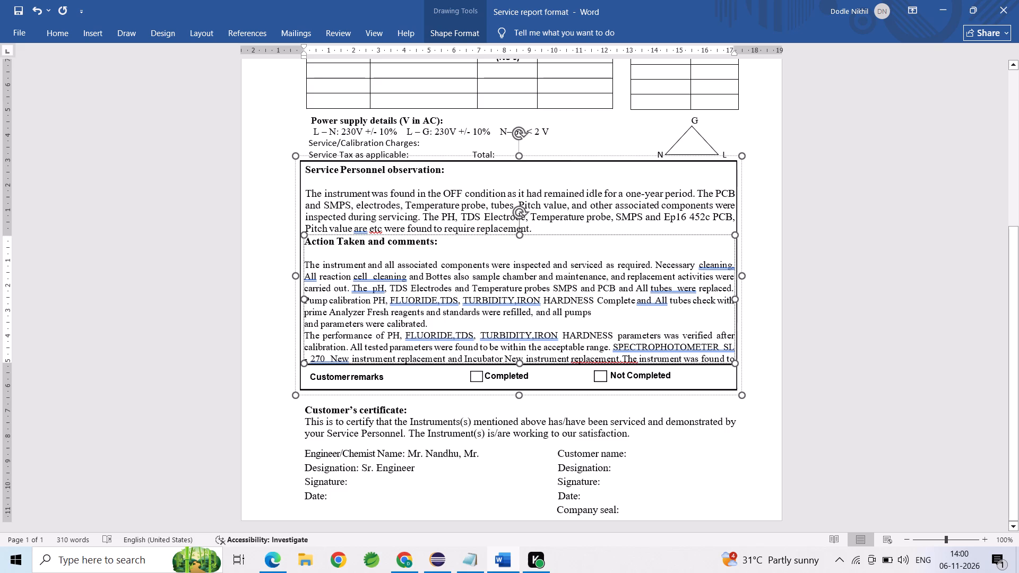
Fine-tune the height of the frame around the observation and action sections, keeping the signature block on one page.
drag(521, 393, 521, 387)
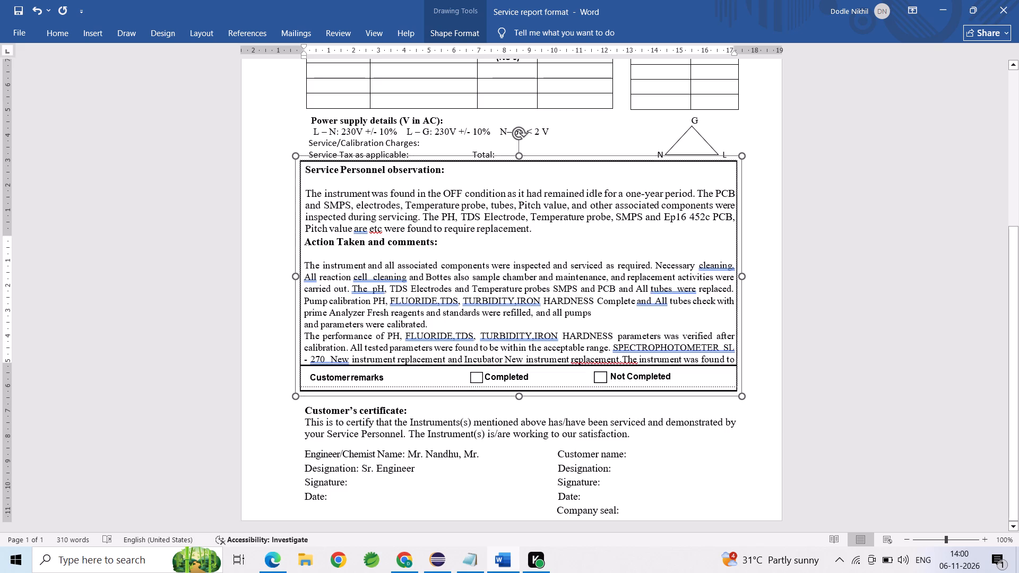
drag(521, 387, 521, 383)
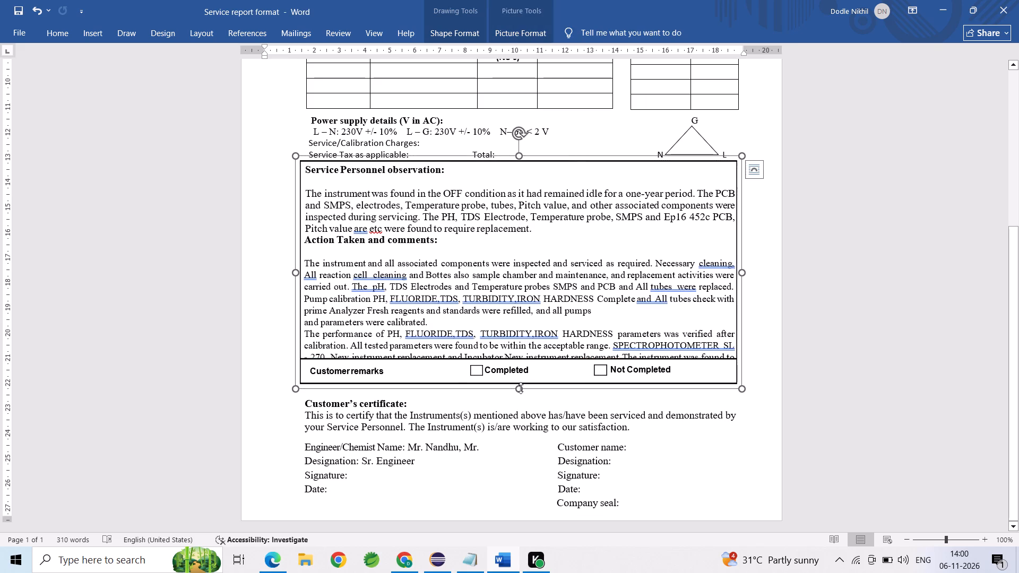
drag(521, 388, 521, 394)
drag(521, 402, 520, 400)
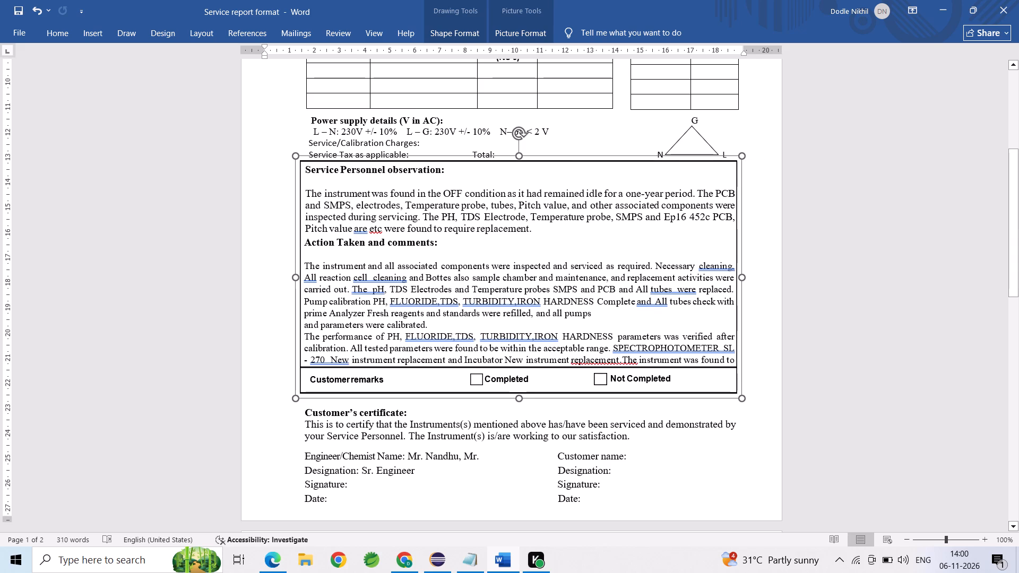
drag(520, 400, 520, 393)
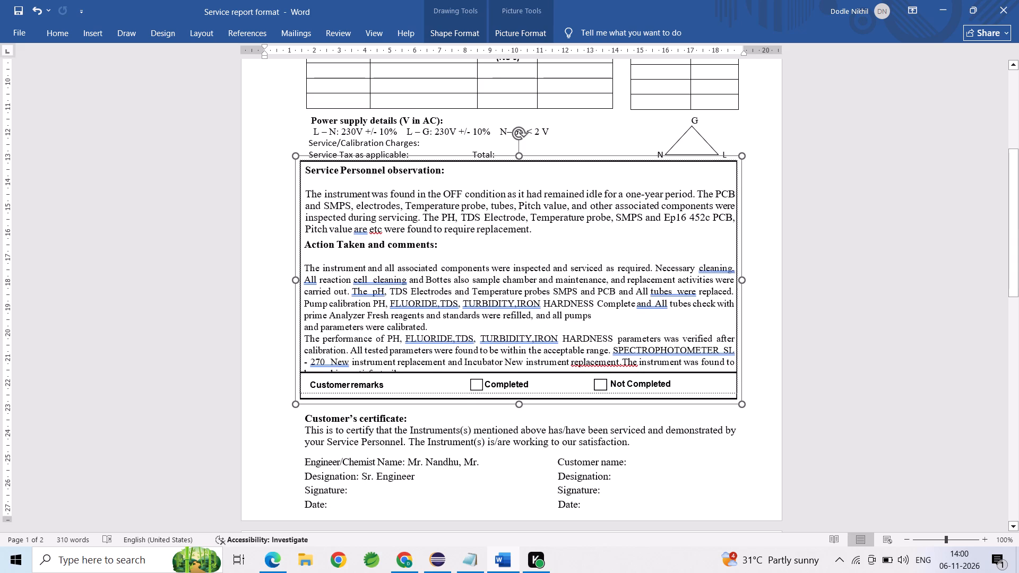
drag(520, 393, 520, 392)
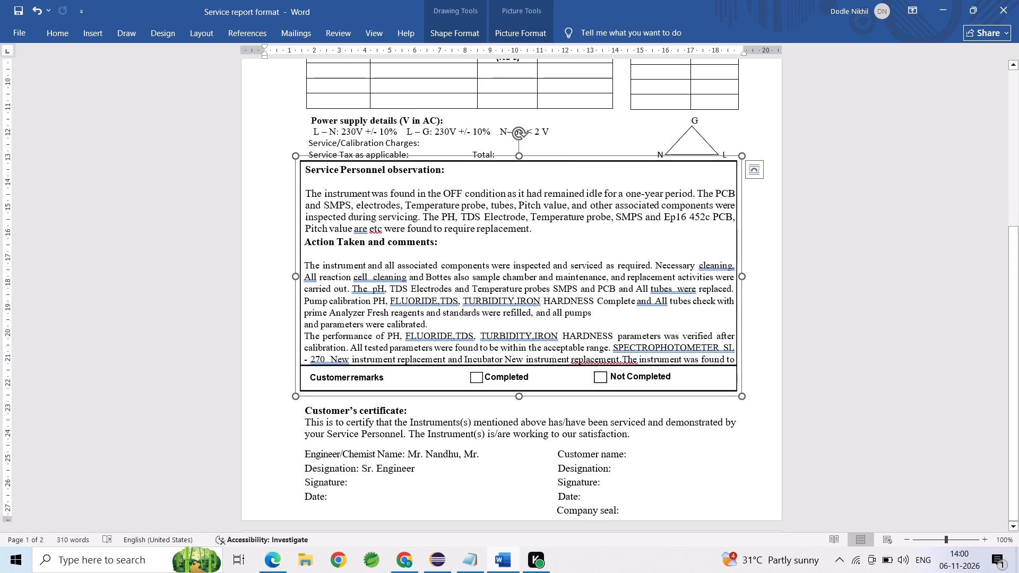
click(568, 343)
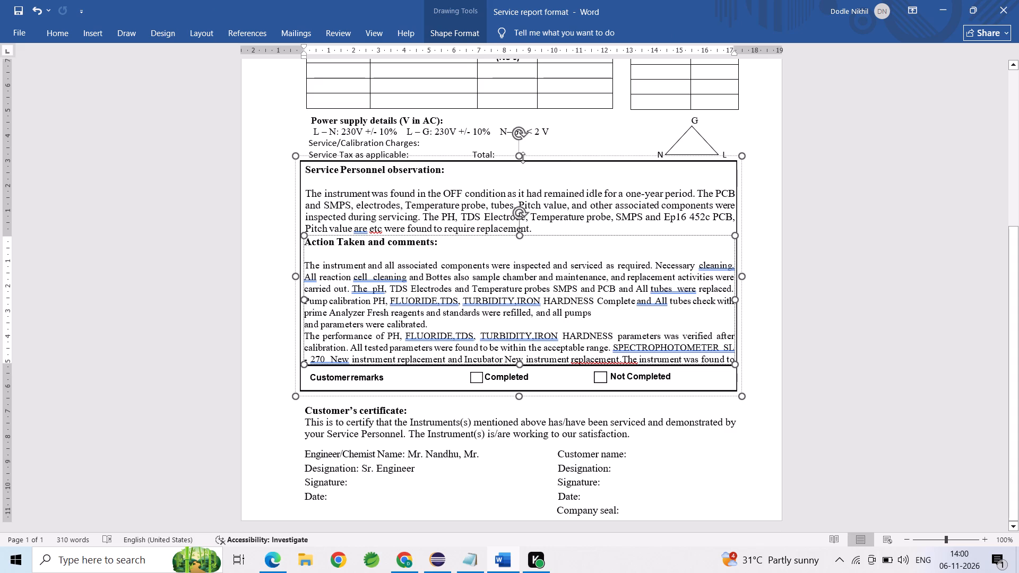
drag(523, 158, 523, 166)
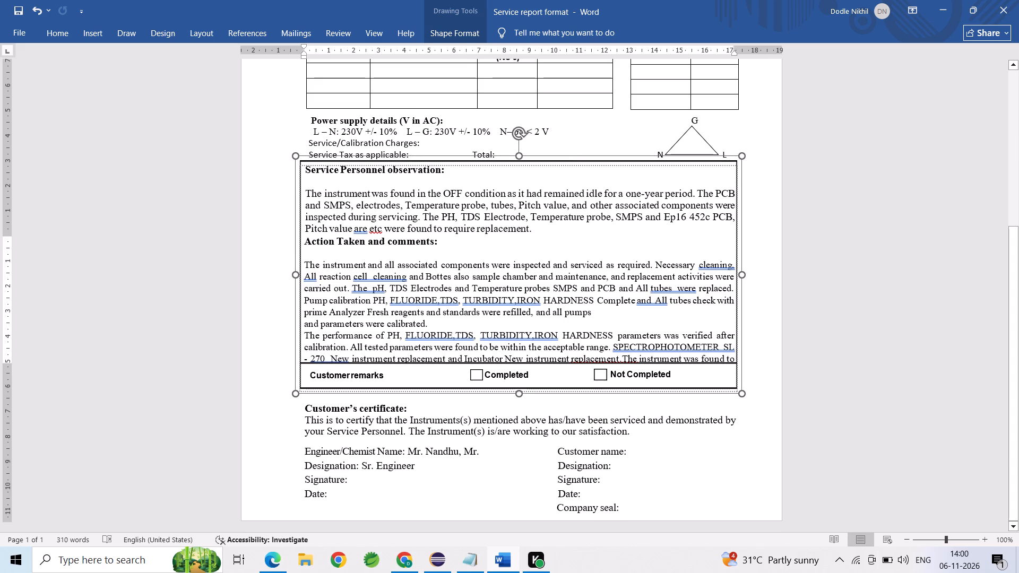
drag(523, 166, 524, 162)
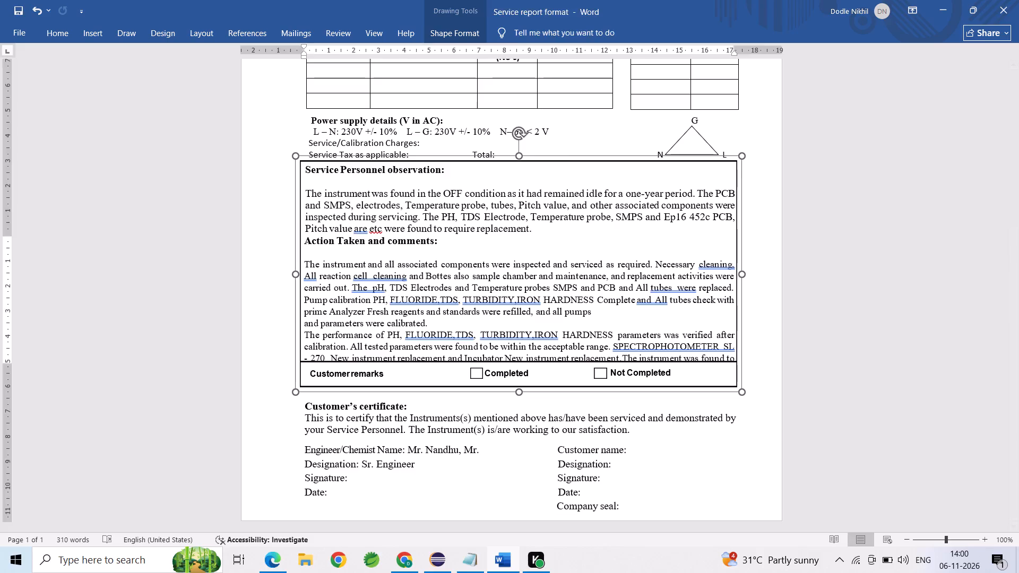
Shift the "G" label above the power supply triangle slightly left by reducing its leading spaces by one.
scroll(476, 177, up, 2)
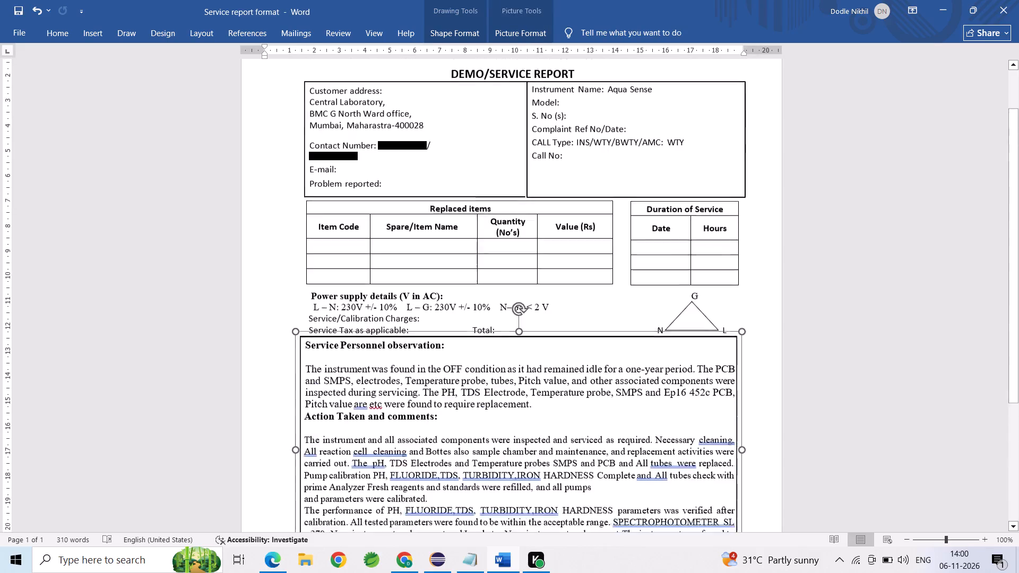
scroll(476, 177, up, 1)
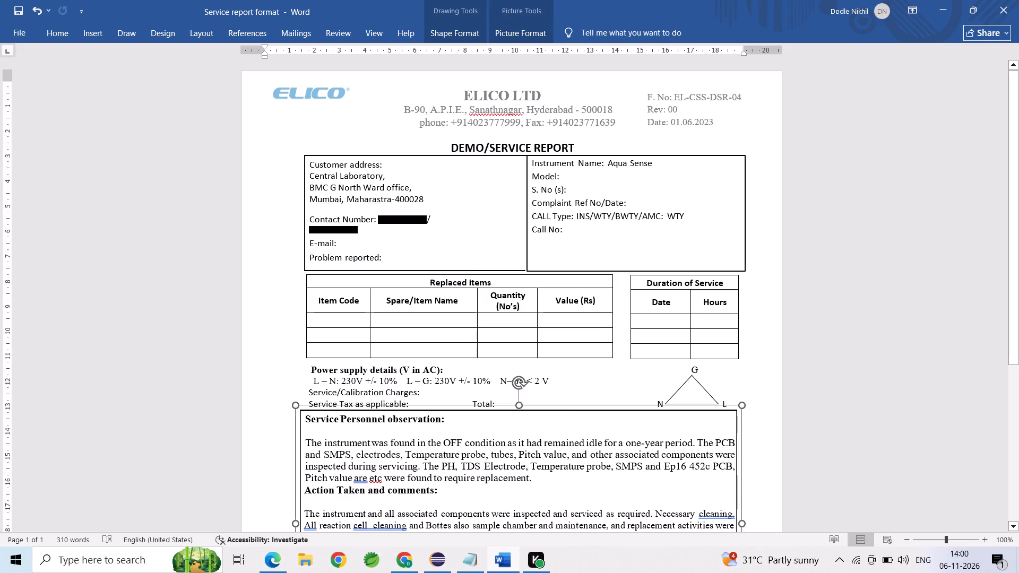
click(694, 367)
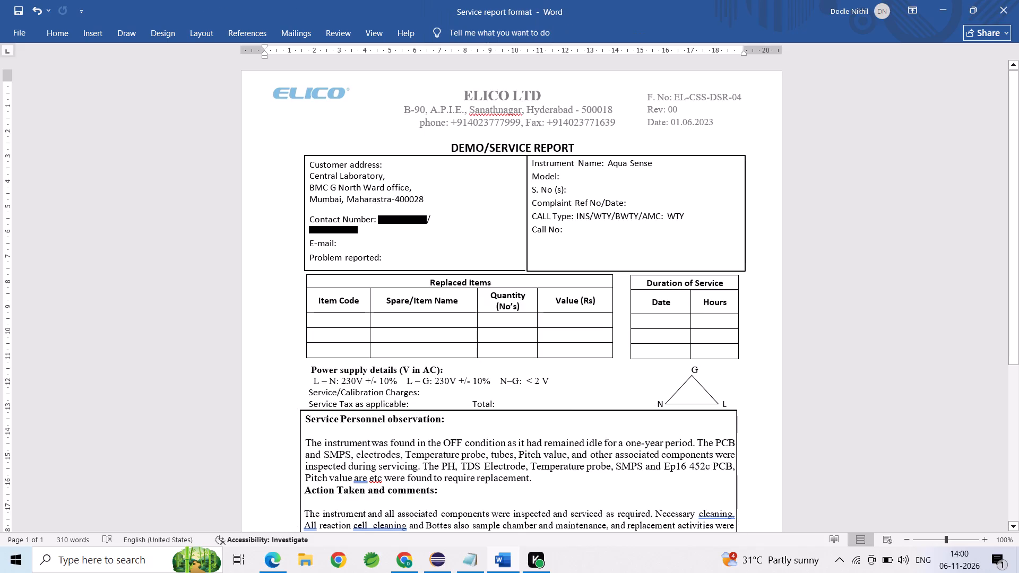
key(BackSpace)
key(BackSpace)
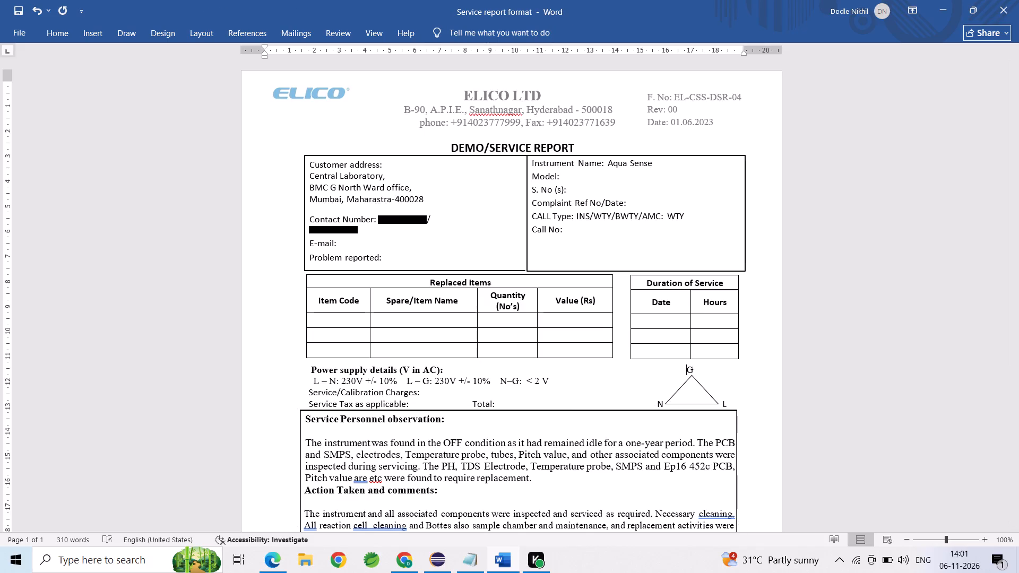
key(space)
Remove the blank line between the "Action Taken and comments:" heading and its paragraph.
scroll(694, 367, down, 1)
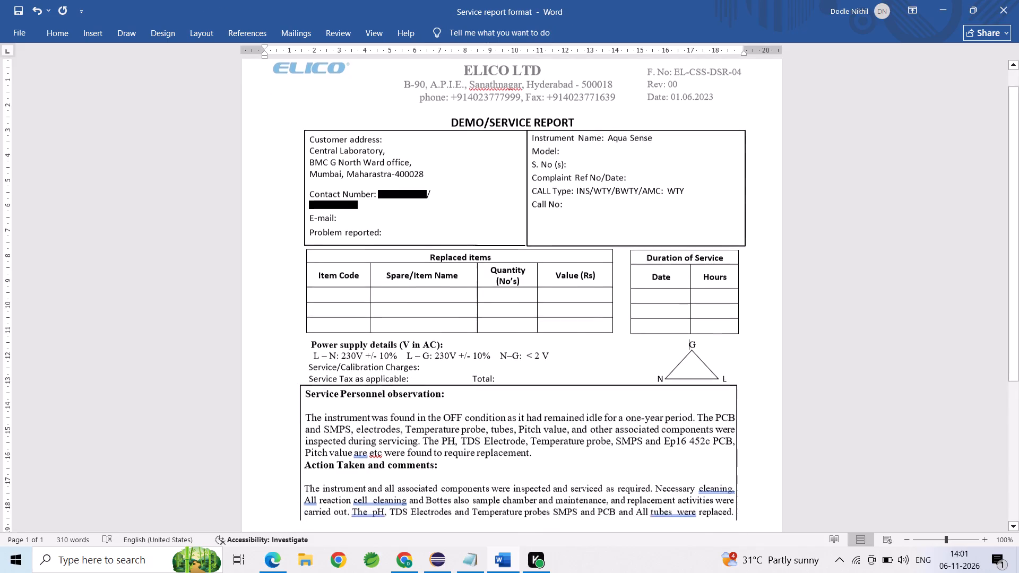
scroll(694, 367, down, 2)
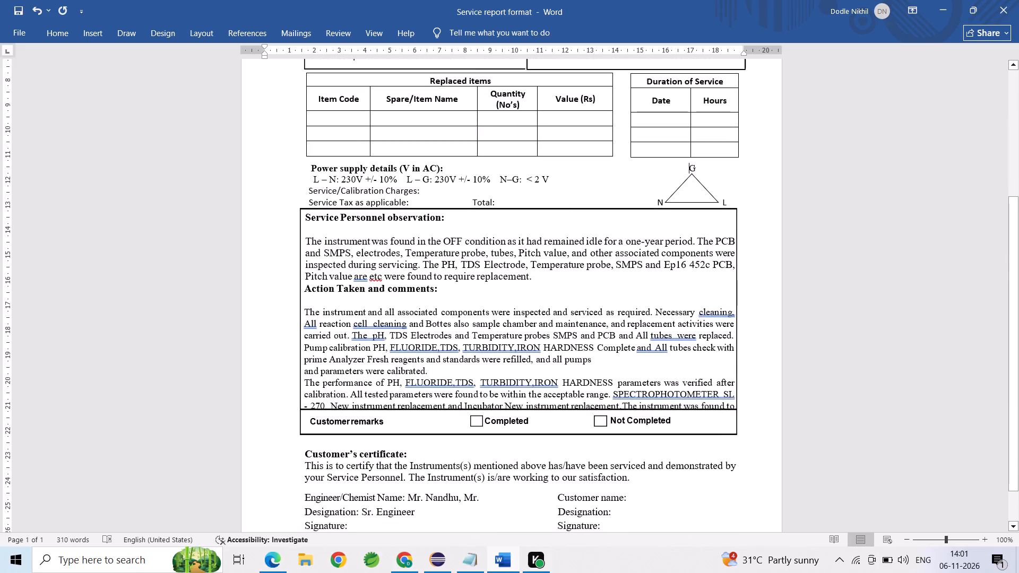
click(305, 315)
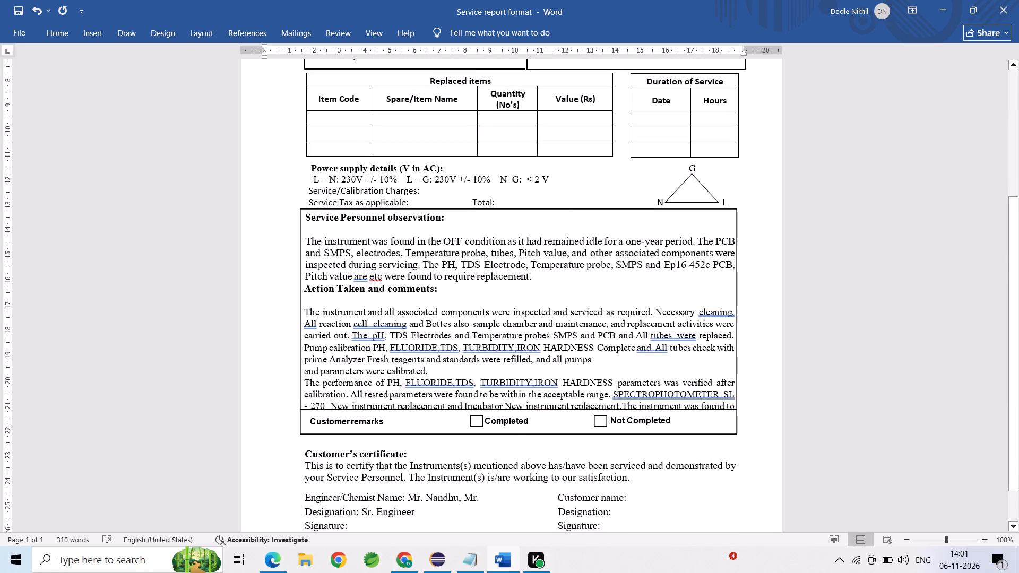
key(BackSpace)
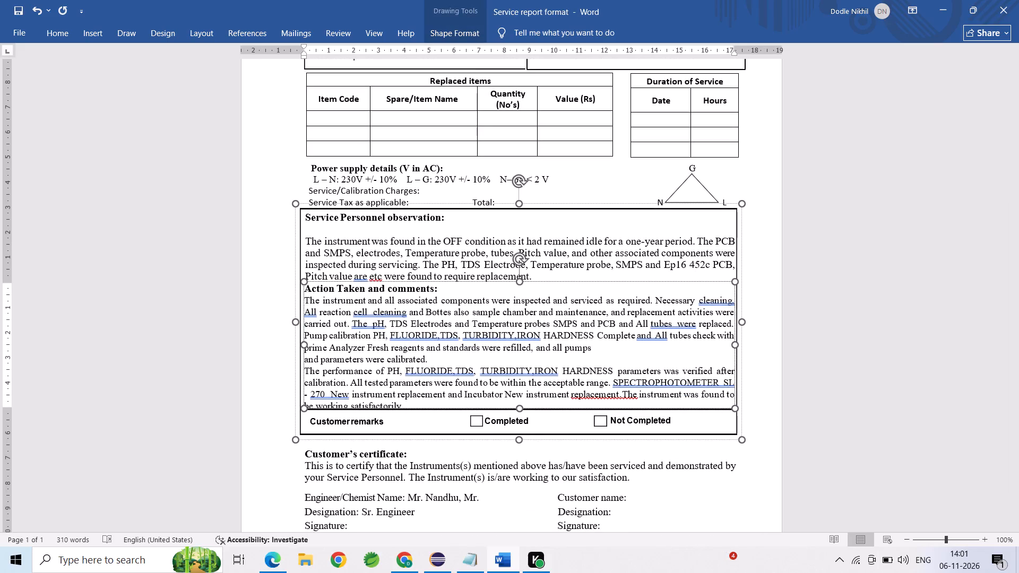
Adjust the height of the observation and action frame to fit the closing line "be working satisfactorily." above the customer remarks row.
click(420, 389)
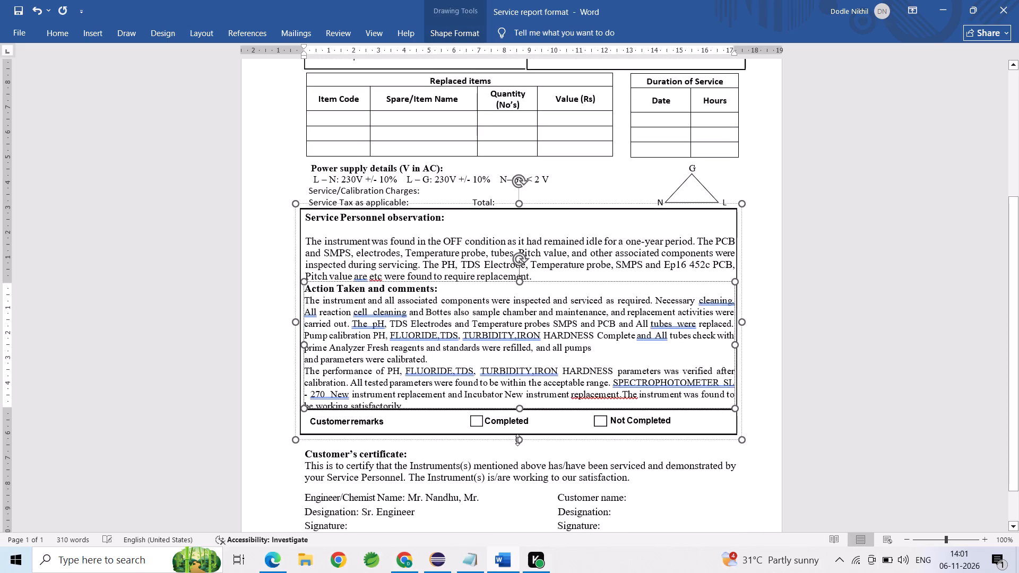
scroll(519, 442, down, 2)
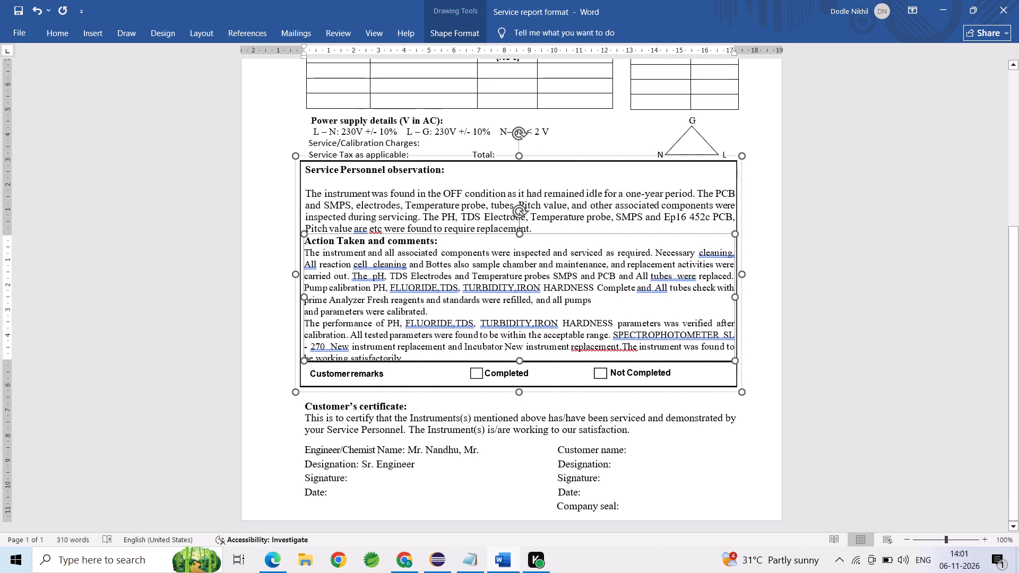
click(517, 394)
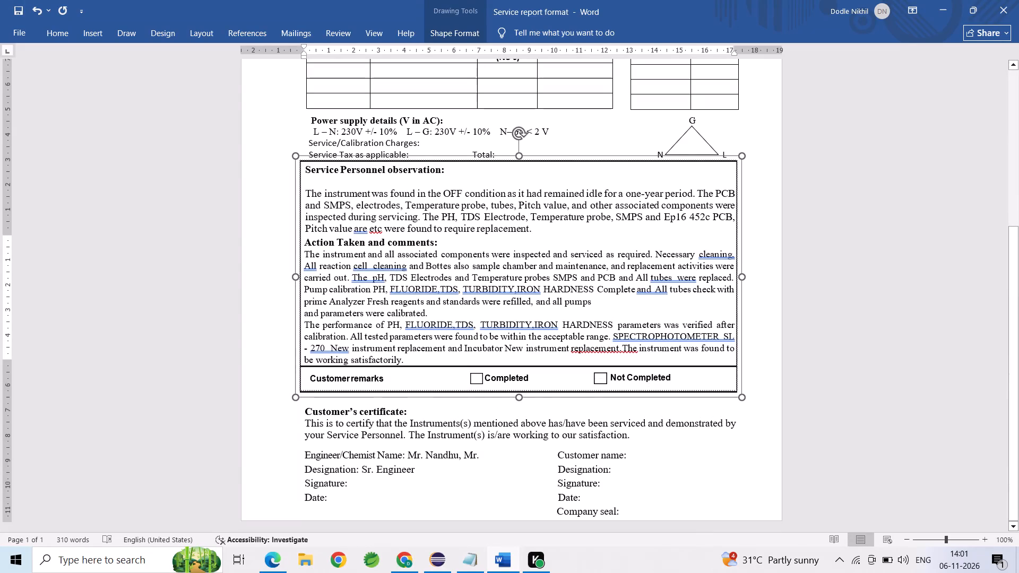
click(519, 341)
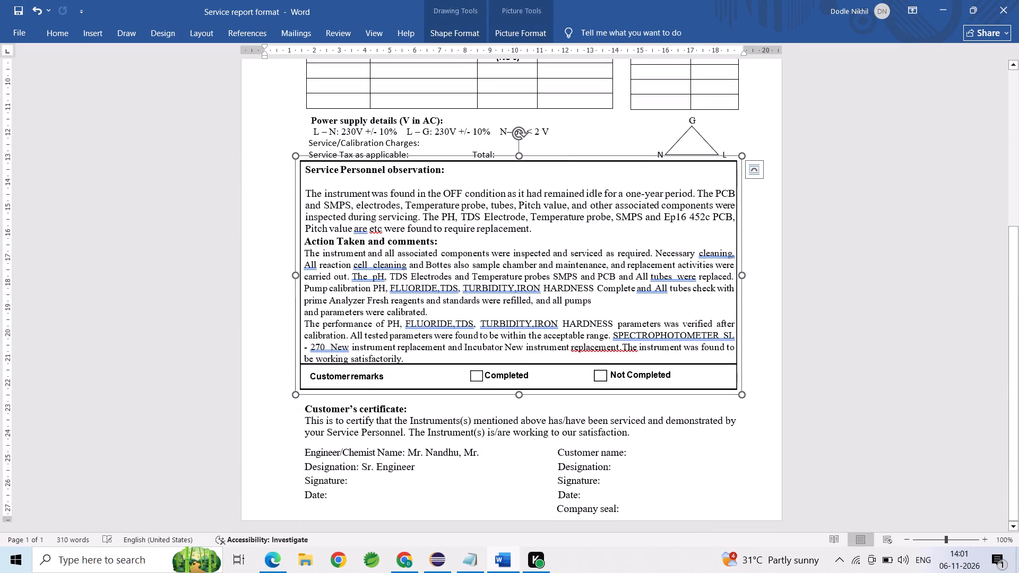
Remove the blank line below the "Service Personnel observation:" heading.
click(559, 187)
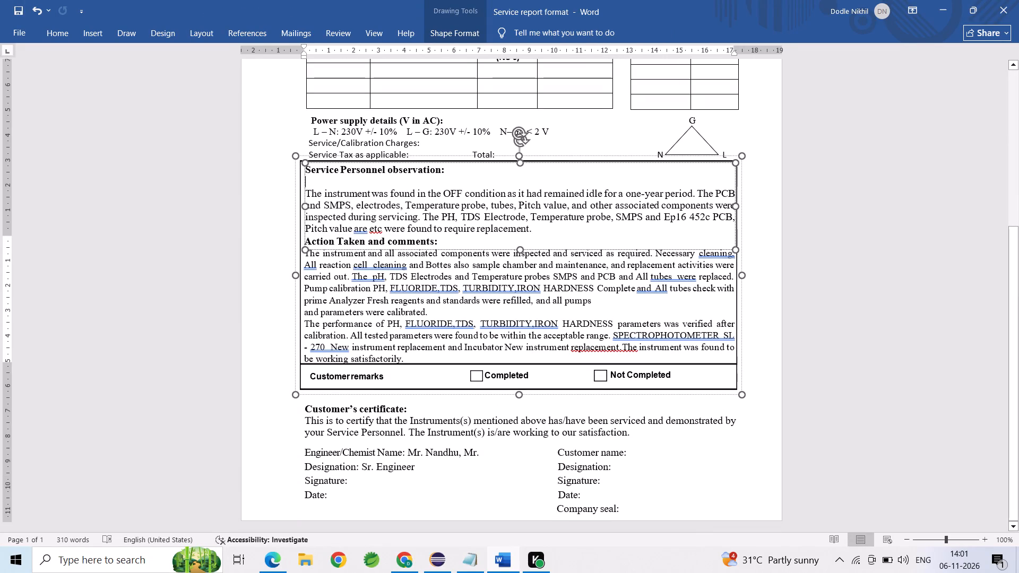
key(BackSpace)
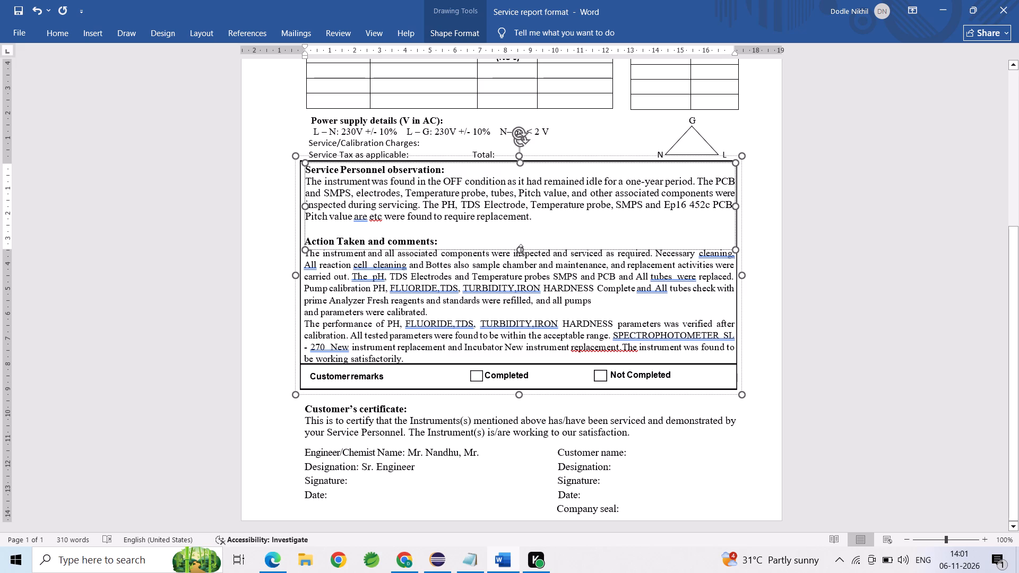
Shorten the observation text box to end near the "Action Taken and comments:" heading and align its left edge with the action text.
drag(521, 250, 521, 237)
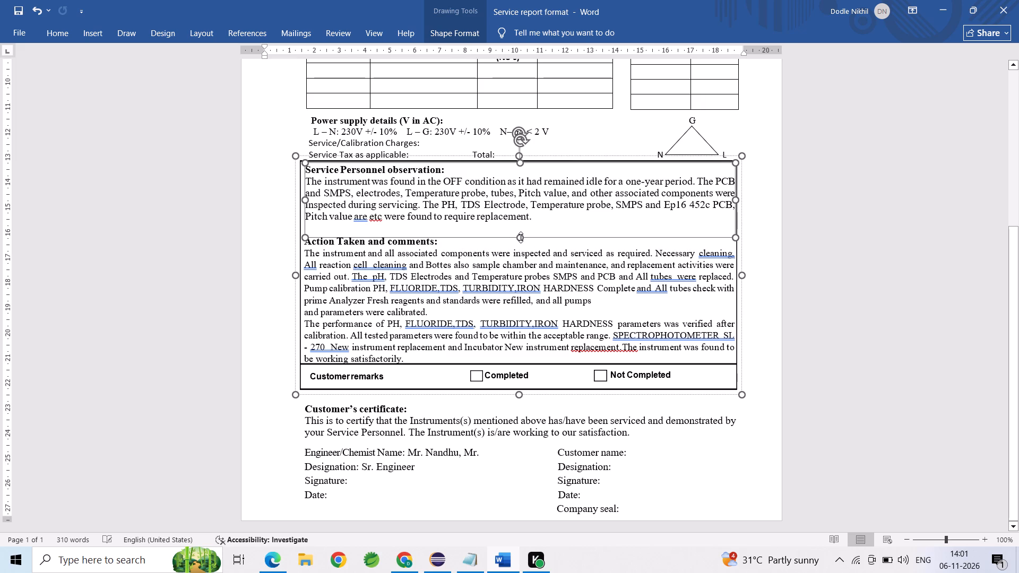
click(304, 239)
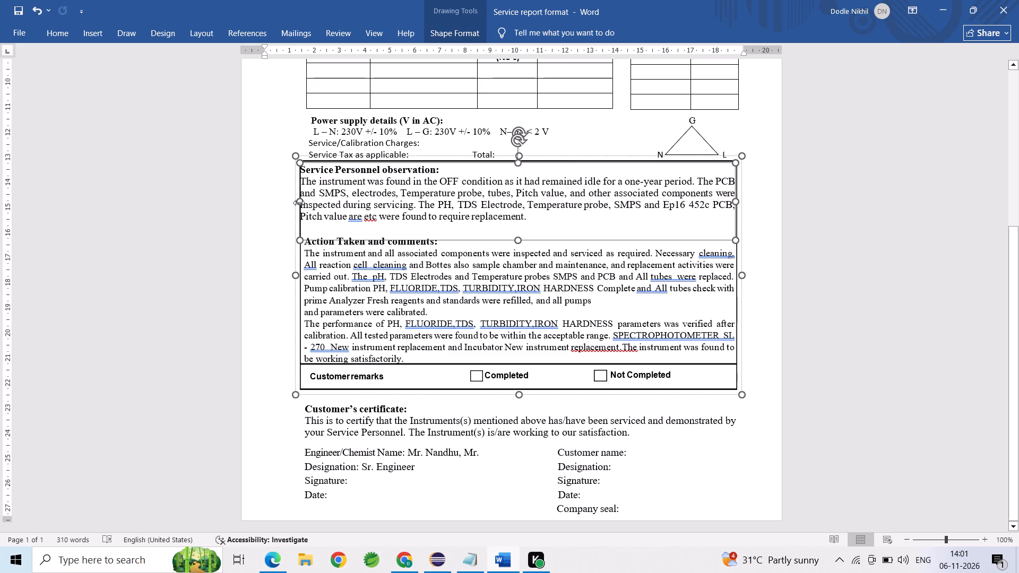
click(299, 203)
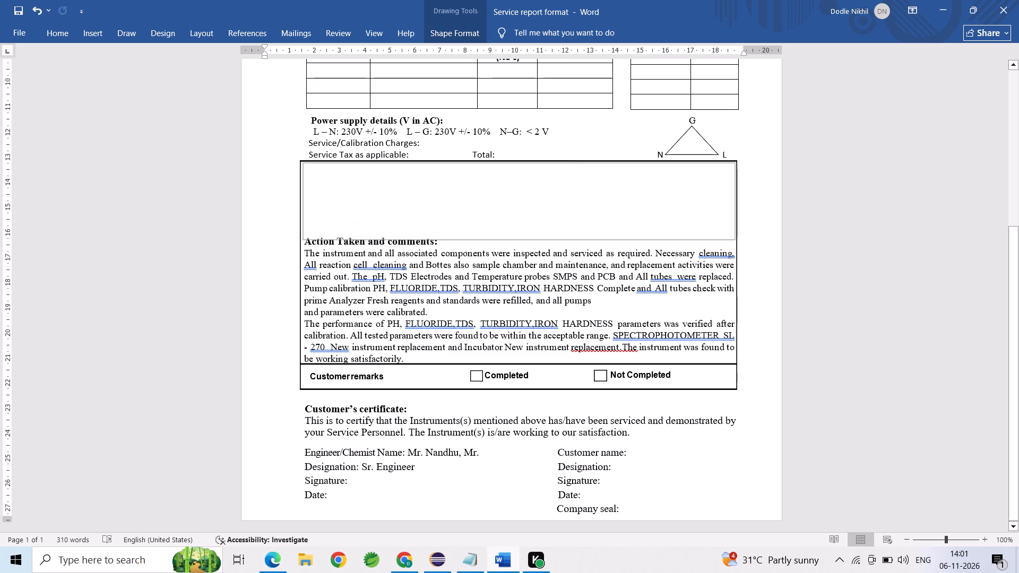
click(330, 204)
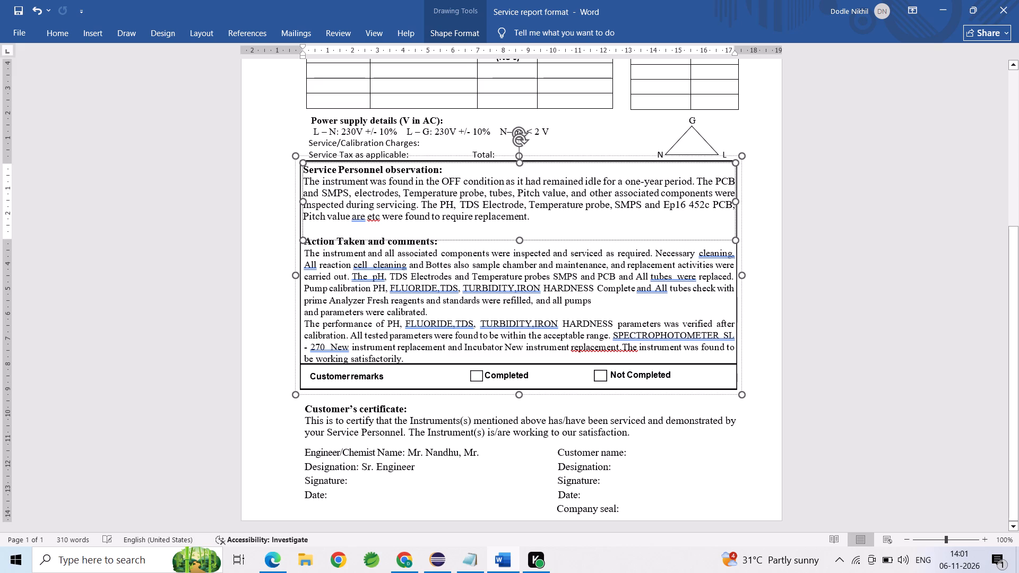
click(304, 265)
Check the report's page layout and save the document.
scroll(595, 266, down, 1)
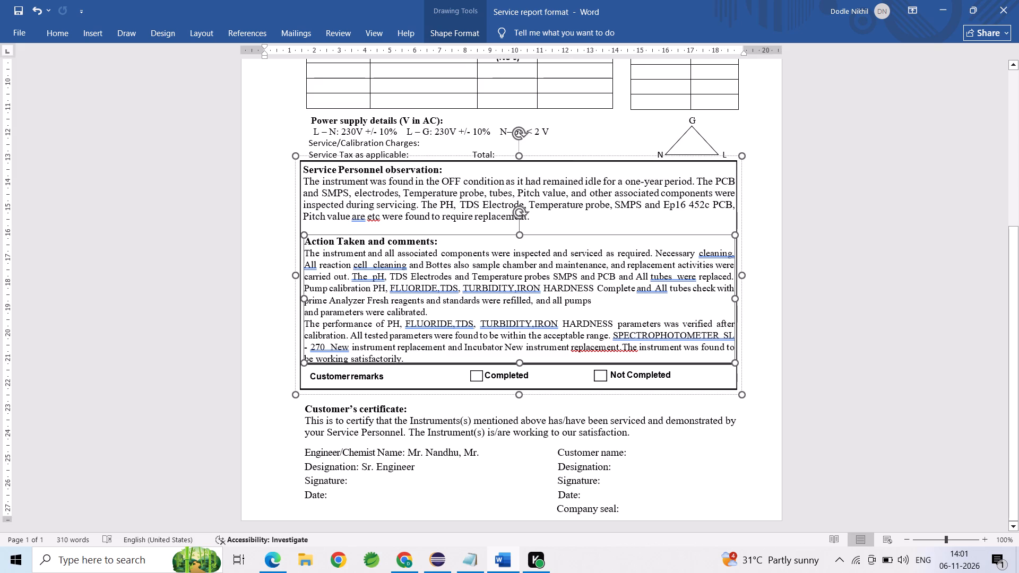
scroll(595, 266, up, 4)
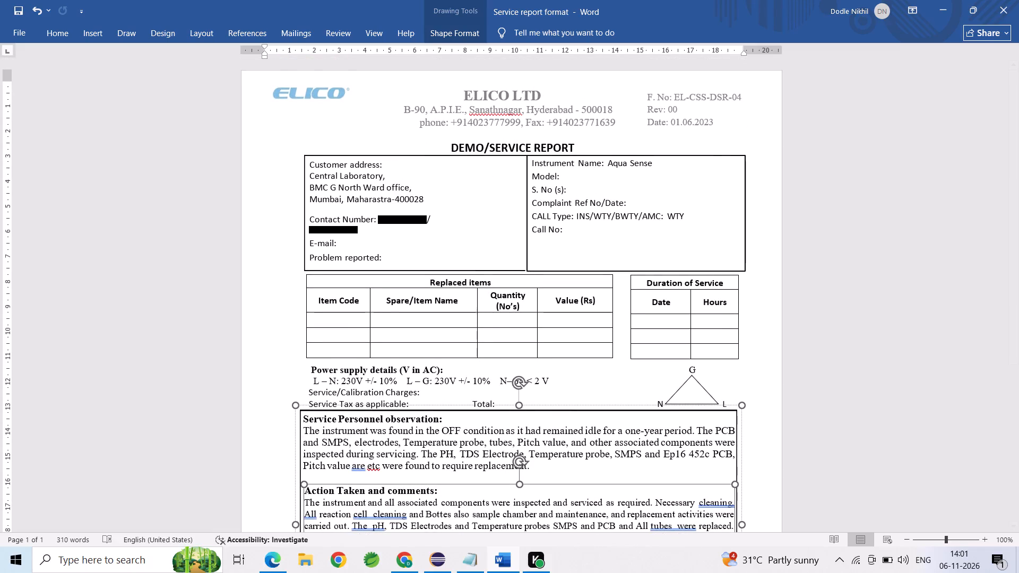
key(ctrl+s)
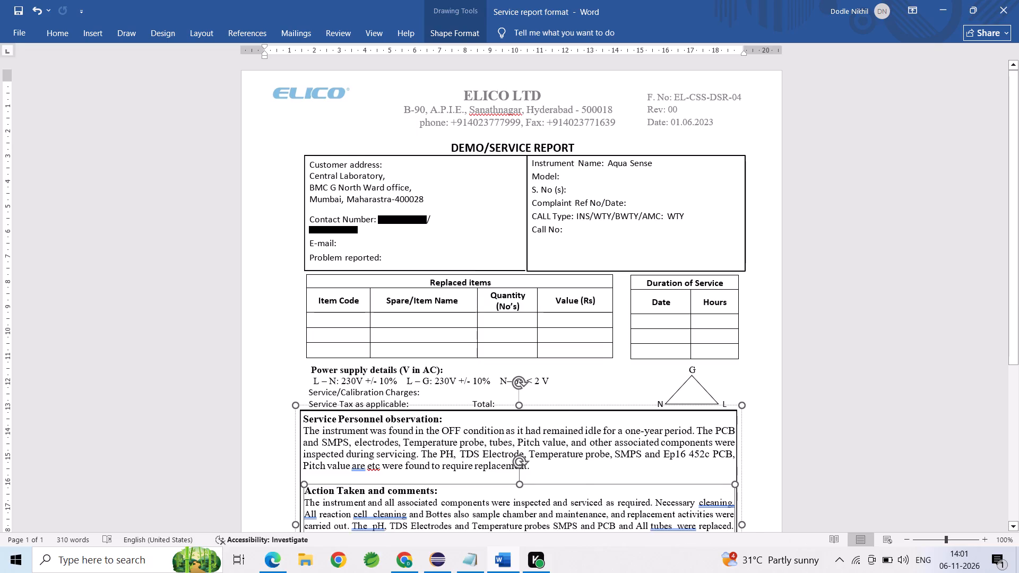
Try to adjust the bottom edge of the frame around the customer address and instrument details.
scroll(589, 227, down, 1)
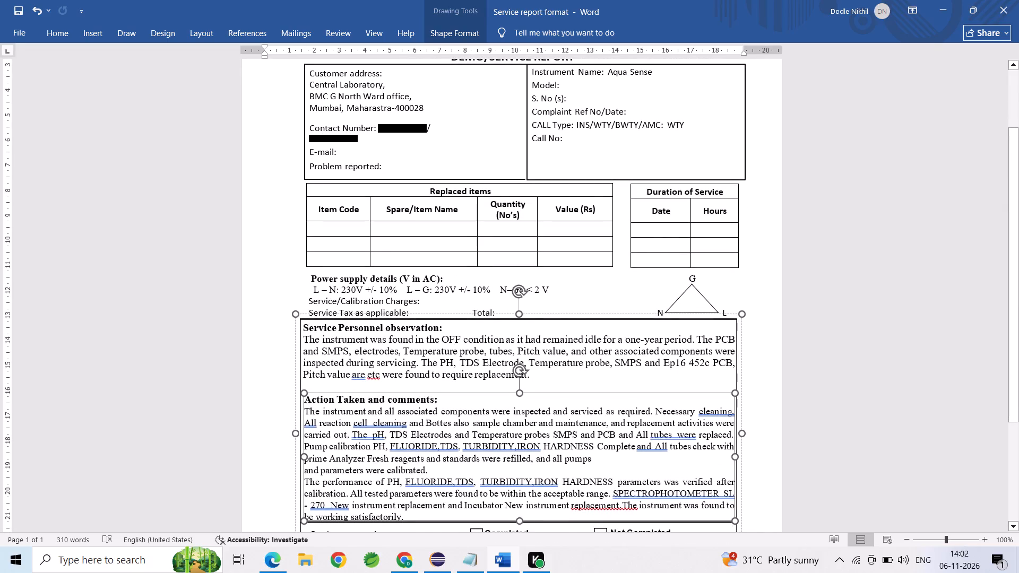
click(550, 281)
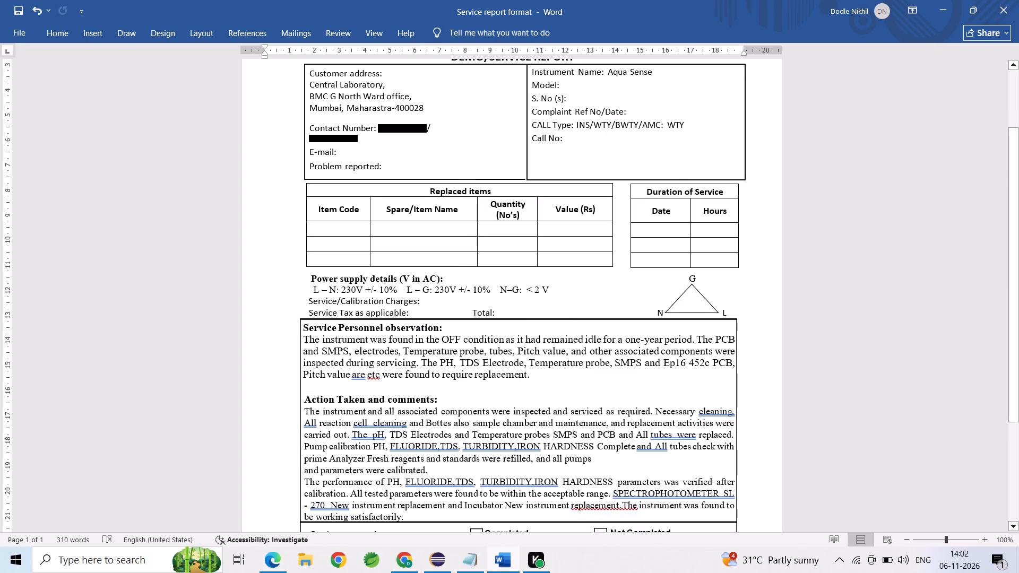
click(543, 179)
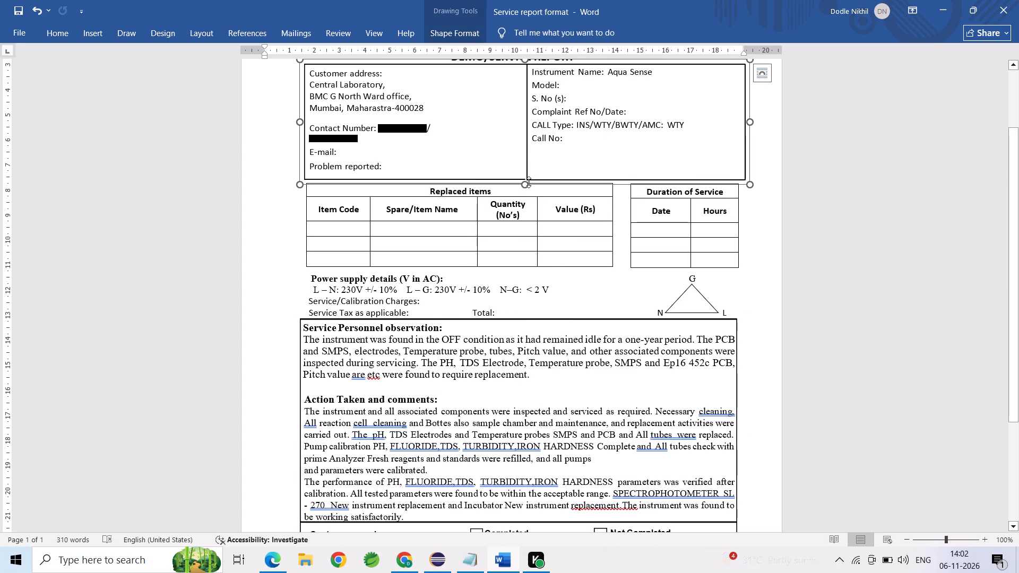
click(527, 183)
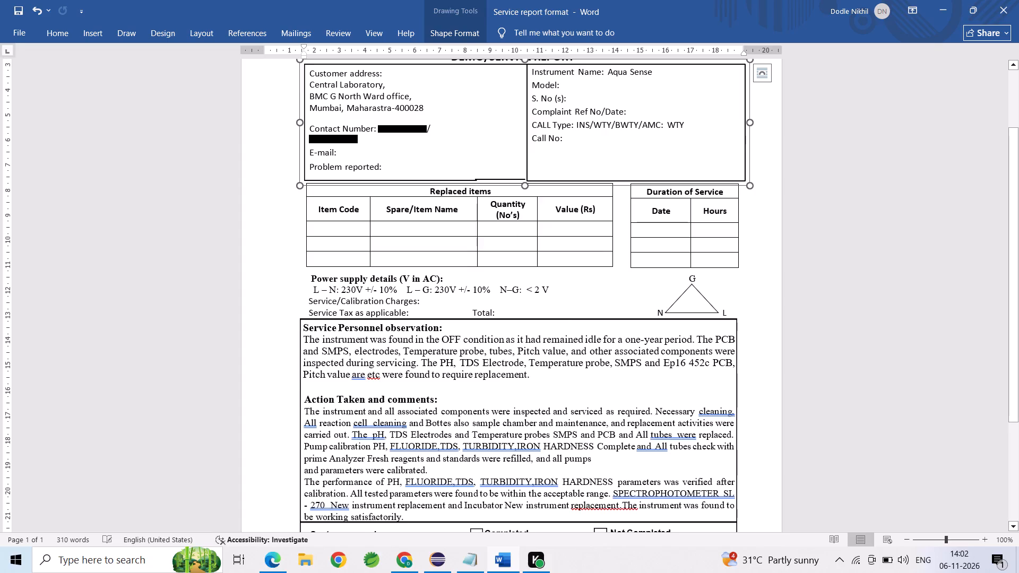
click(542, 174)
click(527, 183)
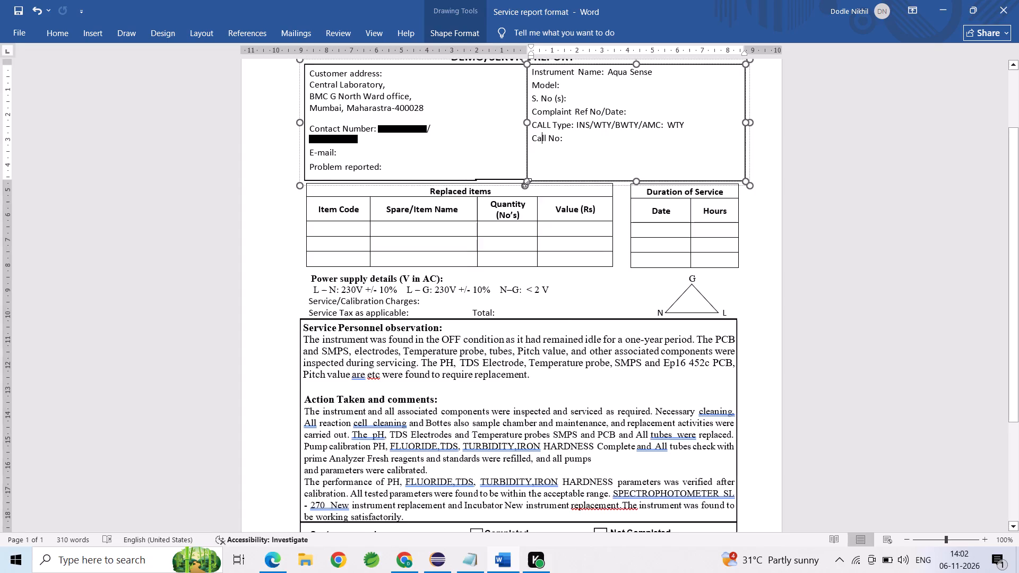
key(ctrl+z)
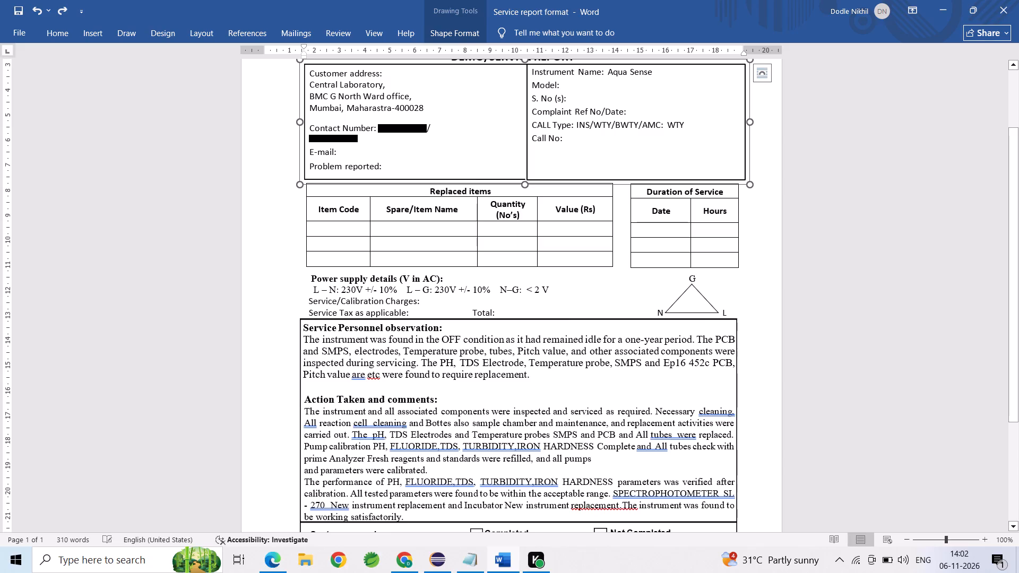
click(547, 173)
Save the service report.
scroll(547, 173, up, 1)
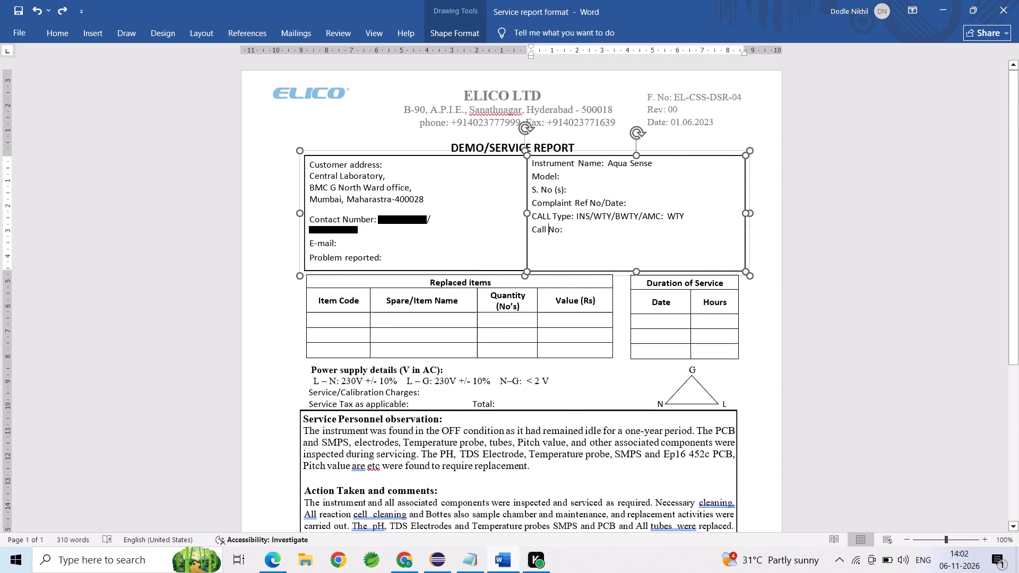
key(ctrl+s)
key(ctrl+s)
Apply the suggested spacing corrections "cleaning, All", "The pH", "cell cleaning" and "tubes were" in the action text.
scroll(547, 173, down, 1)
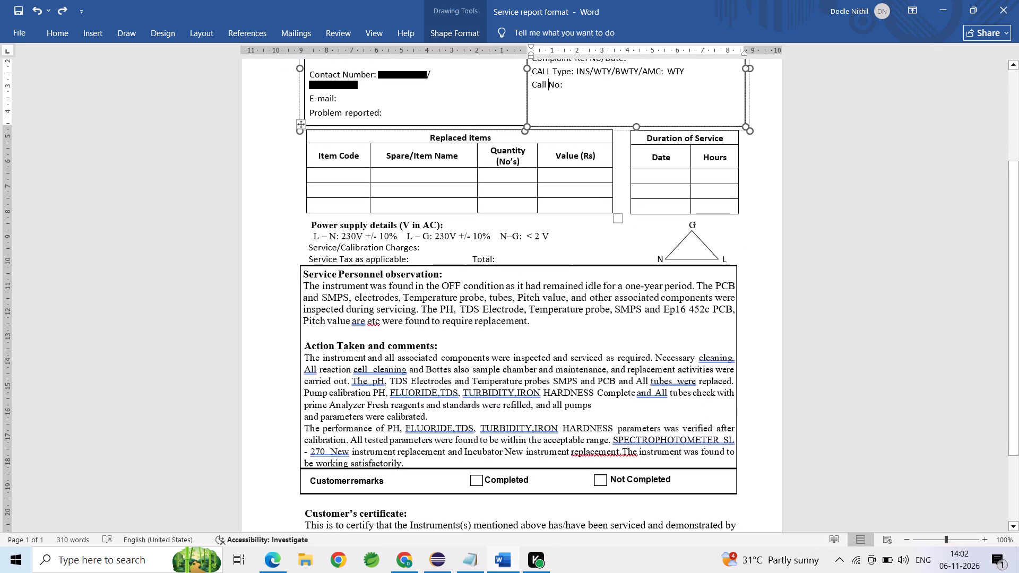
scroll(547, 173, down, 1)
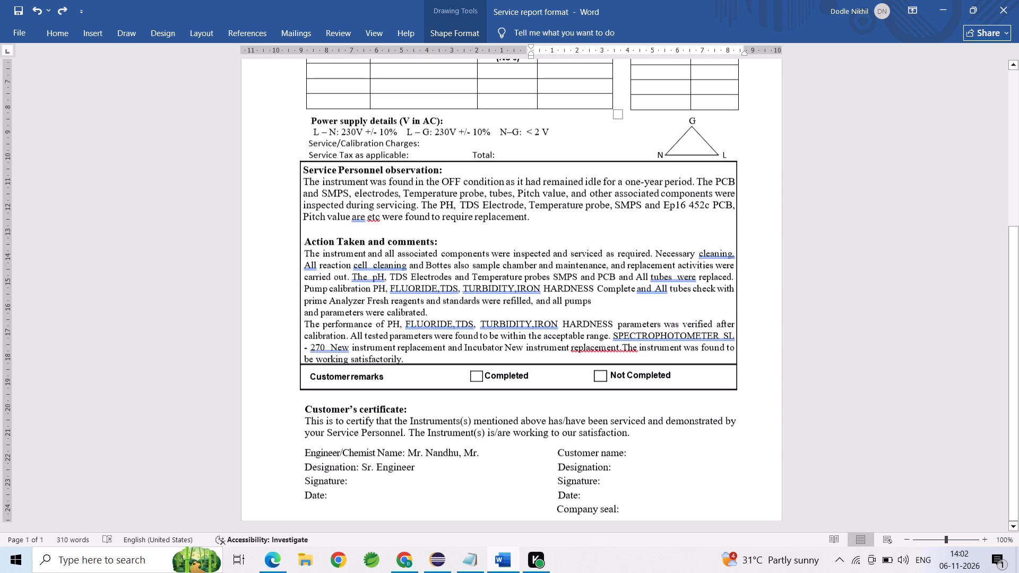
right_click(719, 253)
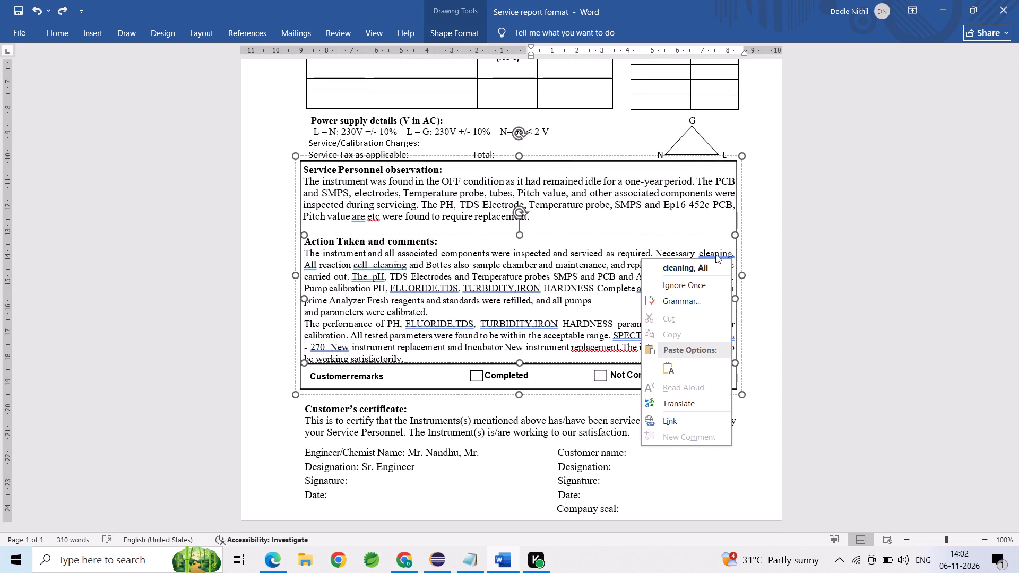
click(694, 266)
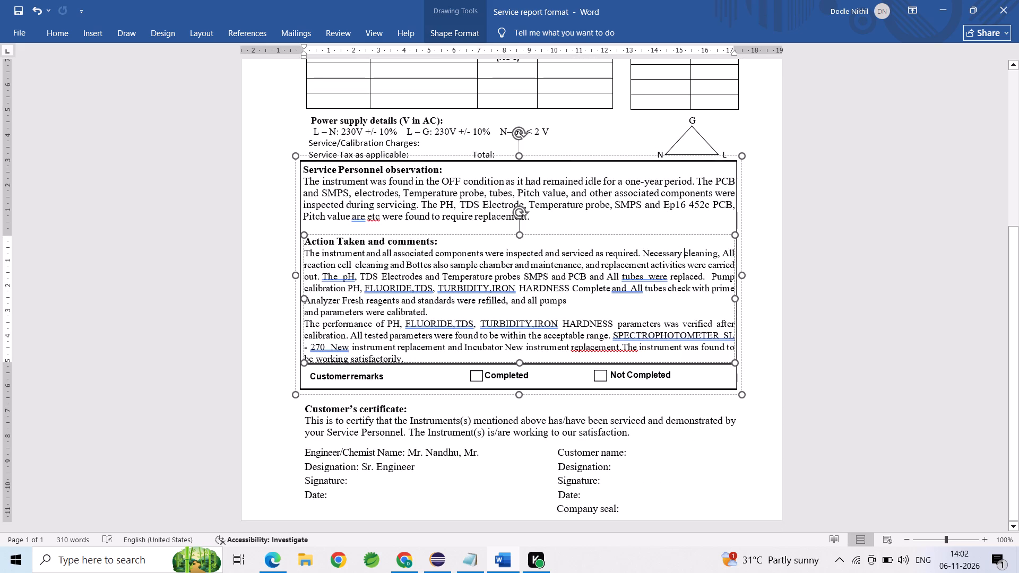
right_click(344, 277)
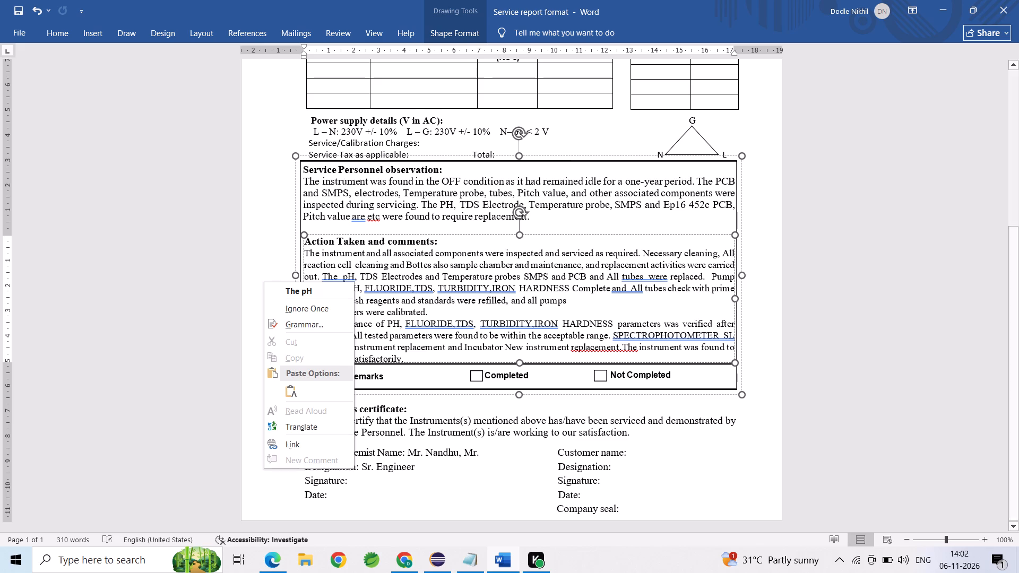
click(336, 285)
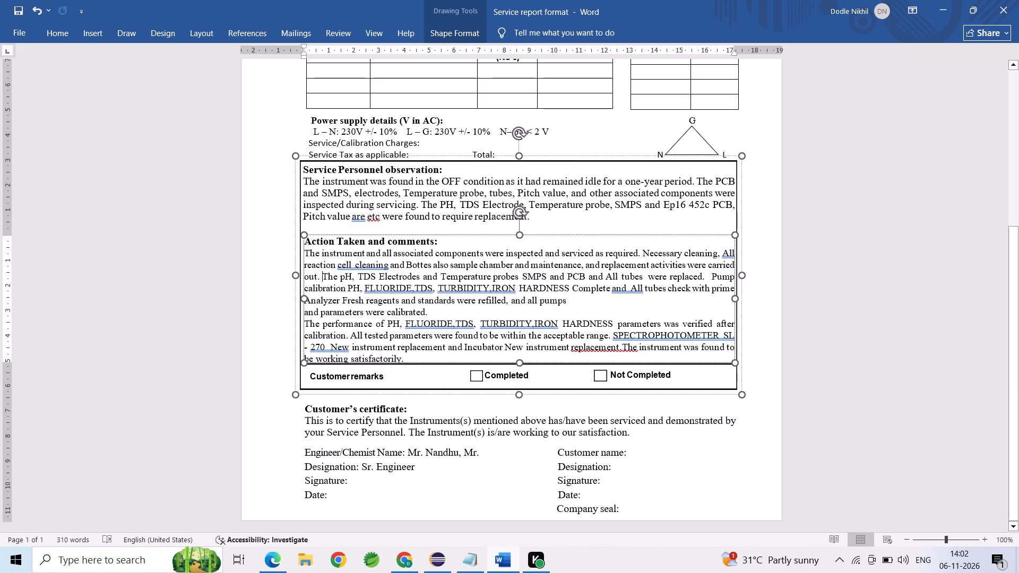
right_click(361, 268)
click(356, 277)
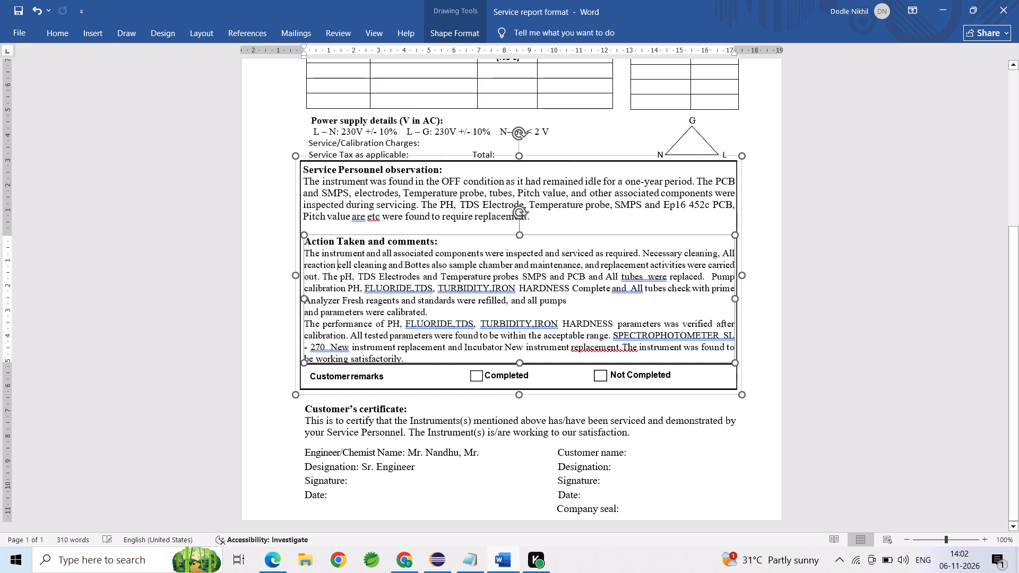
right_click(635, 276)
click(614, 298)
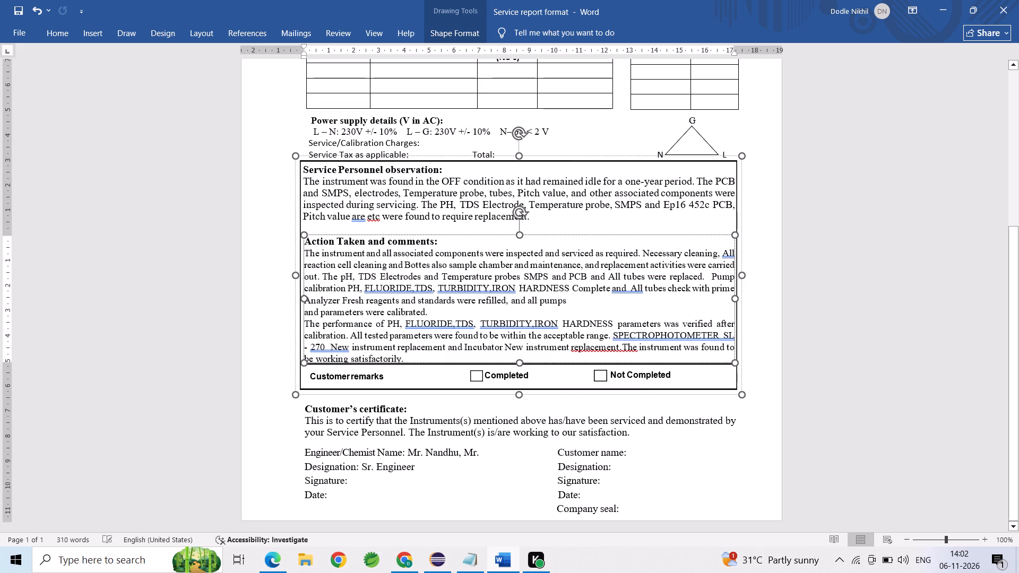
Correct the comma spacing to "FLUORIDE, TDS" in the pump calibration sentence of the action text.
right_click(406, 289)
click(381, 297)
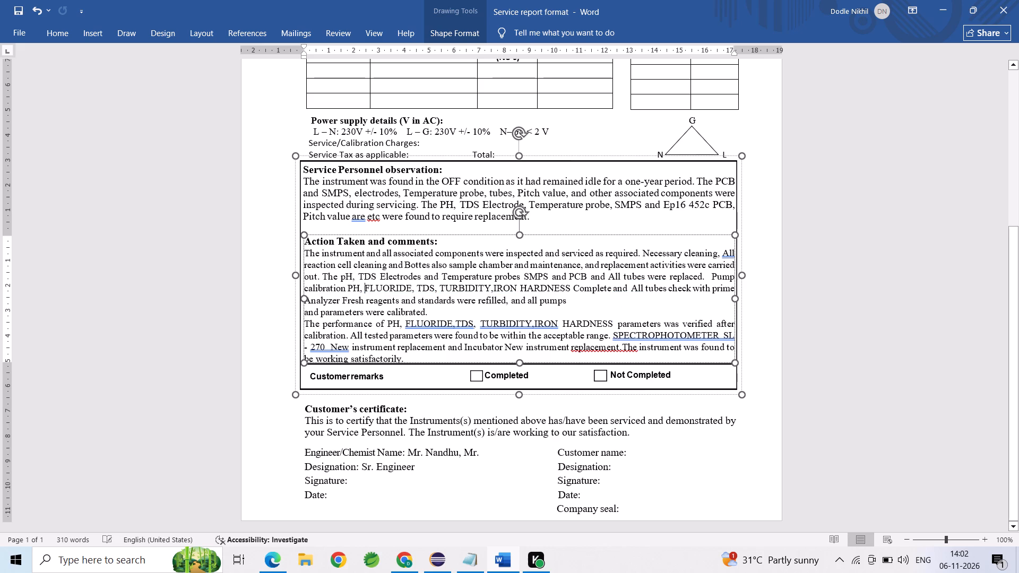
Correct "are" to "is" after "Pitch value" in the last line of the service personnel observation.
right_click(354, 218)
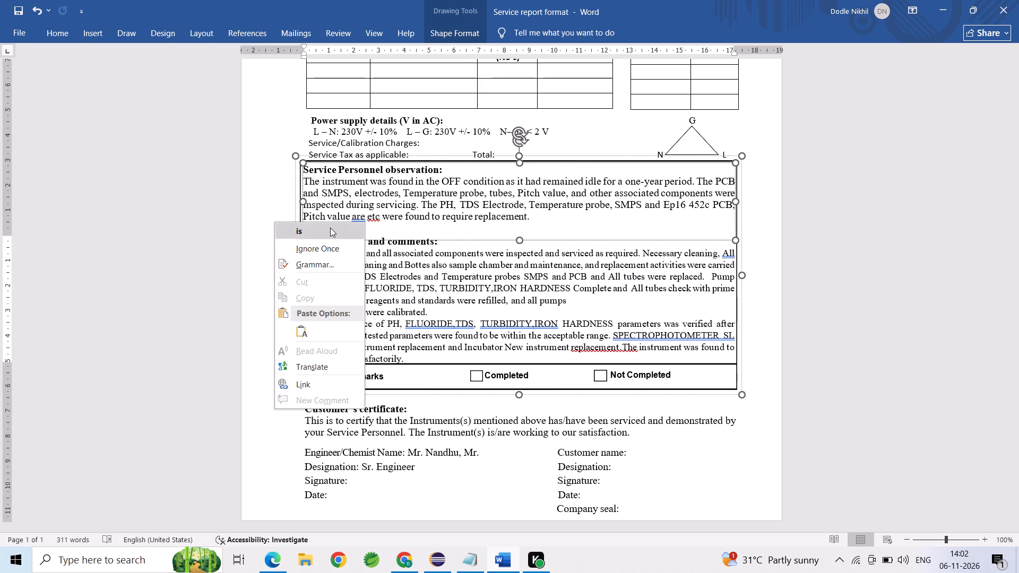
click(363, 212)
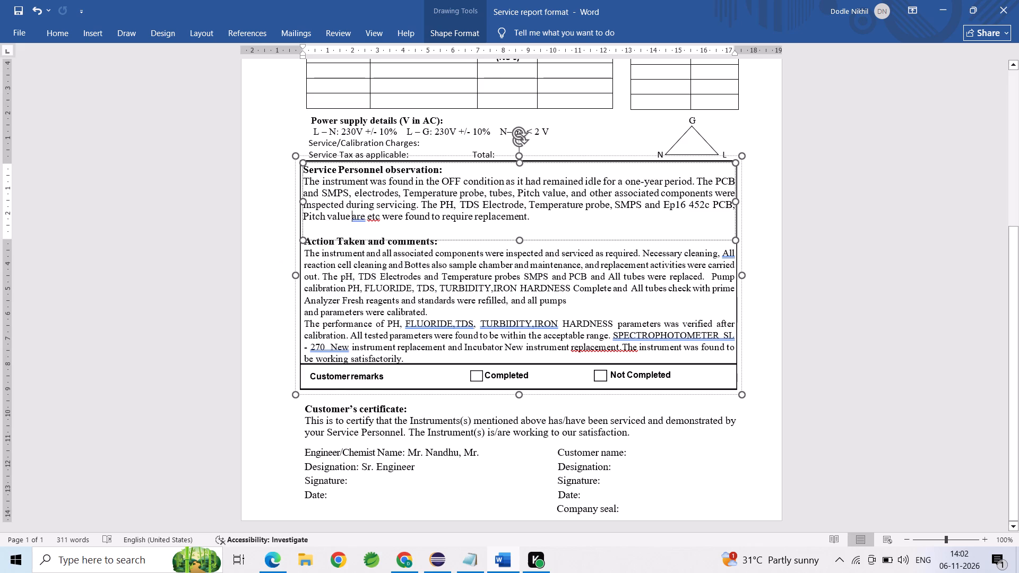
right_click(358, 218)
click(334, 230)
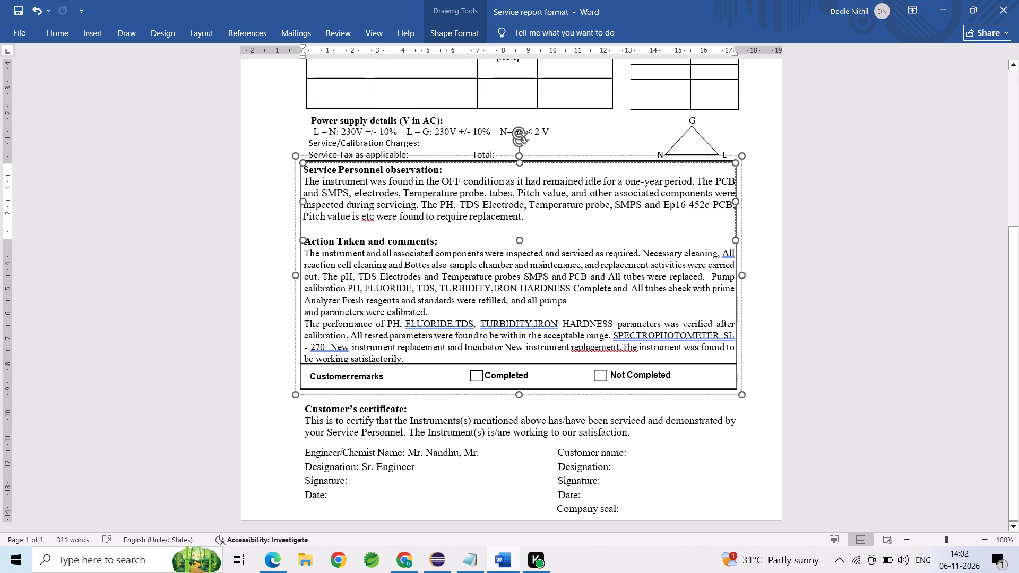
Correct the comma spacing to "FLUORIDE, TDS" in the performance sentence and "TURBIDITY, IRON" in both the calibration and performance sentences.
right_click(447, 319)
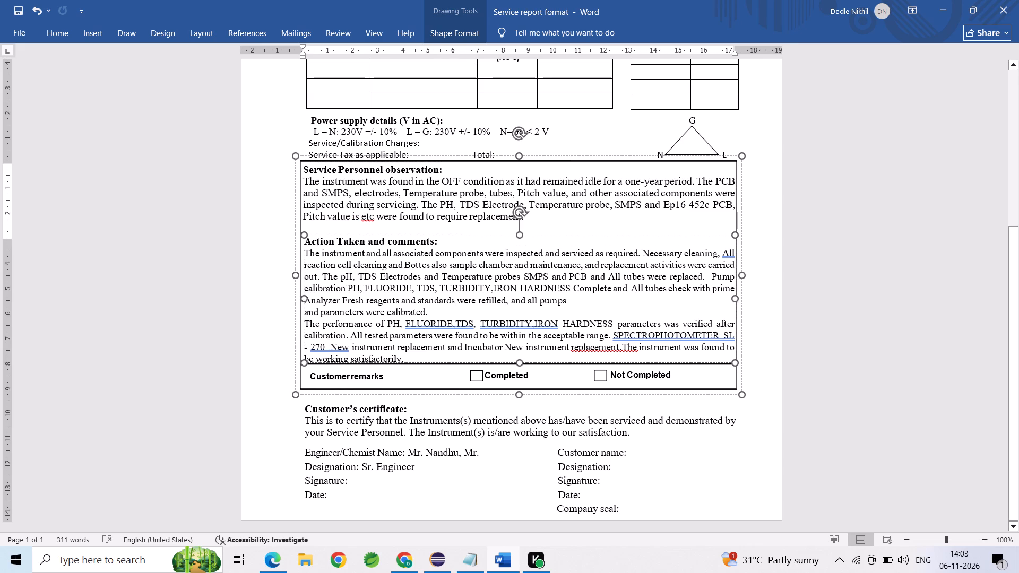
click(424, 336)
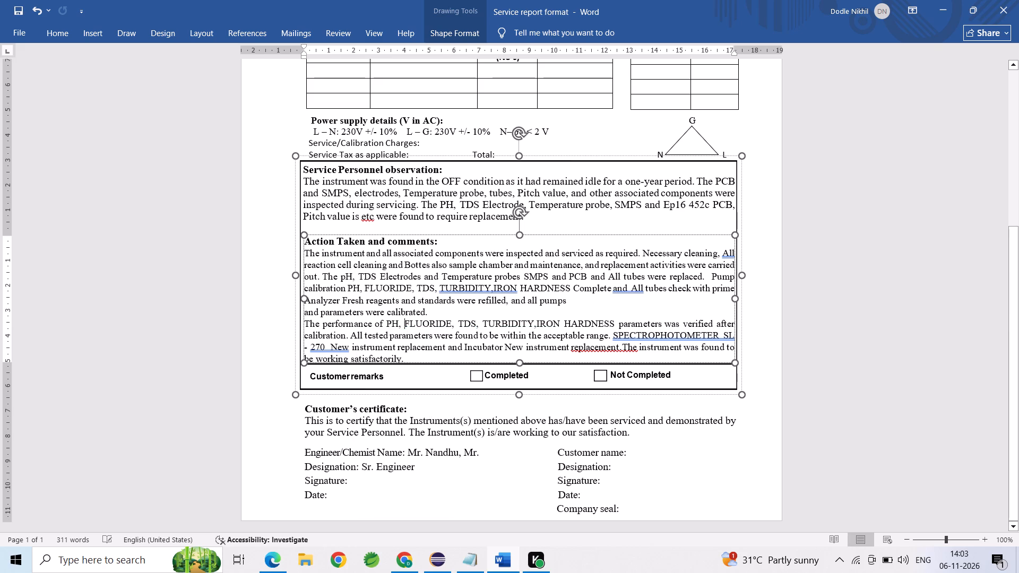
right_click(476, 289)
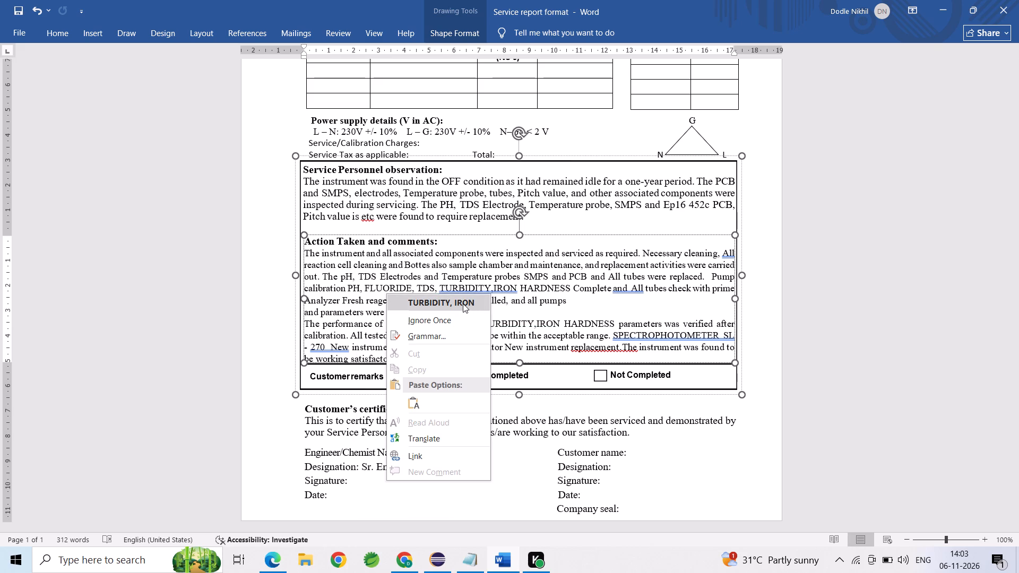
click(463, 303)
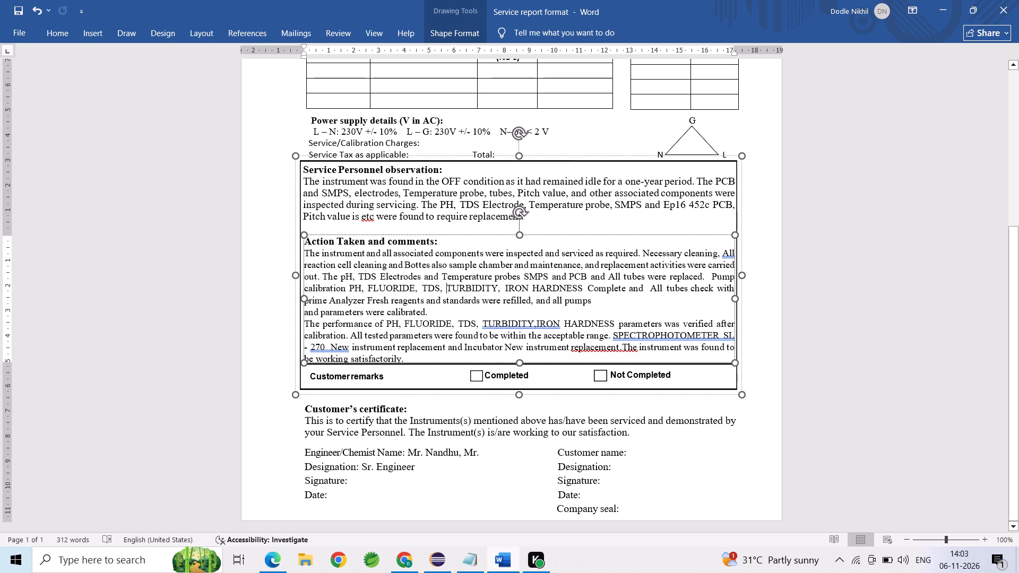
right_click(510, 323)
click(497, 333)
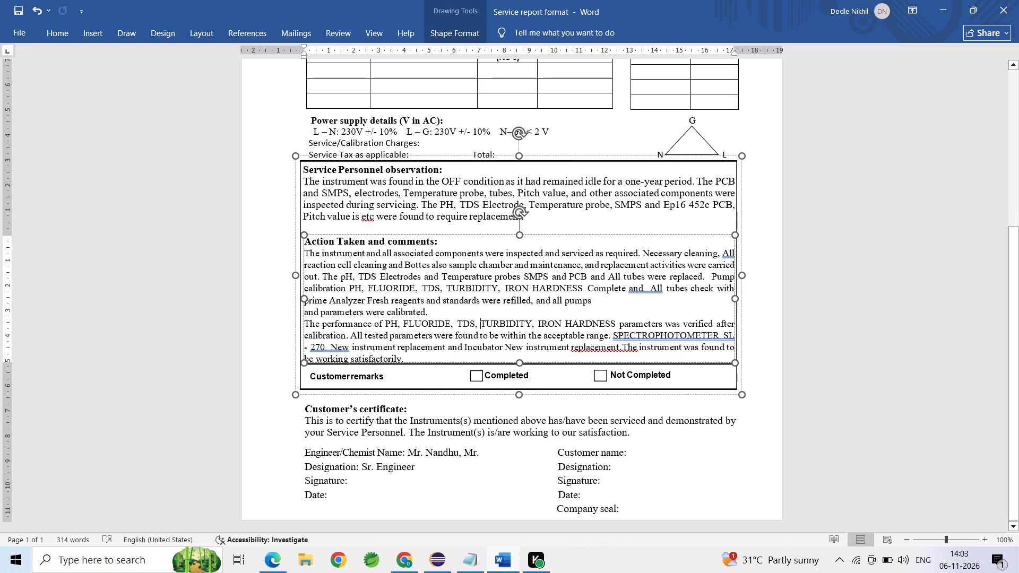
Apply the suggested spacing corrections "and All", "SPECTROPHOTOMETER SL", "replacement. The" and "270 New" in the action text.
right_click(647, 286)
click(619, 301)
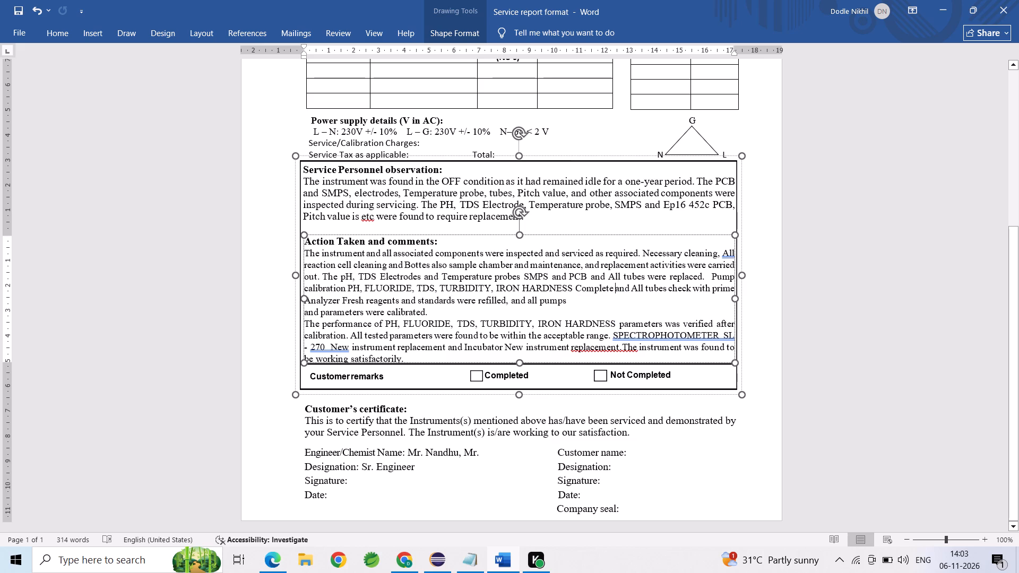
right_click(644, 337)
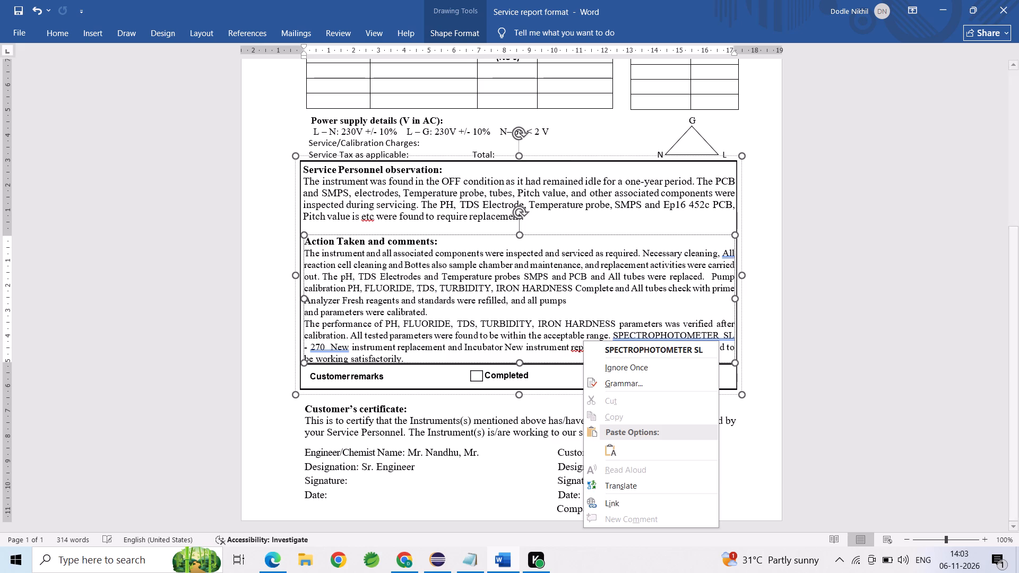
click(634, 343)
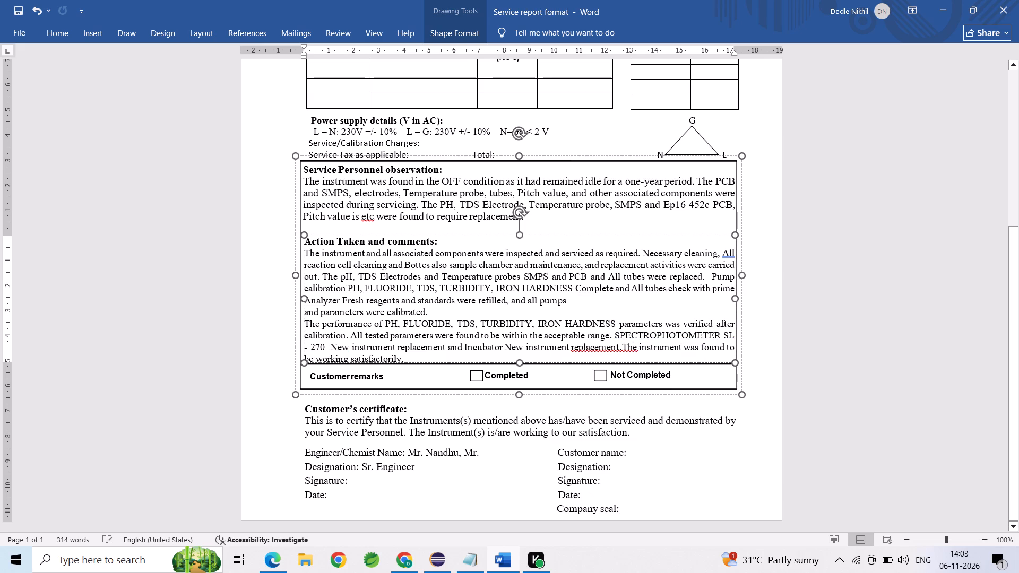
right_click(584, 343)
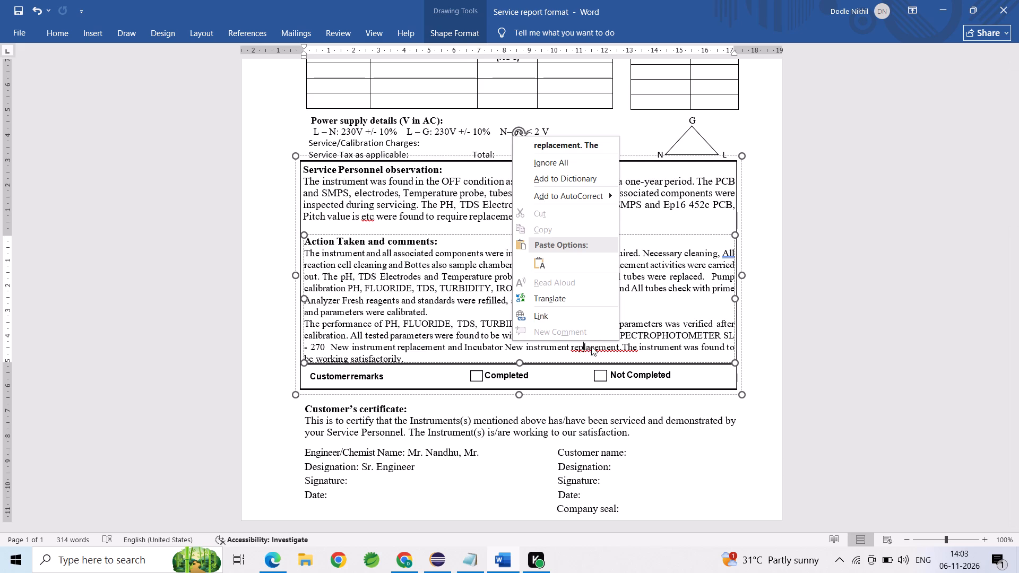
click(576, 147)
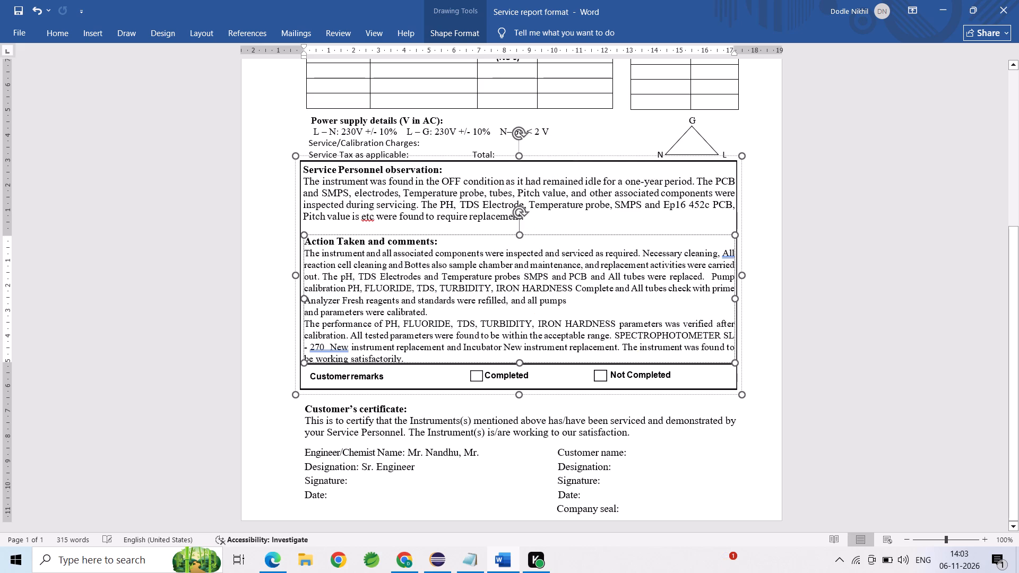
right_click(333, 346)
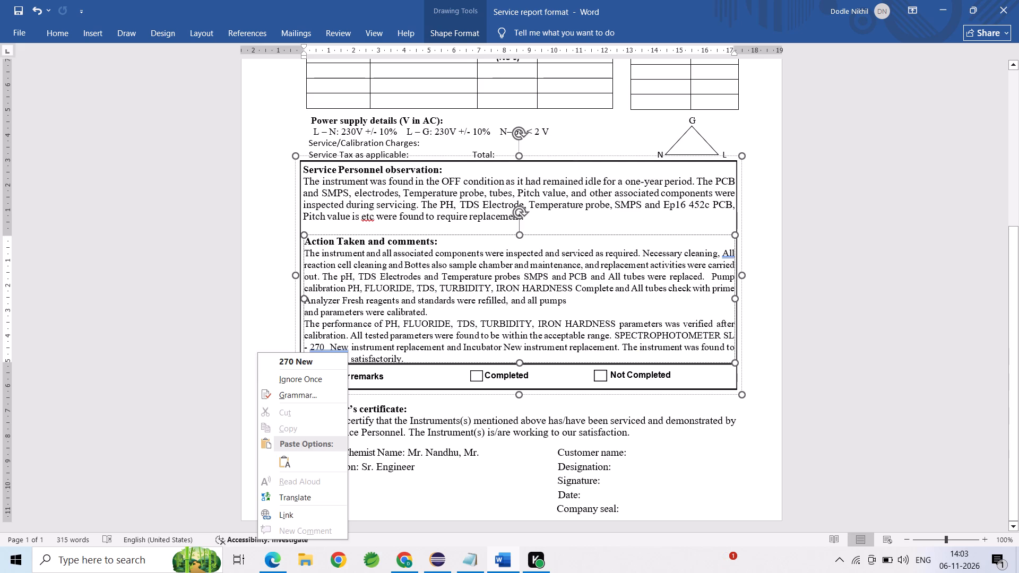
click(314, 356)
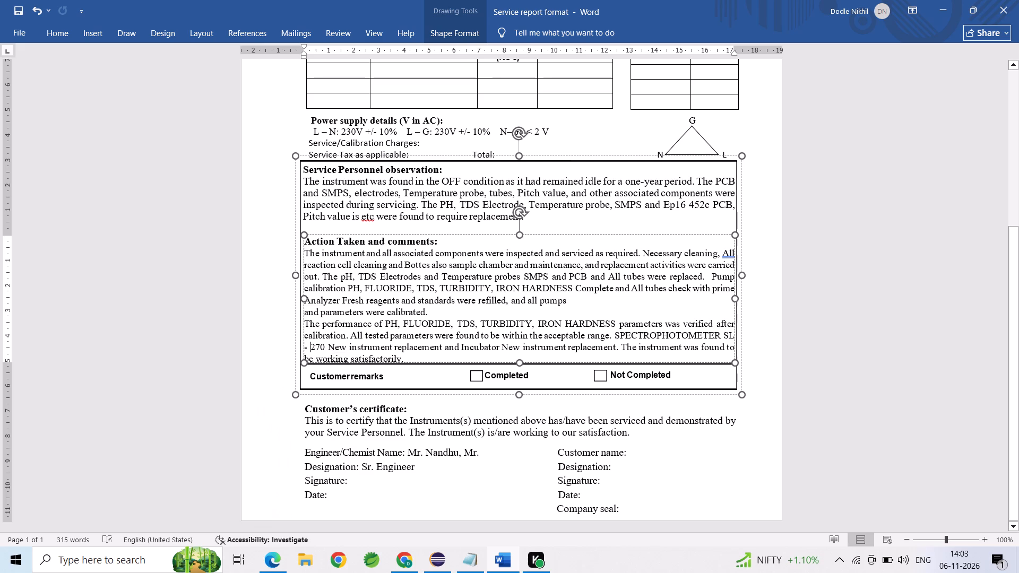
Apply the suggested "etc." in the last line of the service personnel observation and capitalise the following word as "Were".
right_click(366, 214)
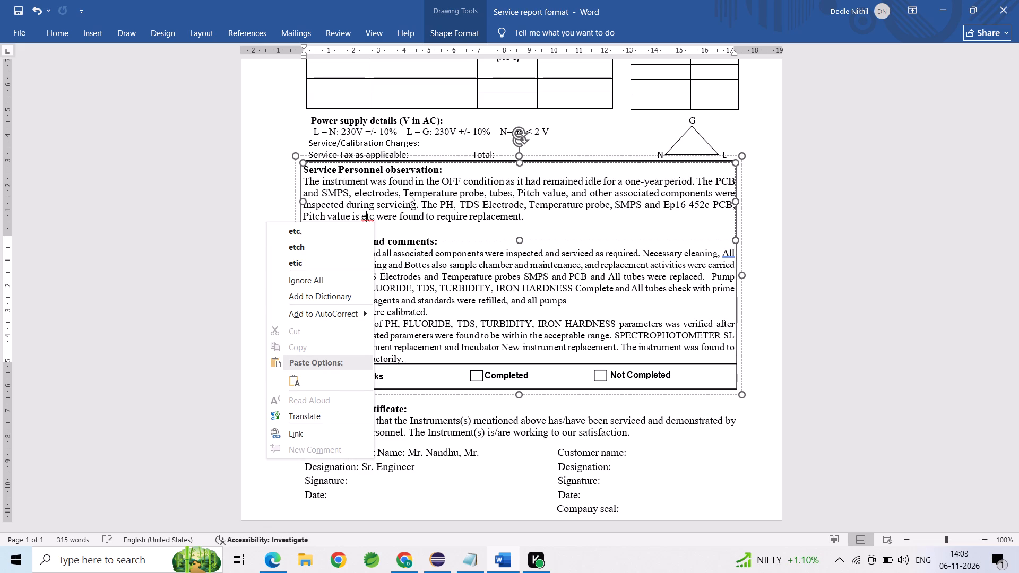
click(347, 233)
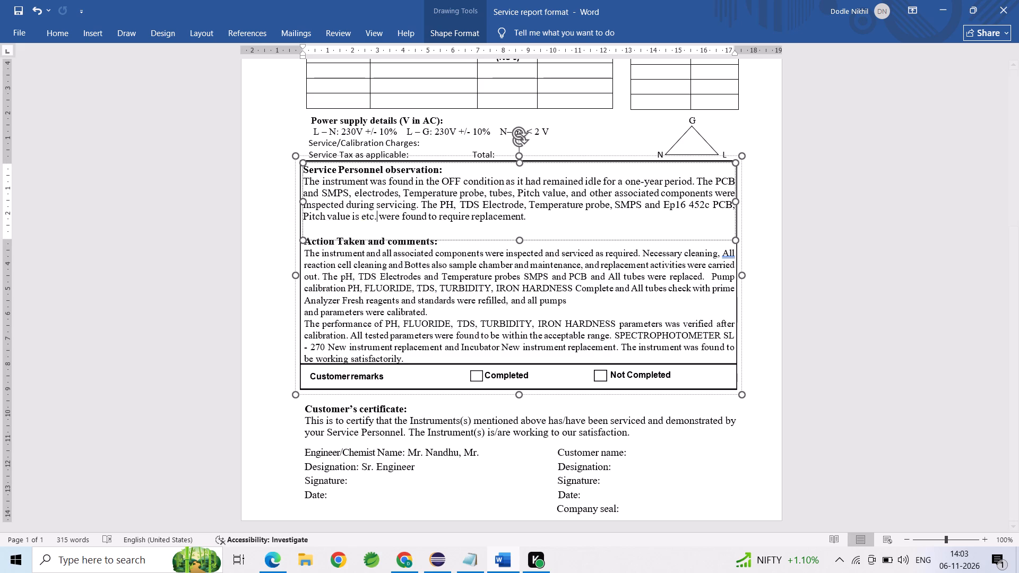
key(Right)
key(Right)
key(BackSpace)
key(w)
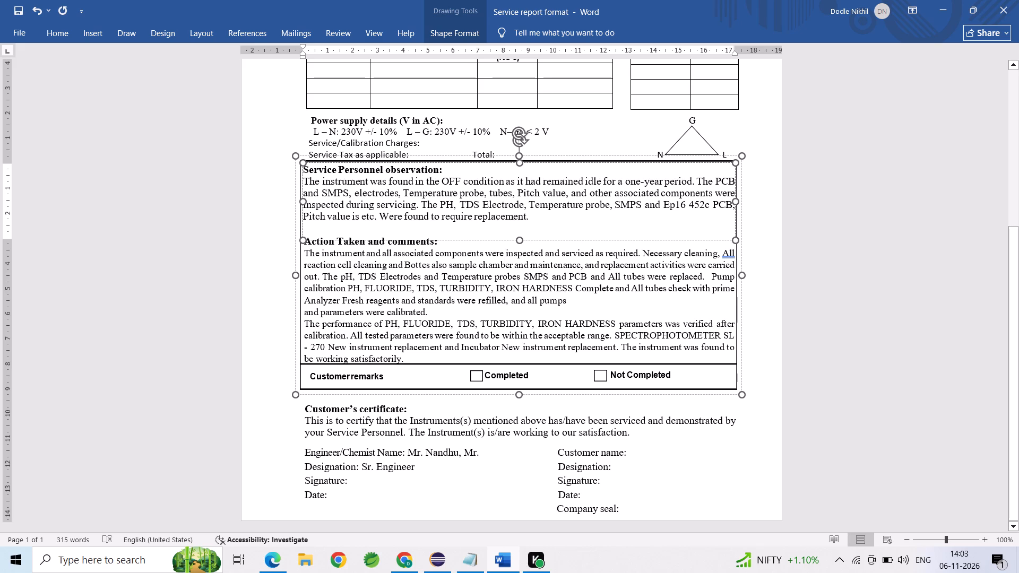
click(528, 214)
Apply the suggested lowercase "all" after "Necessary cleaning," in the action text.
scroll(528, 214, down, 1)
right_click(730, 251)
click(705, 262)
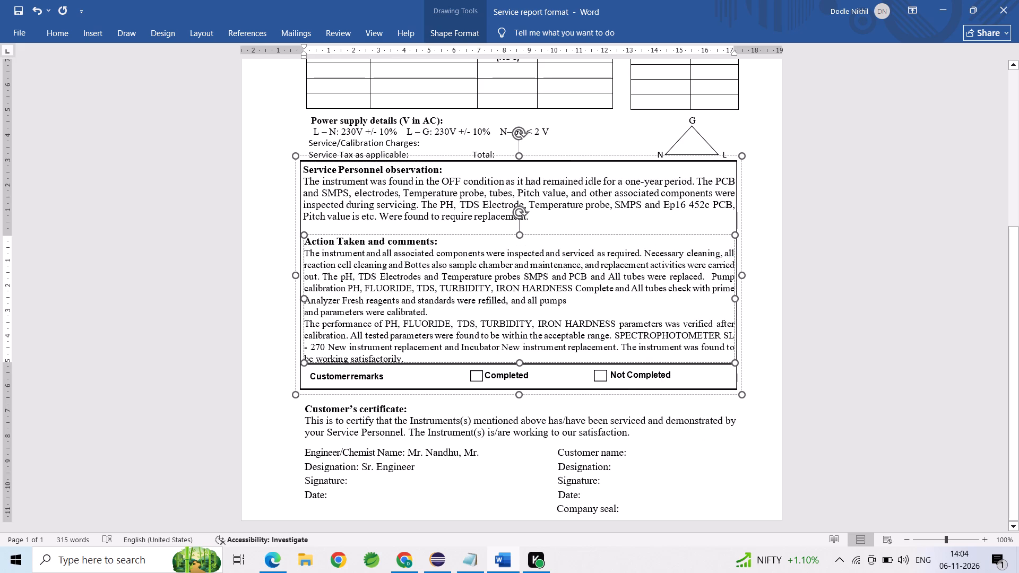
scroll(607, 296, down, 1)
click(495, 462)
click(489, 452)
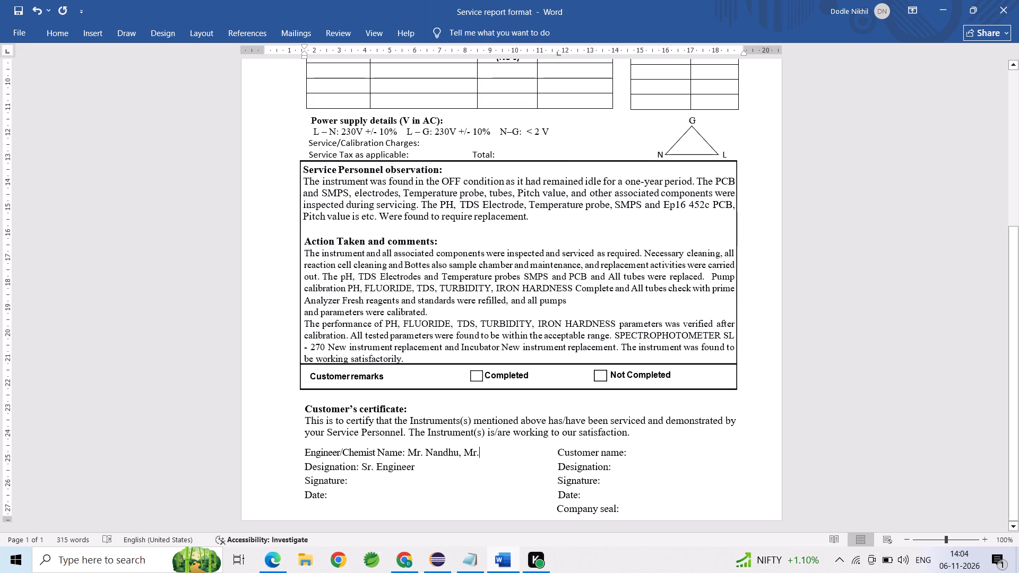
Lower the top edge of the contact details frame slightly, leaving about one blank line below the customer address.
scroll(513, 310, up, 4)
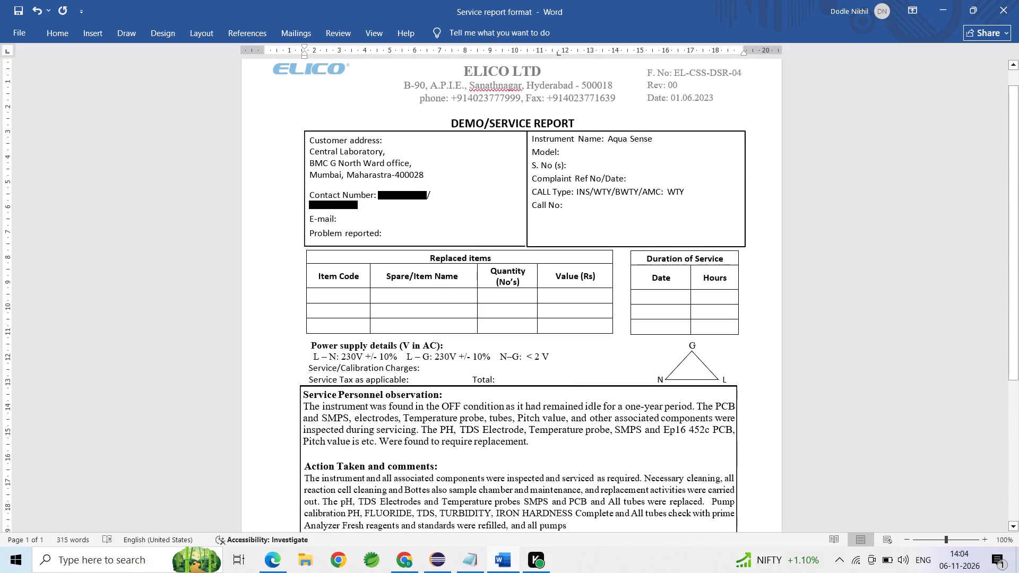
scroll(430, 183, up, 1)
click(381, 254)
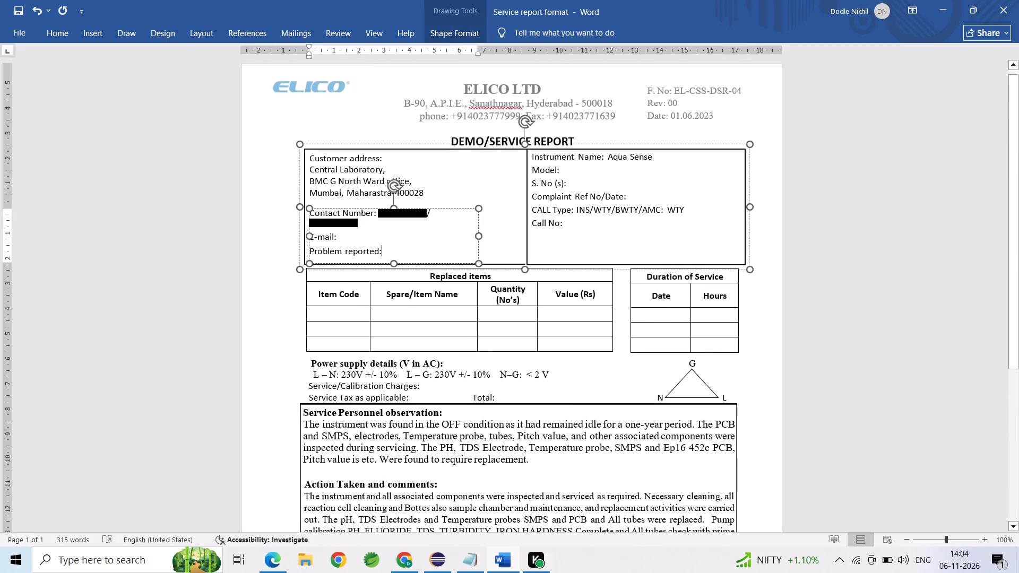
drag(395, 206, 395, 201)
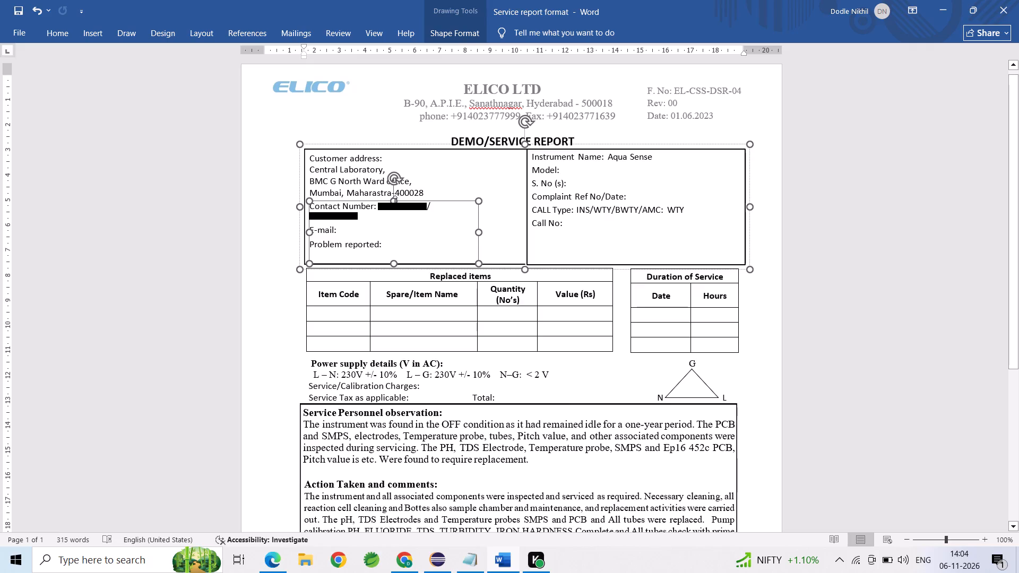
drag(395, 201, 390, 212)
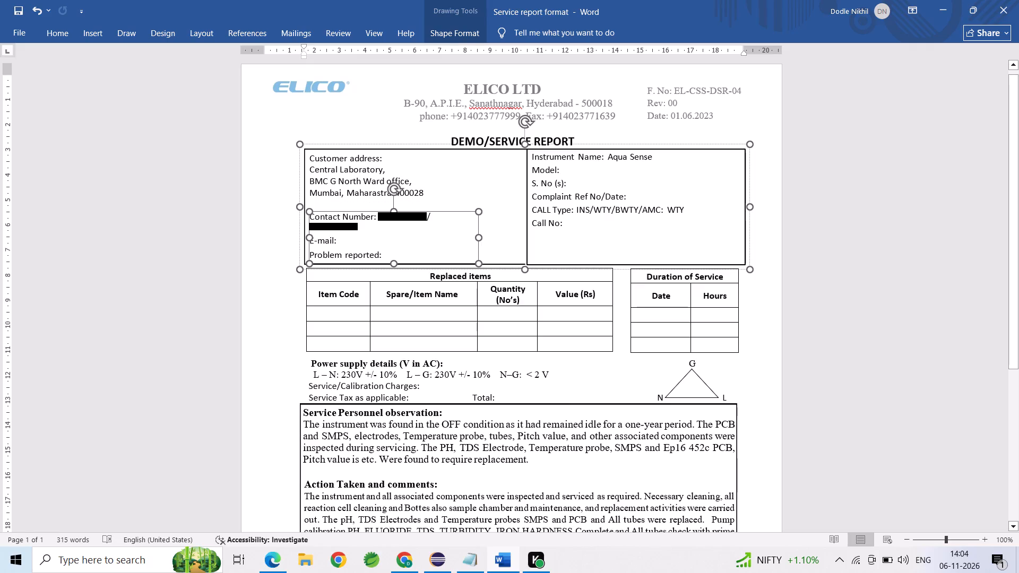
click(400, 238)
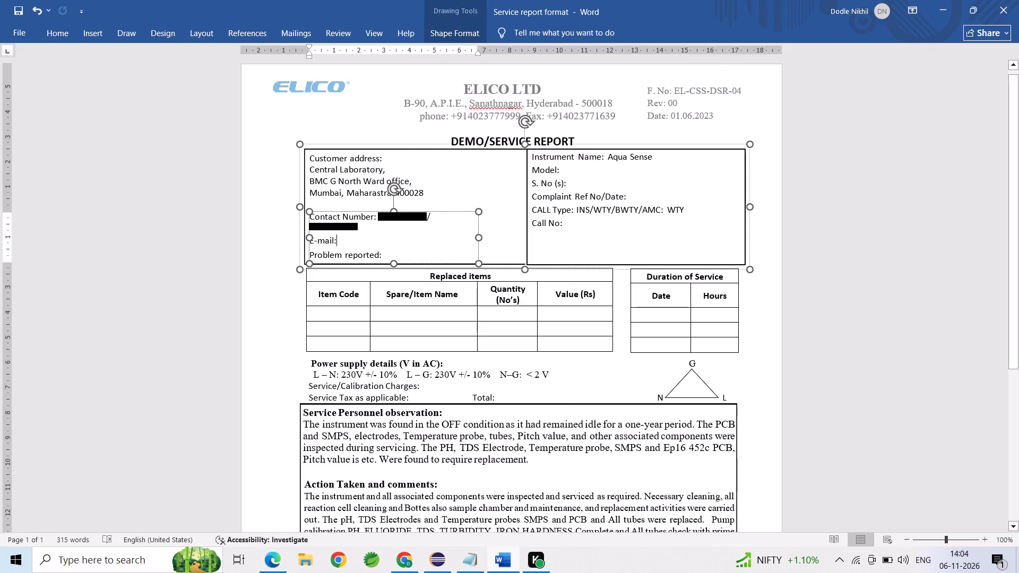
Save the service report.
click(541, 217)
click(562, 190)
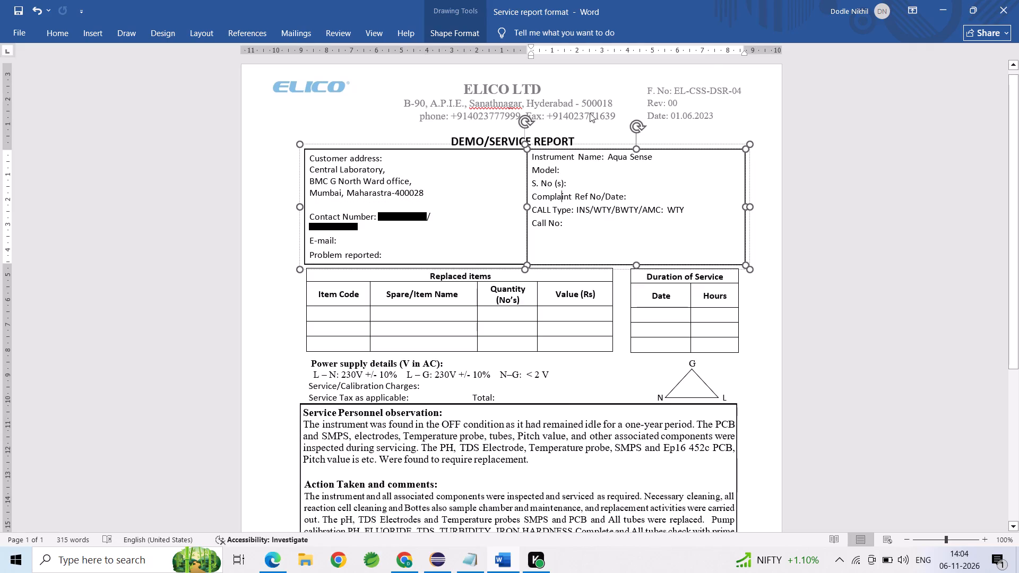
scroll(590, 113, up, 1)
scroll(590, 113, down, 4)
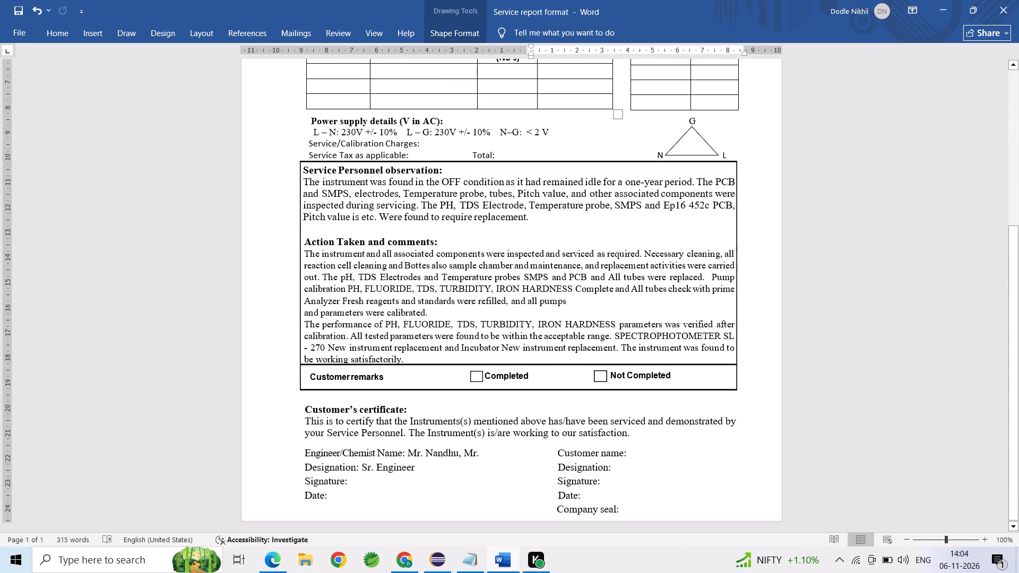
key(ctrl+s)
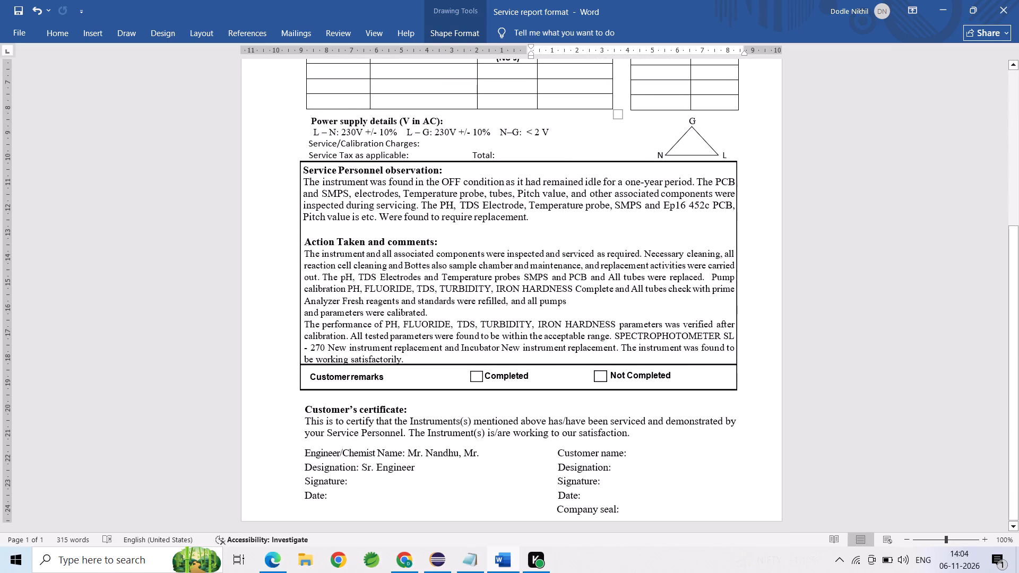
Review the draft text in Notepad, and return to the Word report to check its instrument details and replaced items table.
key(alt+Tab)
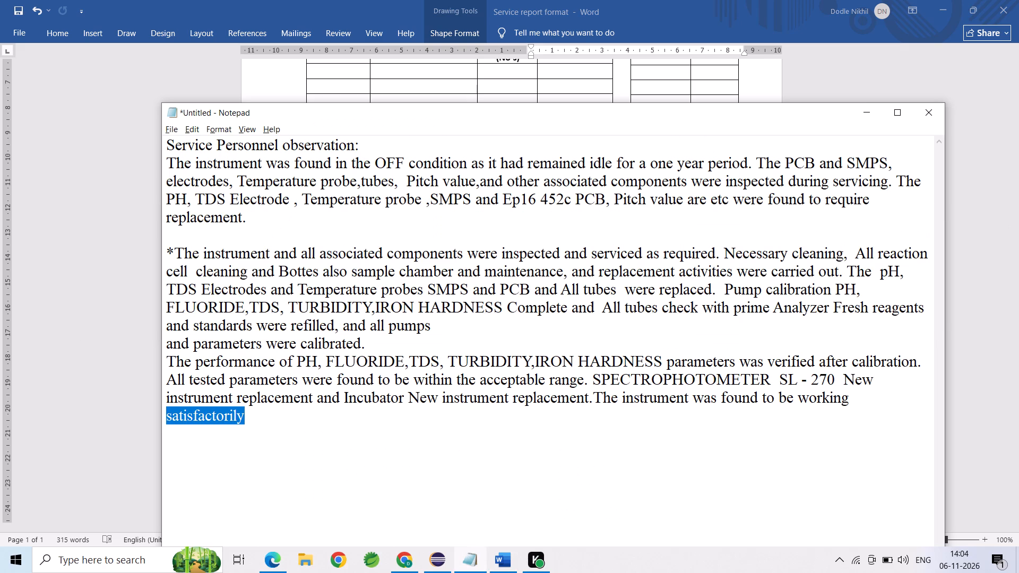
click(367, 379)
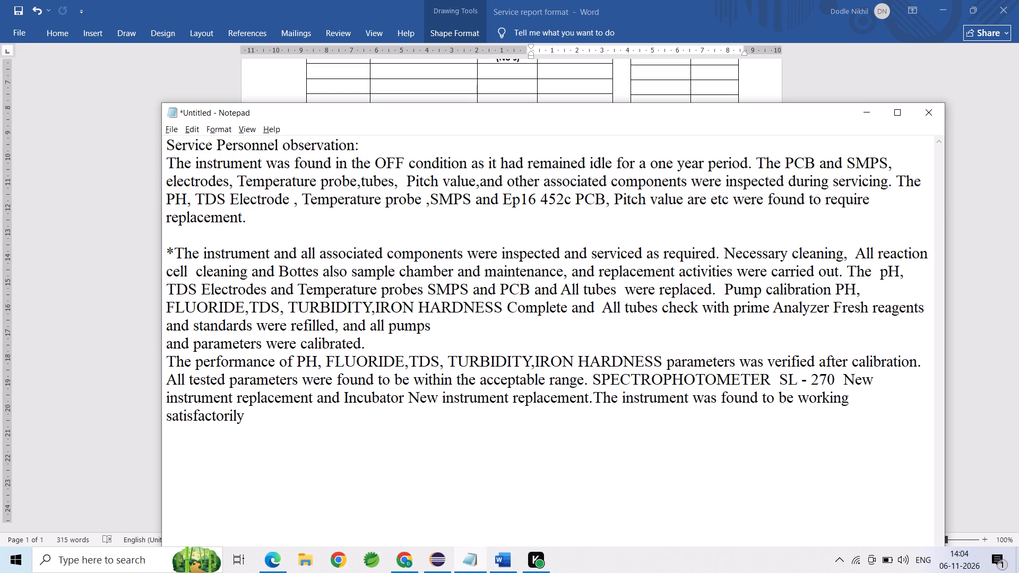
key(alt+Tab)
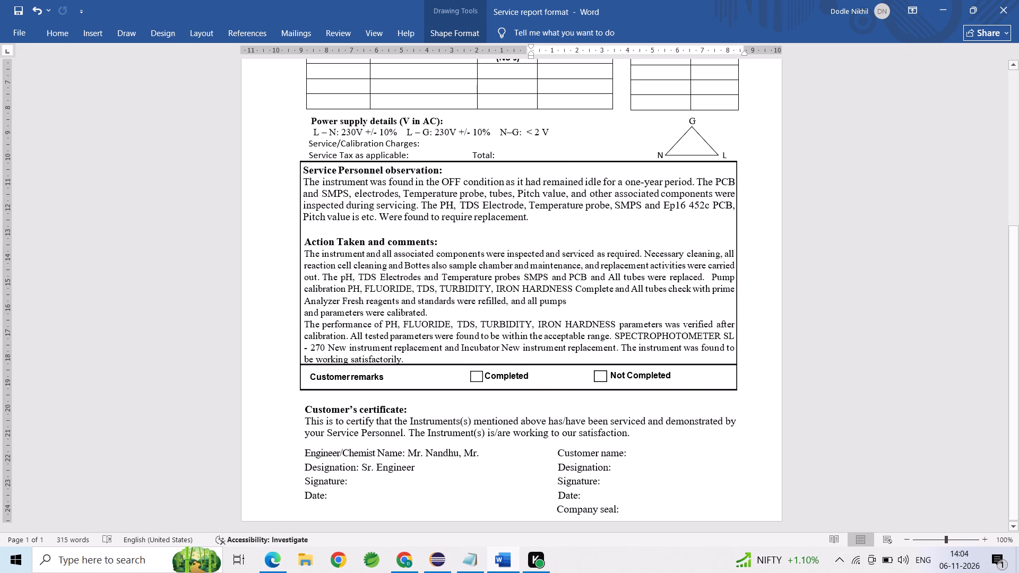
scroll(492, 428, up, 1)
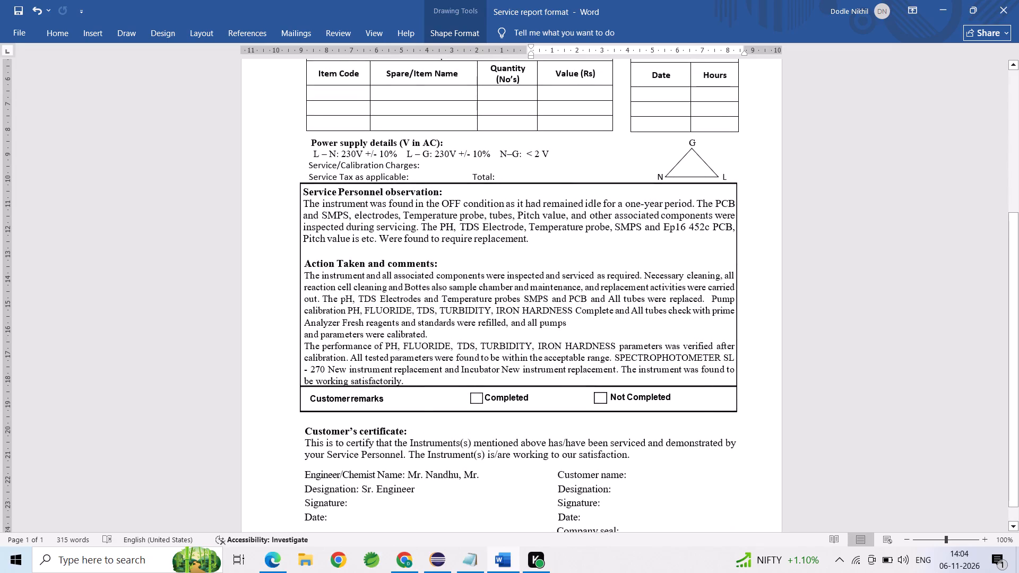
scroll(499, 448, up, 2)
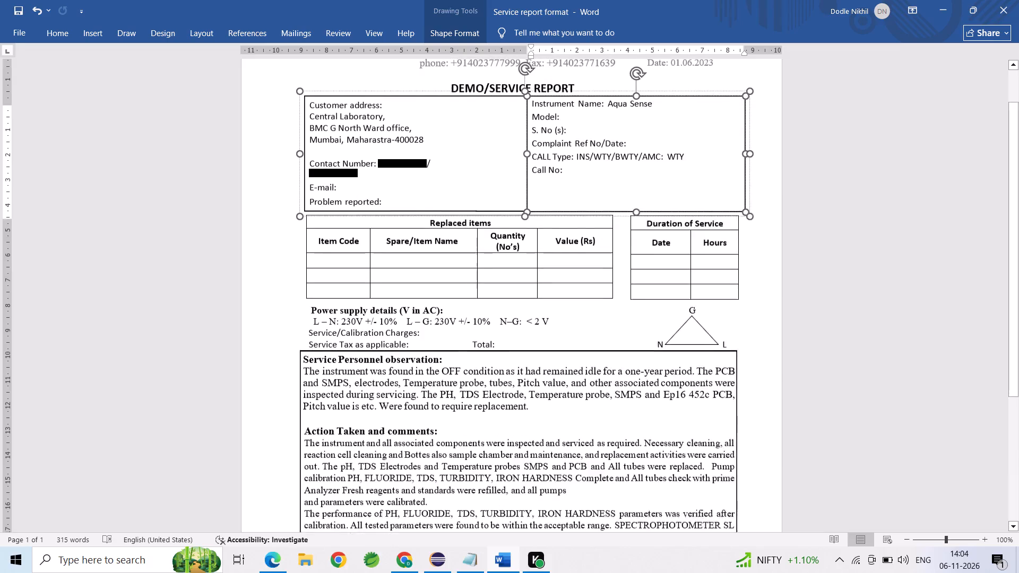
scroll(499, 448, up, 2)
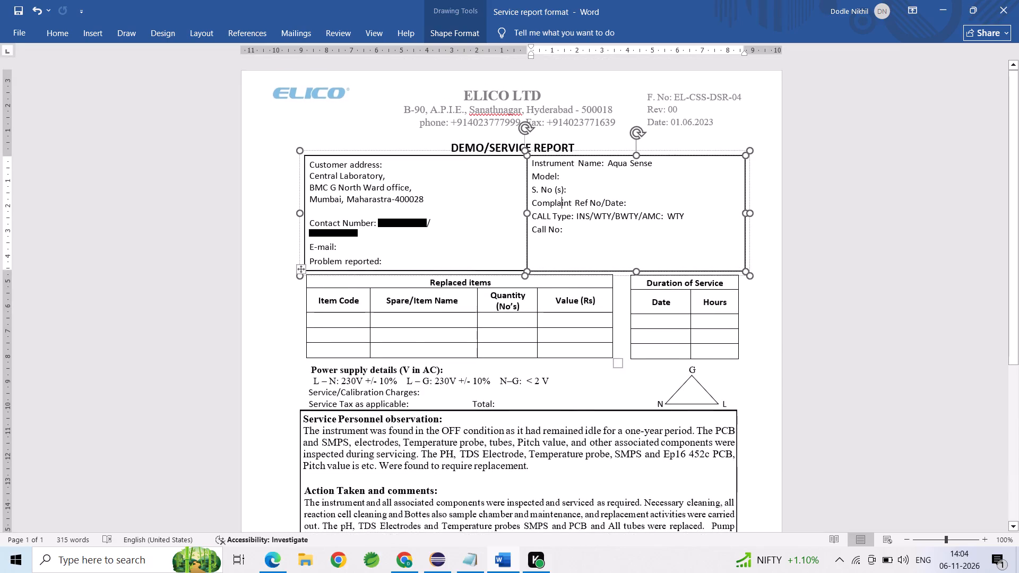
click(565, 193)
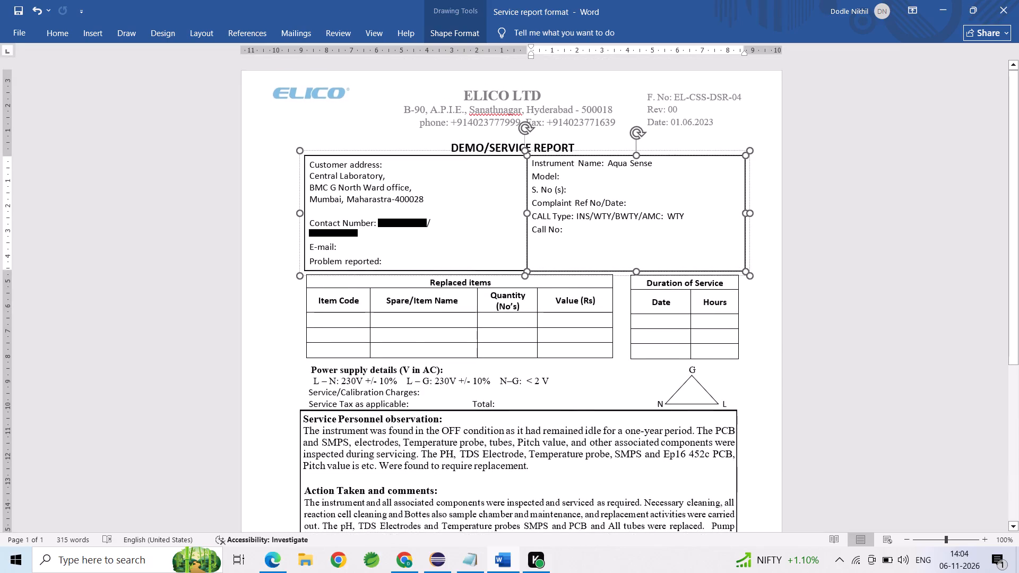
click(575, 195)
click(640, 291)
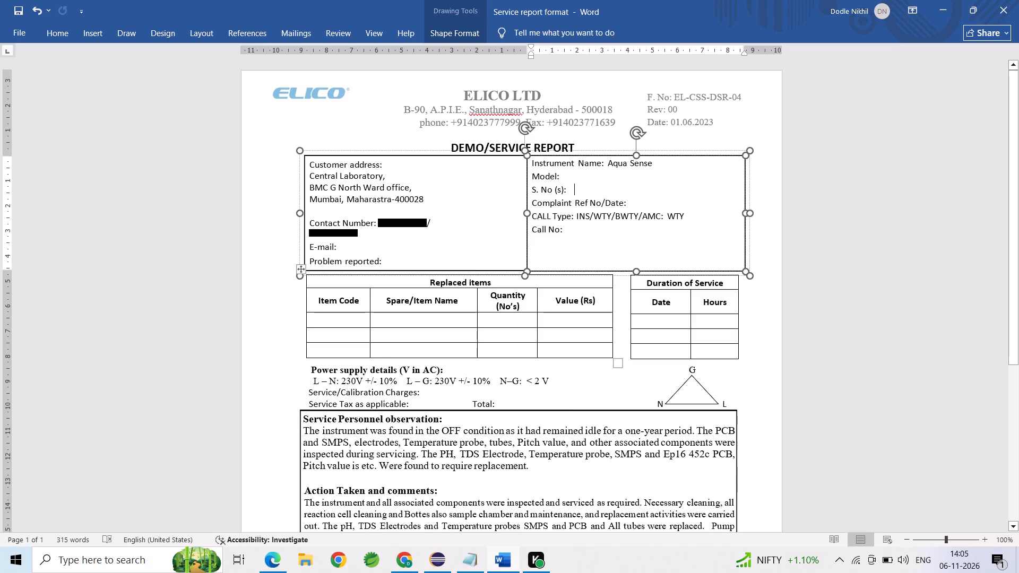
click(479, 324)
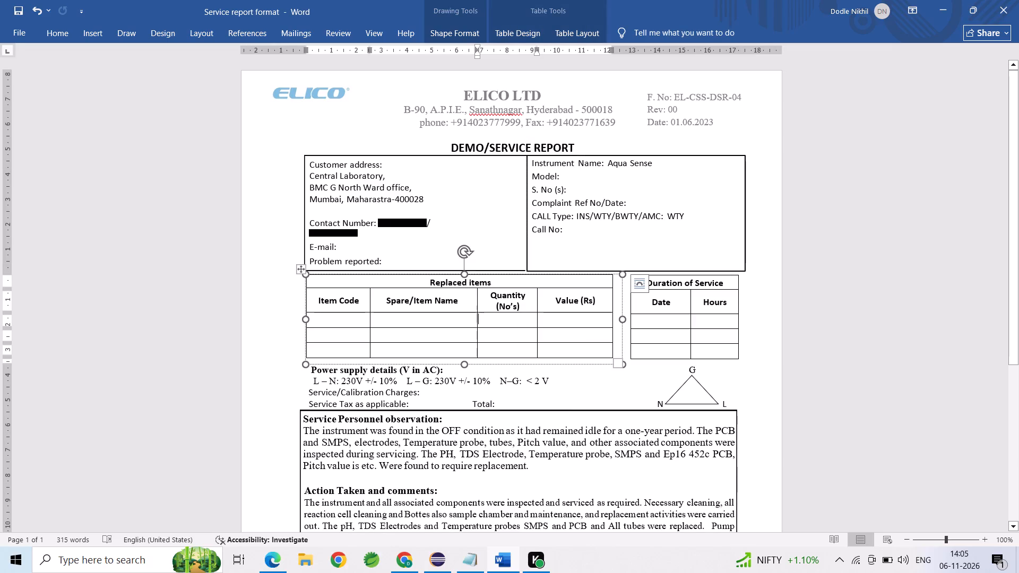
Indent the "Service/Calibration Charges:" and "Service Tax as applicable:" lines by two spaces each.
scroll(539, 329, down, 1)
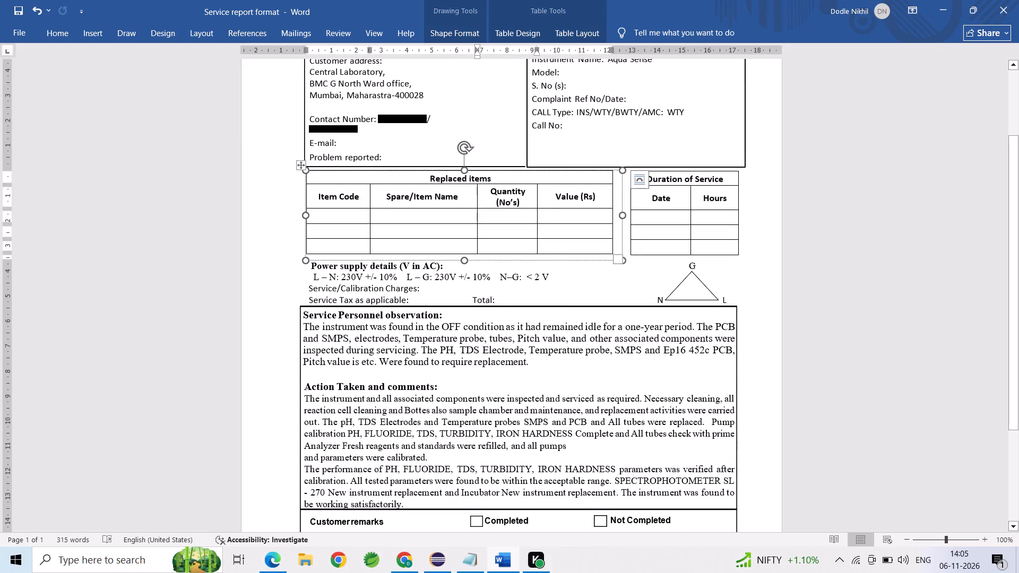
click(307, 288)
key(space)
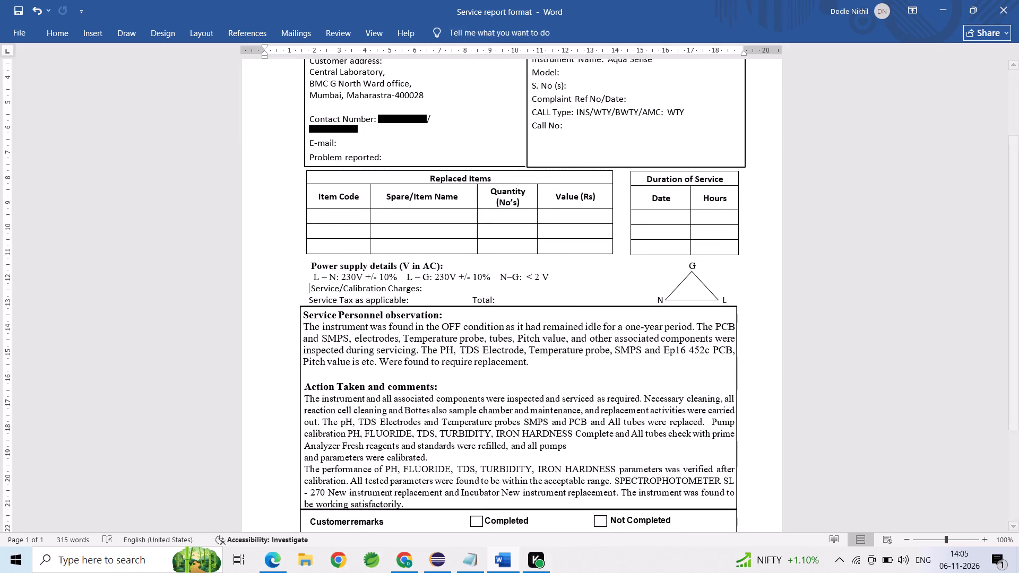
key(space)
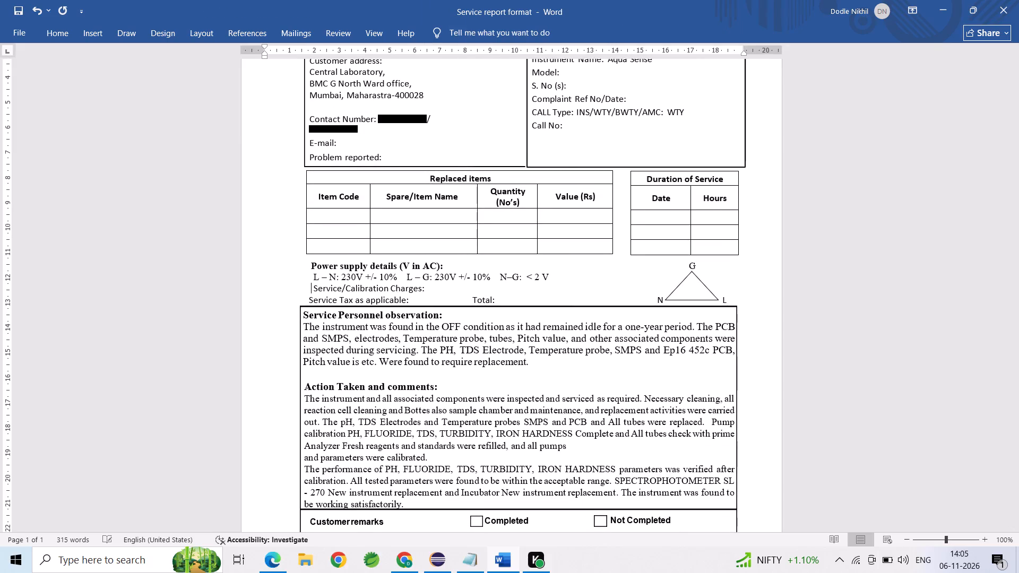
click(307, 298)
key(space)
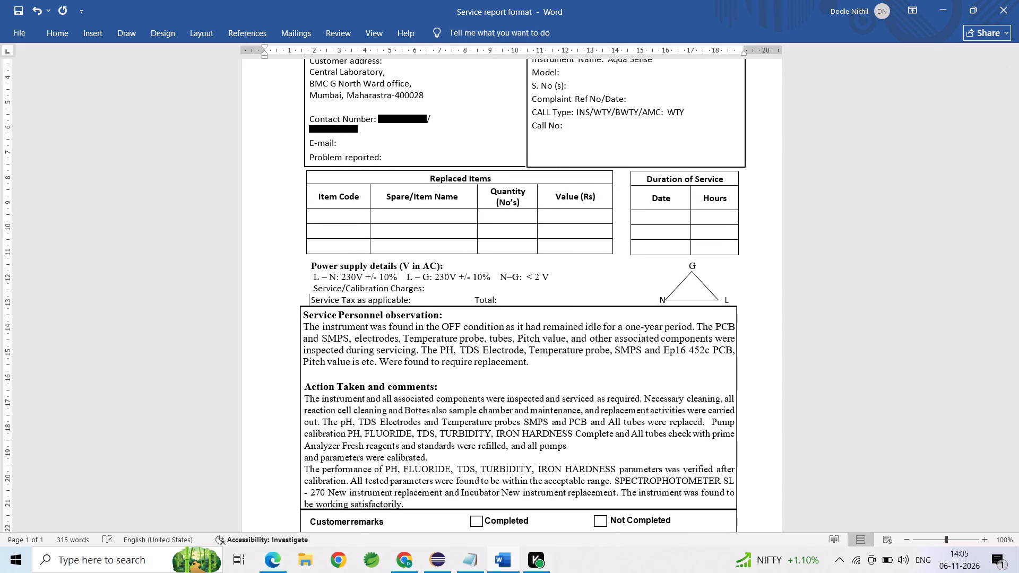
key(space)
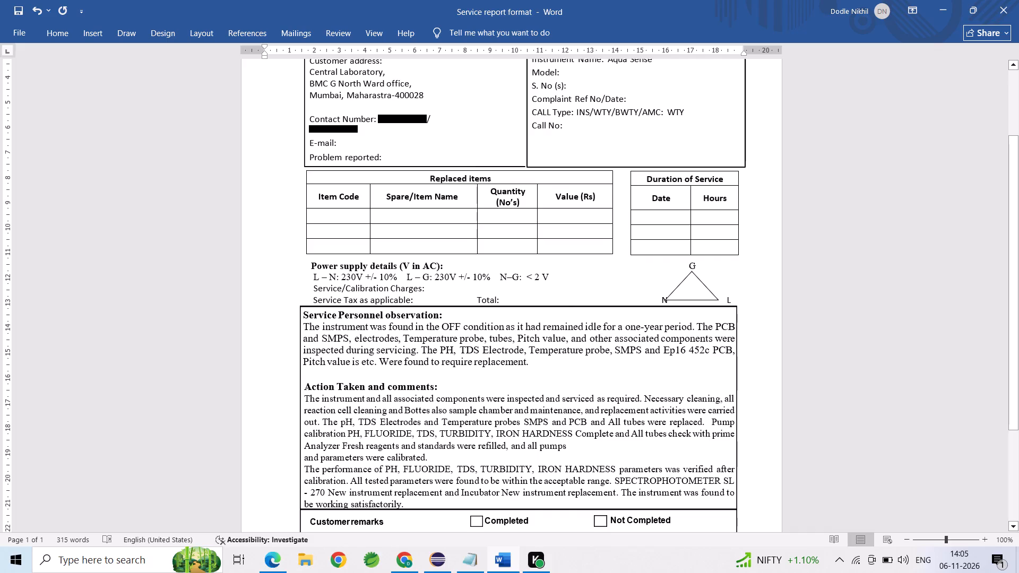
Widen the gap before "Total:" on the "Service Tax as applicable:" line by a net four spaces.
click(472, 302)
key(space)
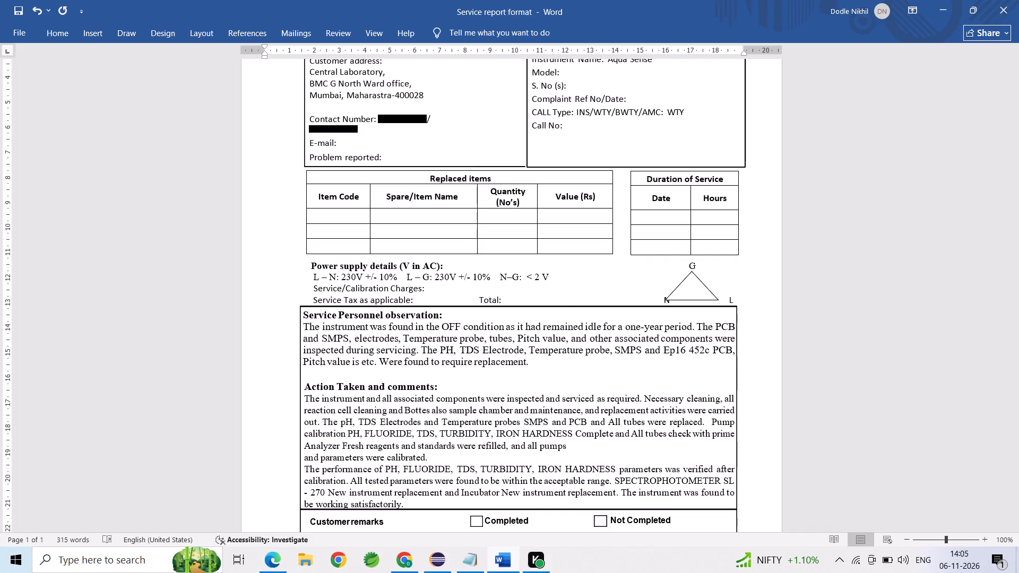
key(BackSpace)
key(BackSpace)
key(BackSpace)
key(space)
key(space)
key(space)
key(space)
key(space)
key(space)
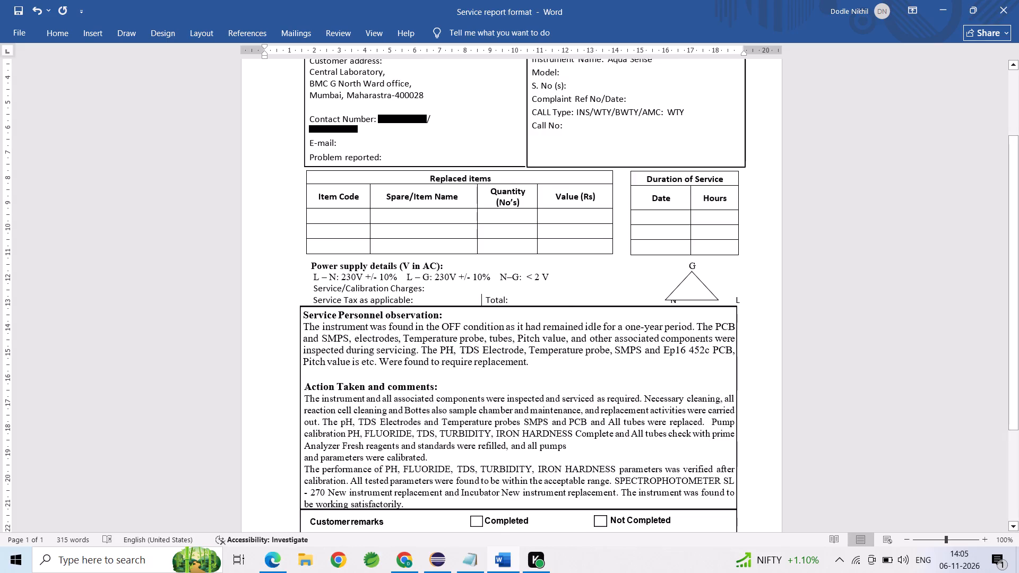
Move the power supply triangle so its base corners sit between the N and L labels.
click(695, 289)
drag(695, 289, 706, 285)
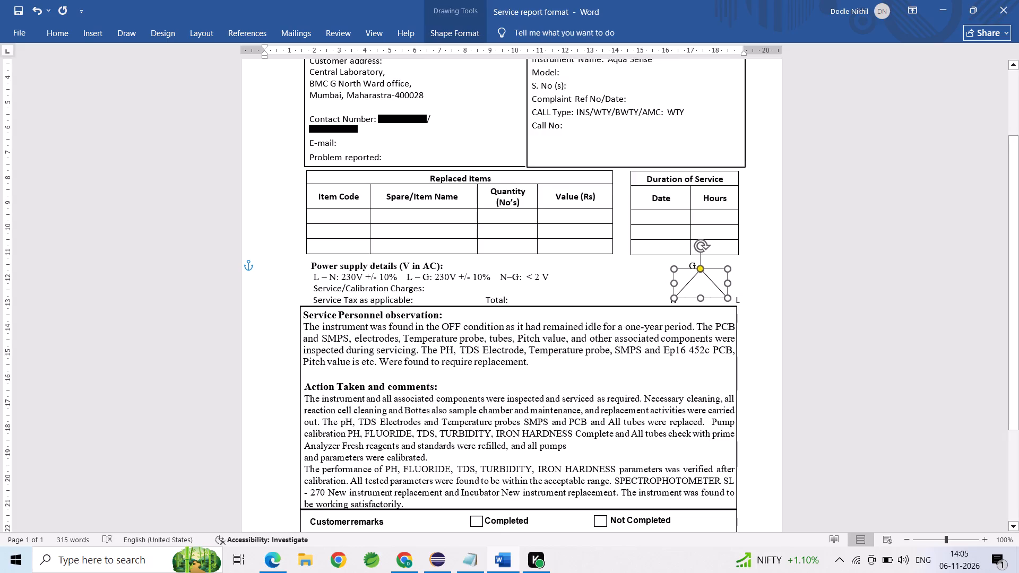
drag(706, 285, 708, 285)
click(660, 267)
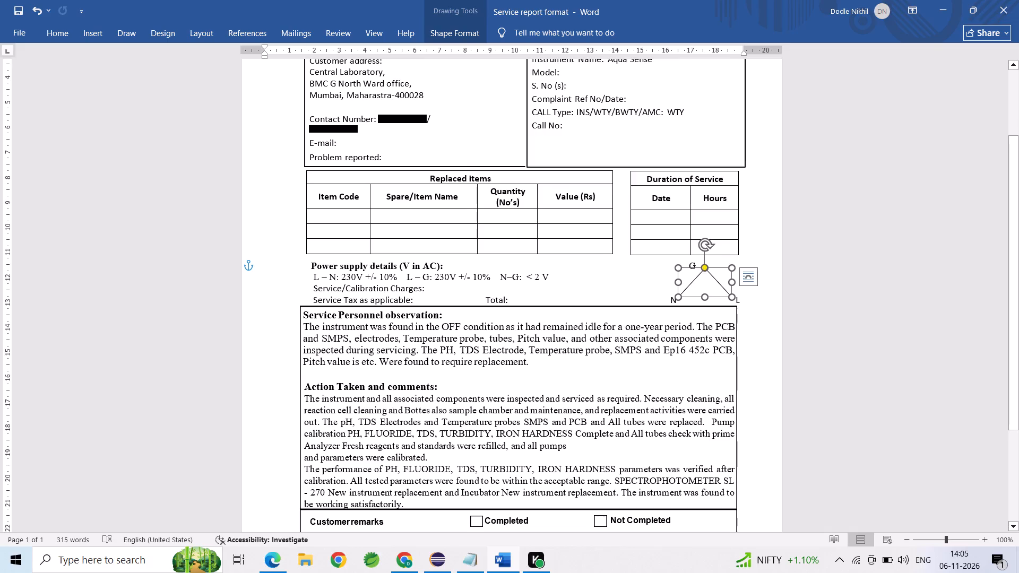
Shift the G label by three spaces so it sits beside the triangle's apex.
click(685, 264)
key(space)
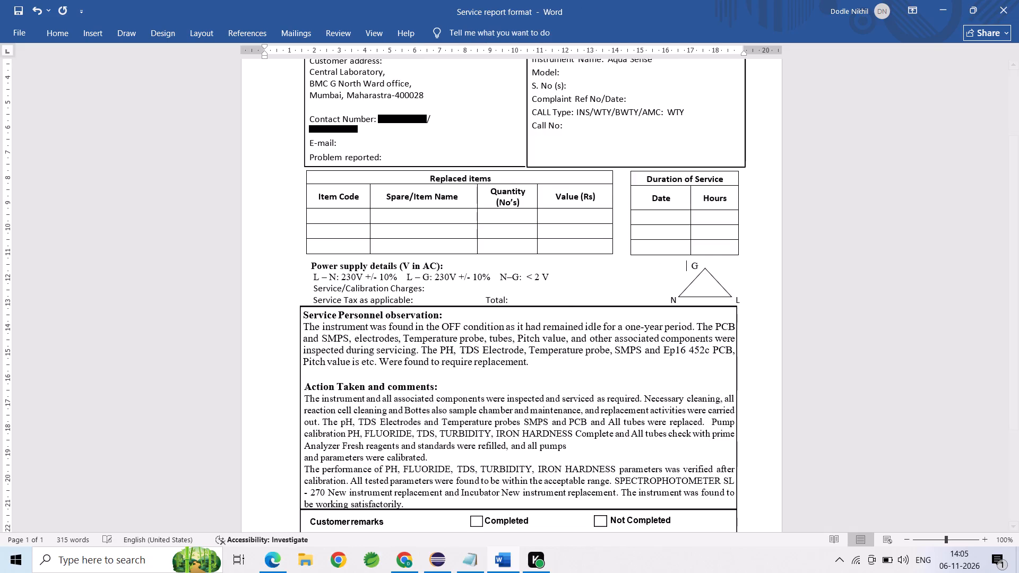
key(space)
key(space)
key(space)
key(BackSpace)
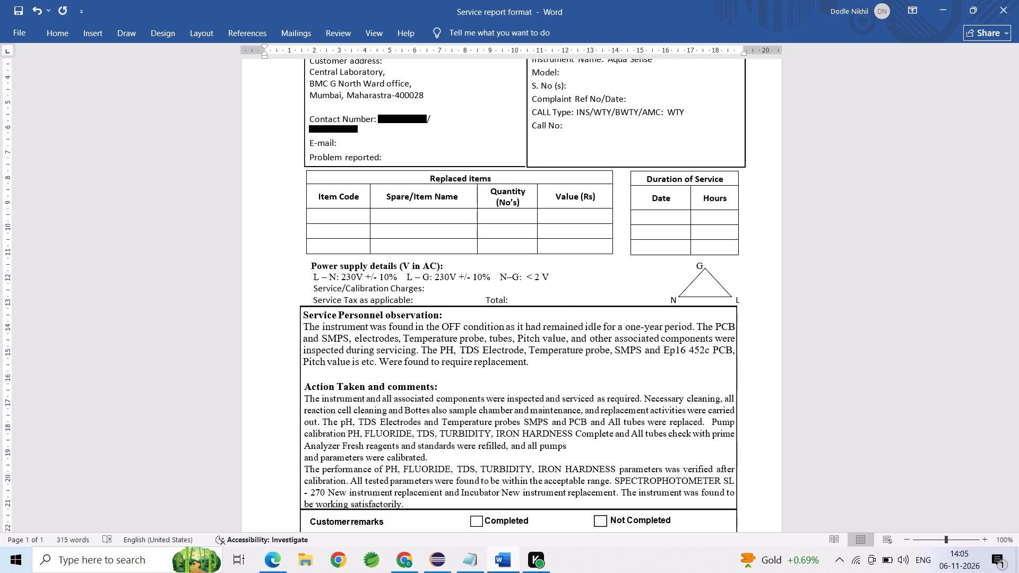
click(748, 258)
Check the report through to the customer's certificate and signature block, and save it.
scroll(748, 258, down, 1)
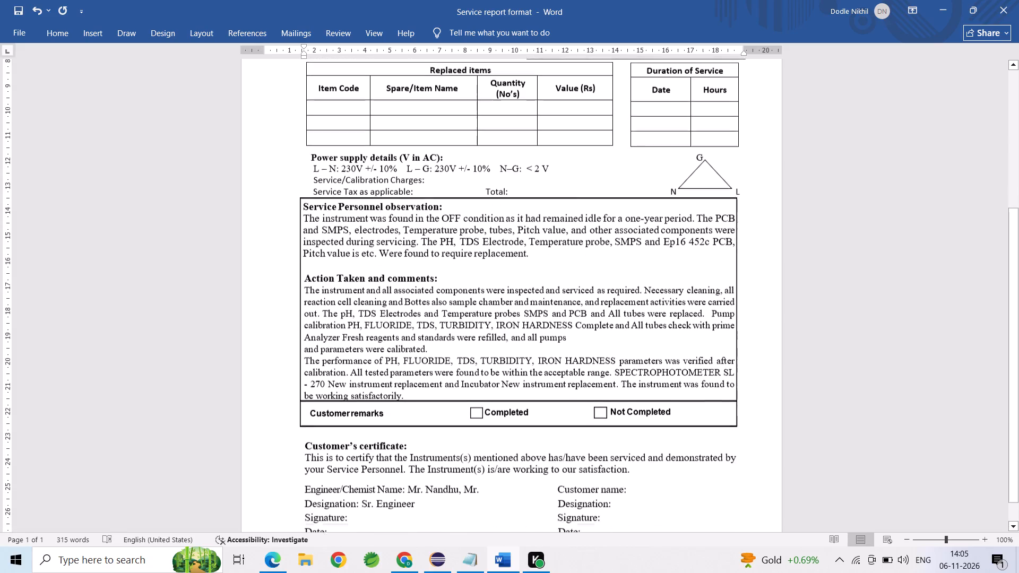
scroll(748, 258, down, 1)
scroll(642, 302, down, 1)
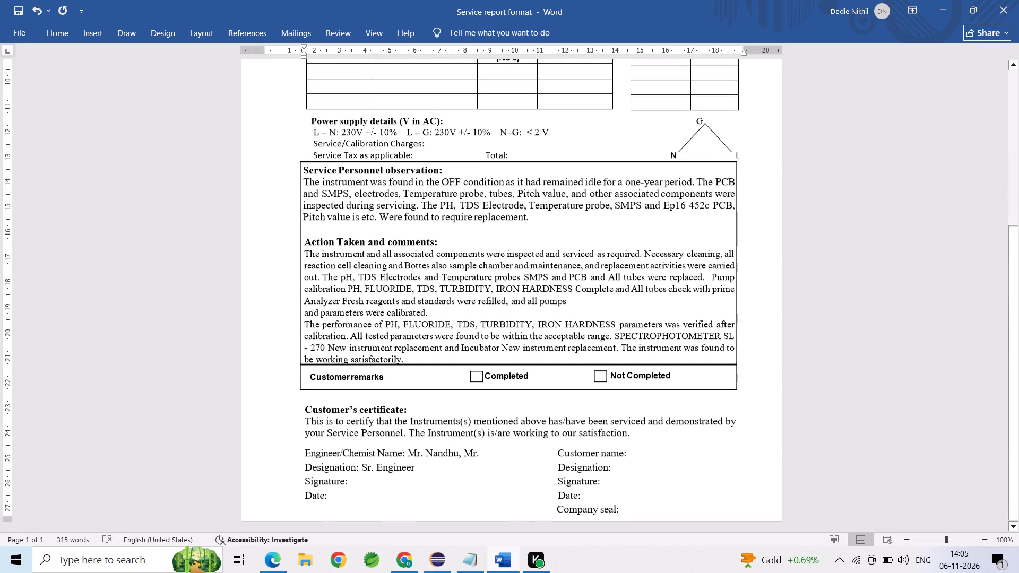
scroll(642, 302, down, 2)
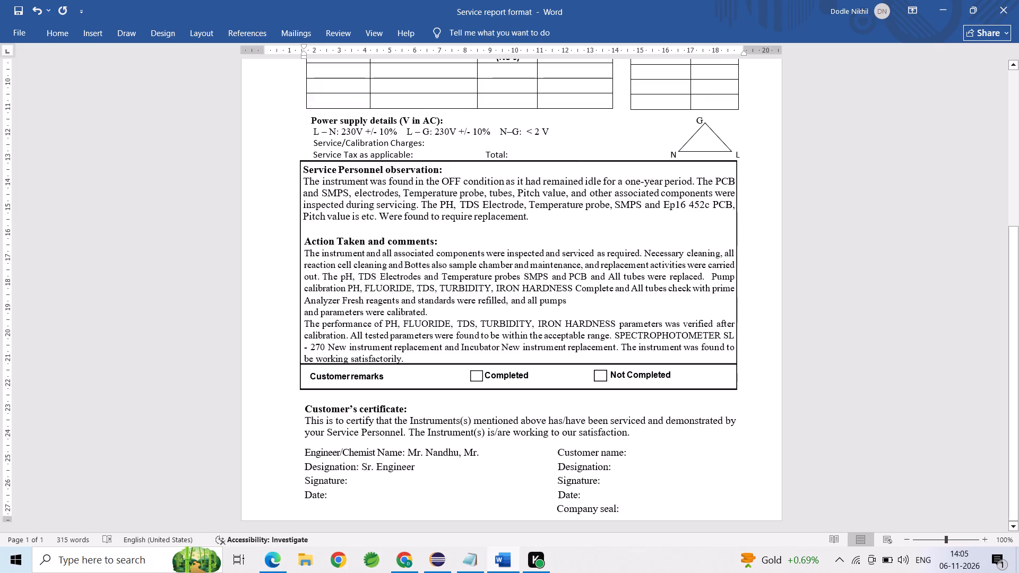
scroll(589, 375, down, 1)
scroll(589, 375, up, 5)
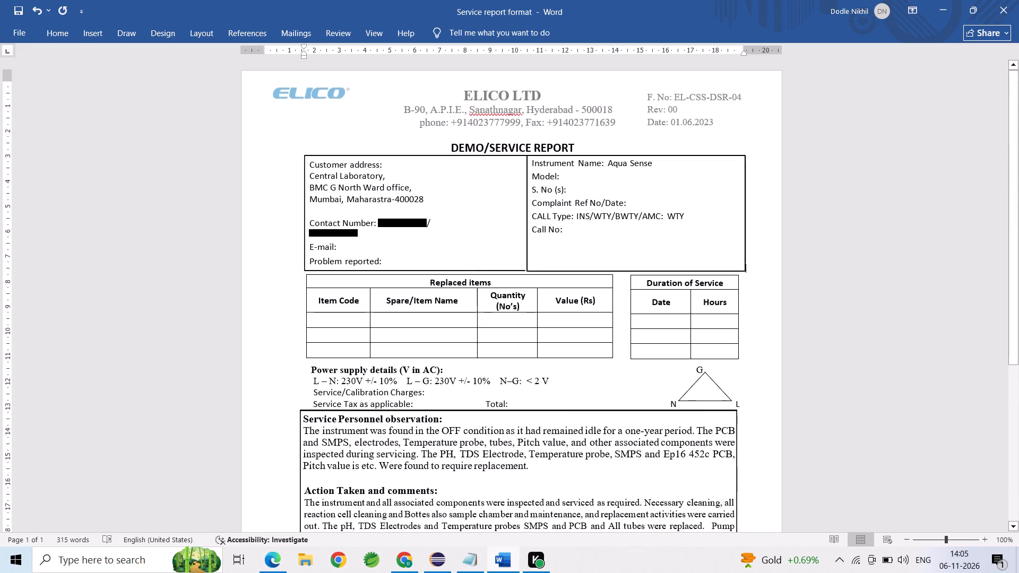
key(ctrl+s)
Review the report's header address and body text, and switch to Notepad to compare them with the draft observations.
click(496, 107)
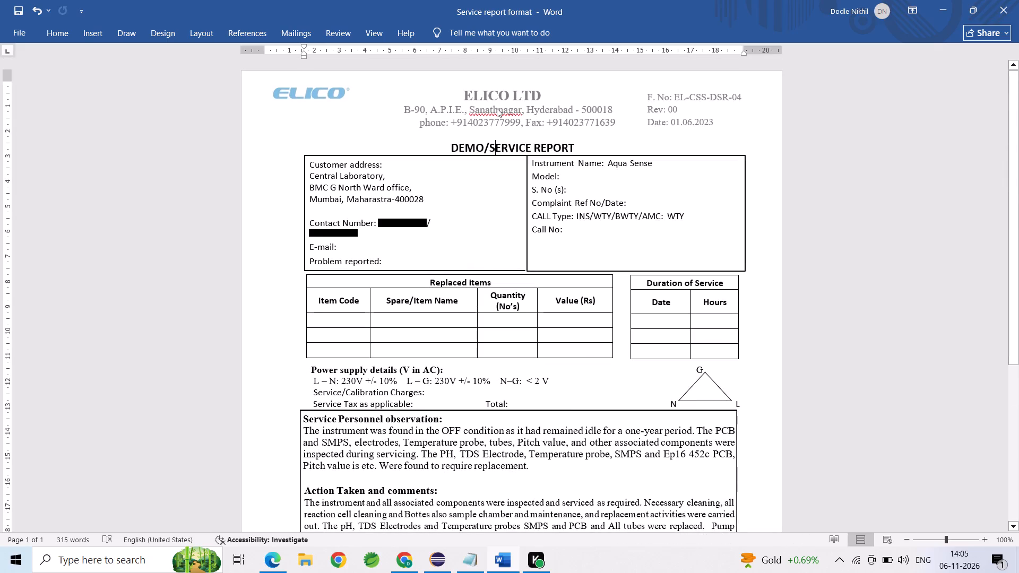
click(497, 109)
click(497, 109)
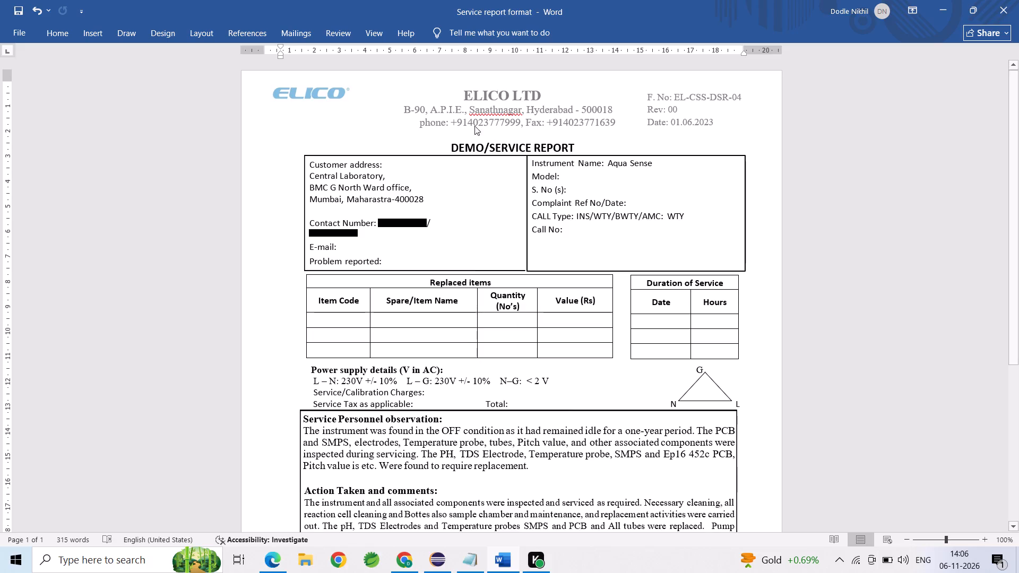
scroll(482, 184, down, 1)
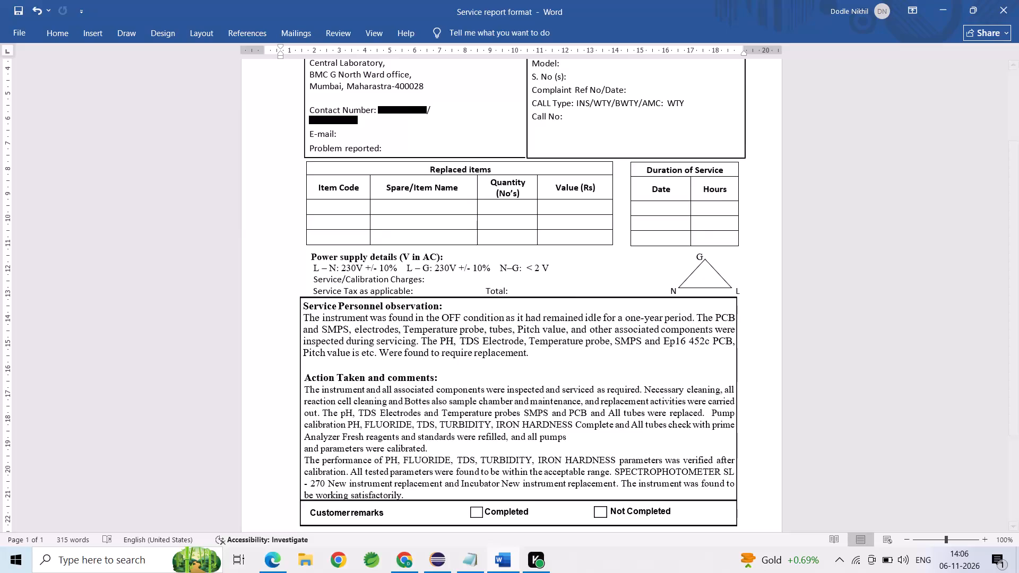
scroll(411, 214, up, 1)
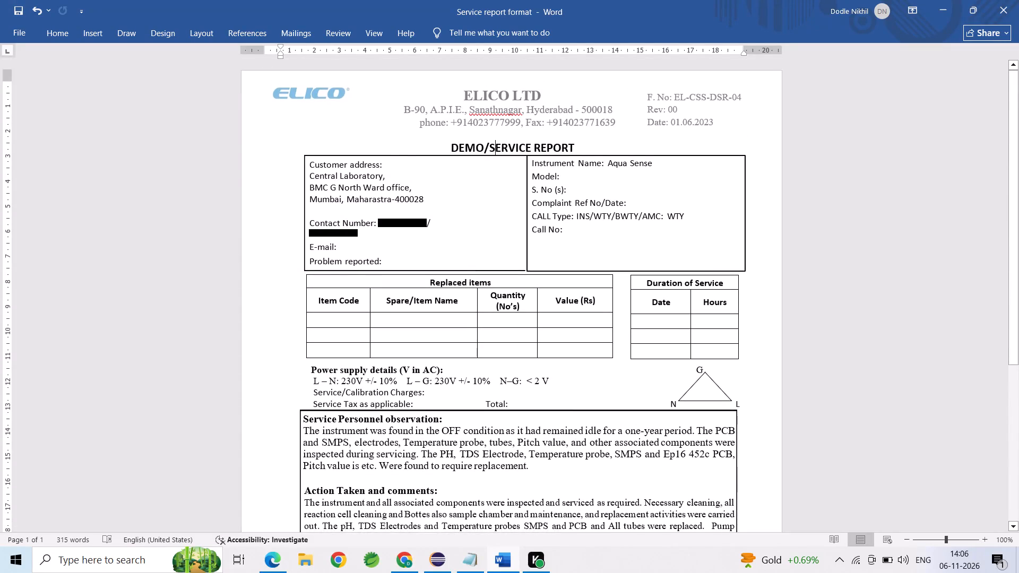
scroll(408, 211, down, 1)
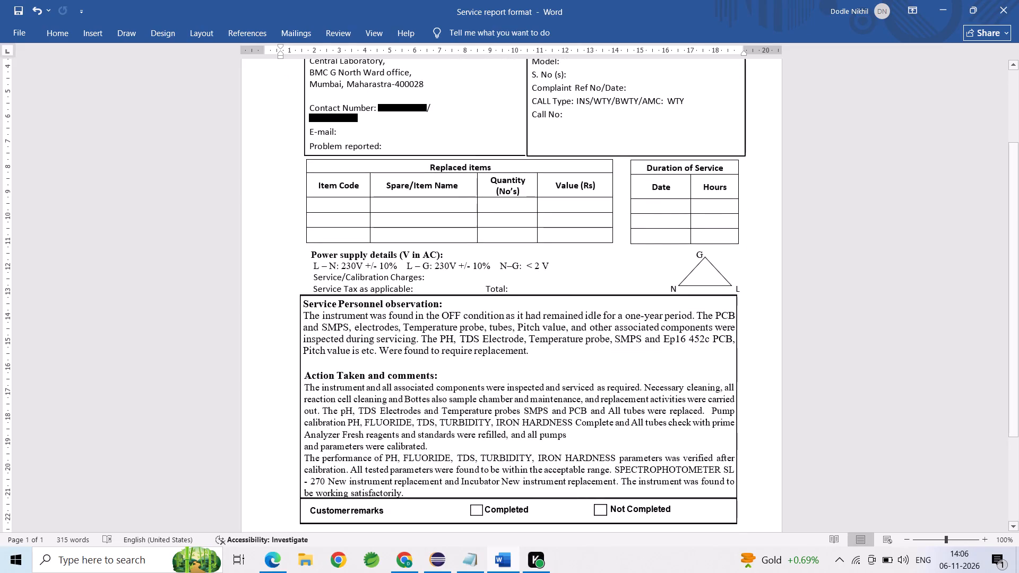
key(alt+Tab)
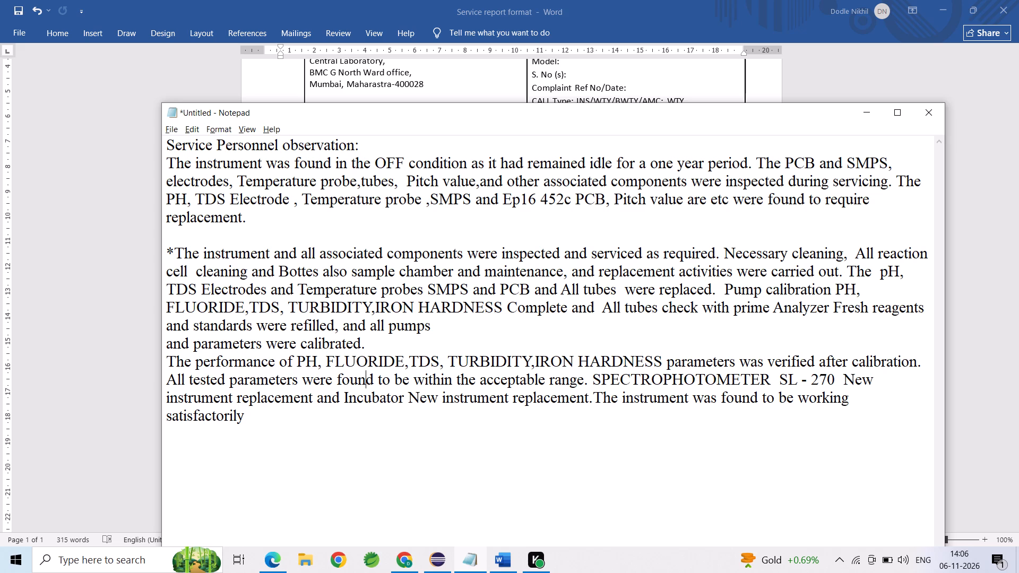
click(478, 356)
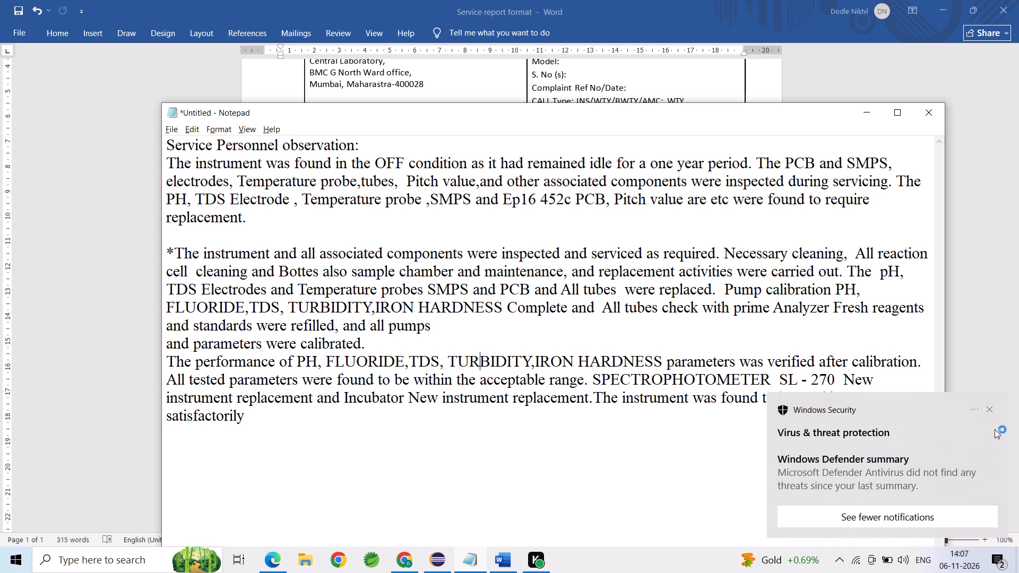
click(989, 411)
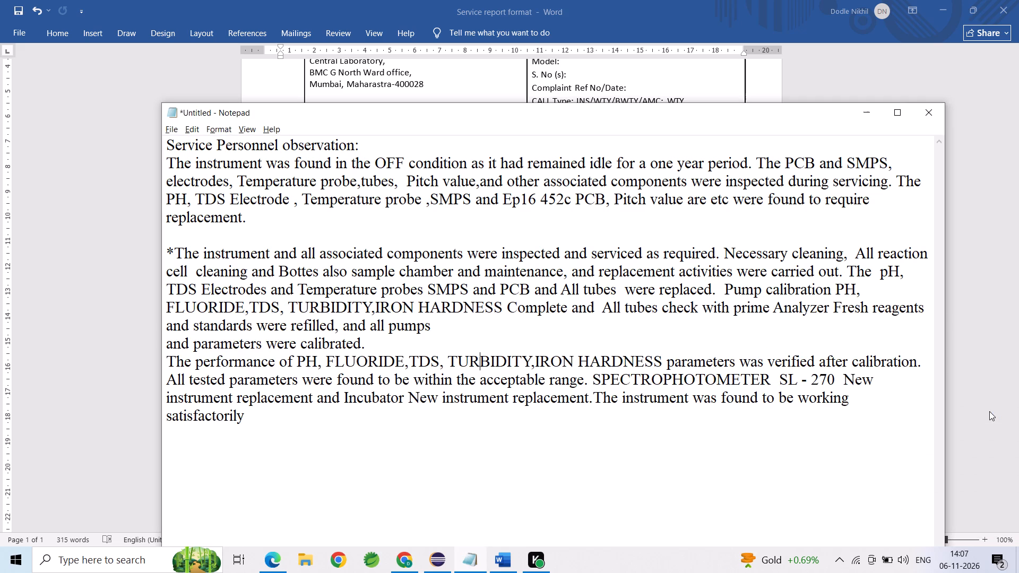